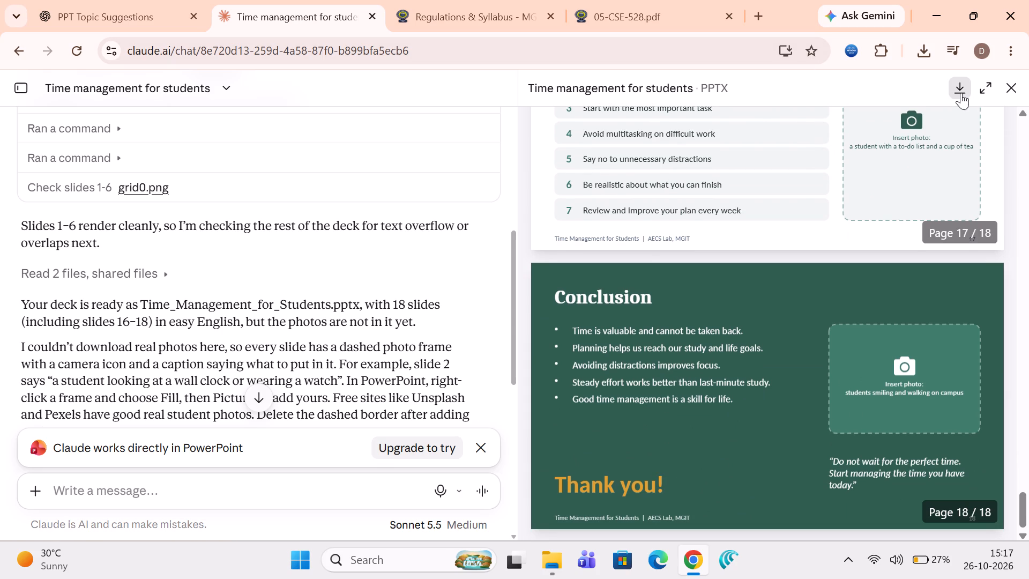
# Download the Time management for students presentation as a PPTX file.
pyautogui.click(961, 93)
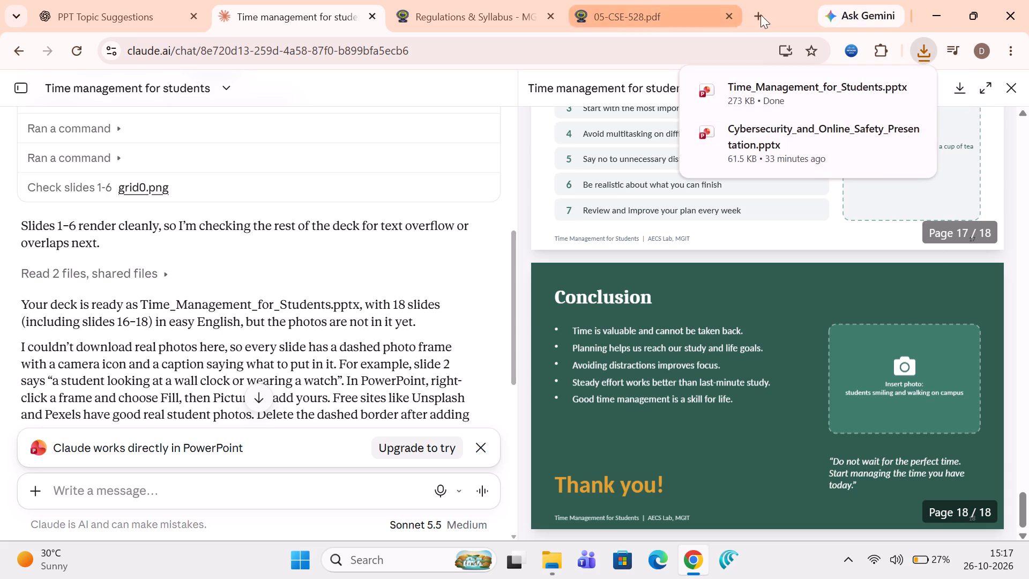
# Open the downloaded Time_Management_for_Students file from the Downloads folder in PowerPoint and enable editing.
pyautogui.click(930, 5)
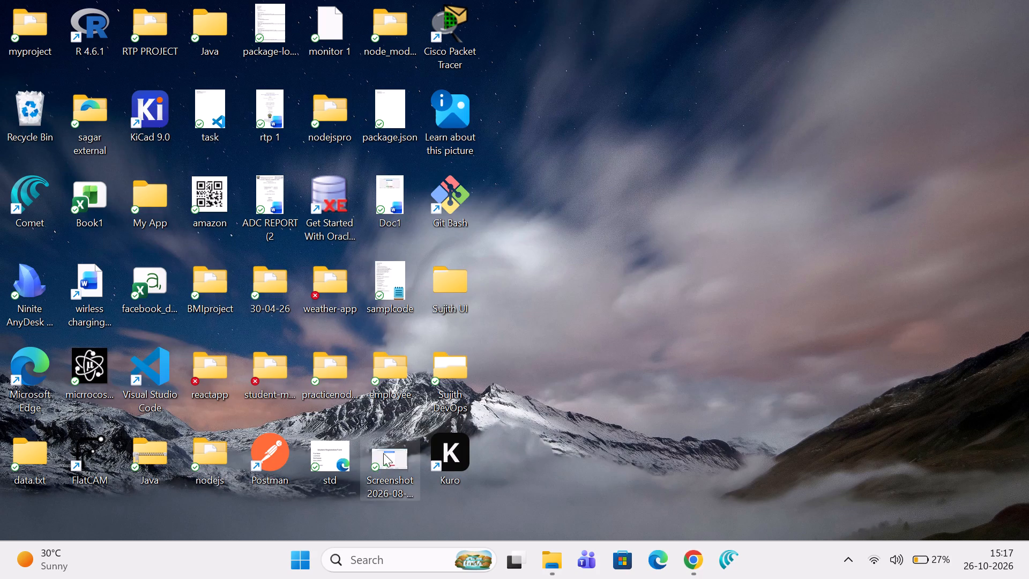
pyautogui.click(391, 562)
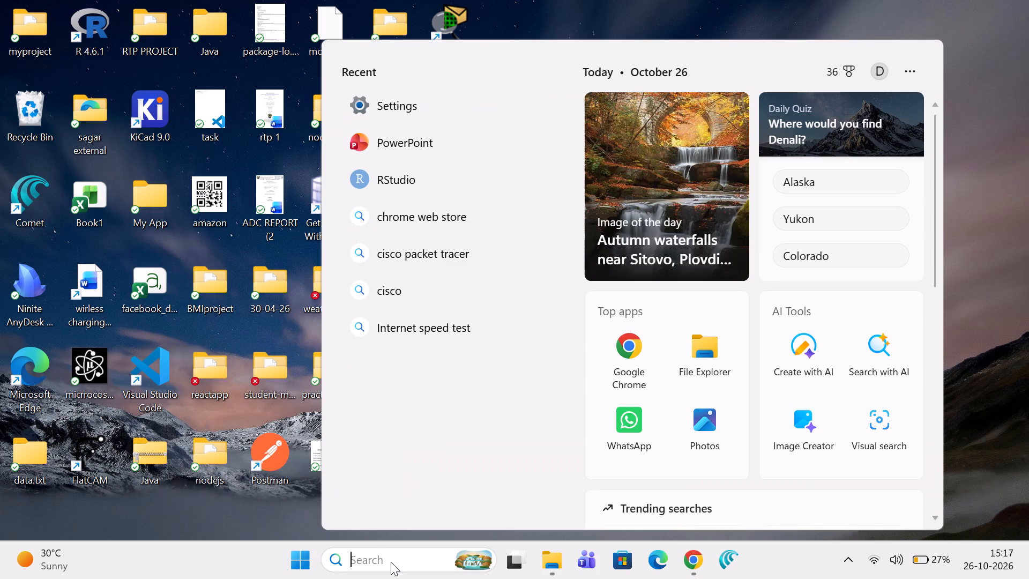
pyautogui.click(425, 157)
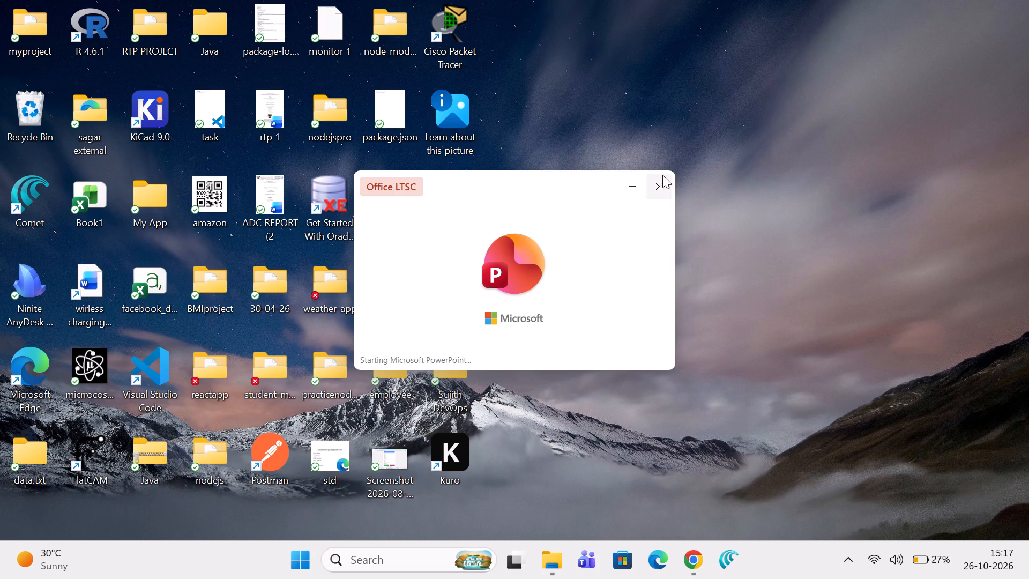
pyautogui.click(530, 565)
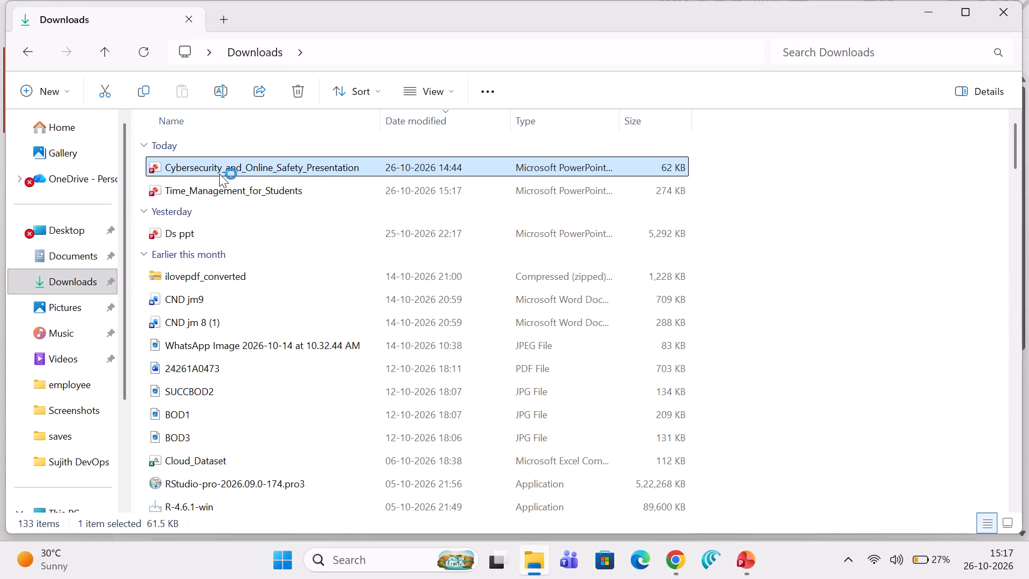
pyautogui.doubleClick(230, 196)
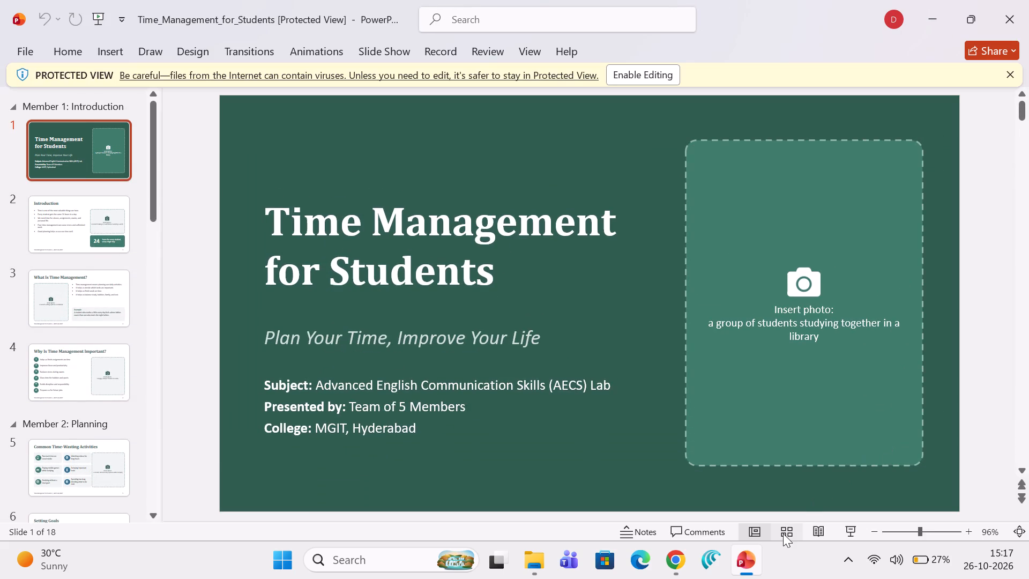
pyautogui.click(756, 568)
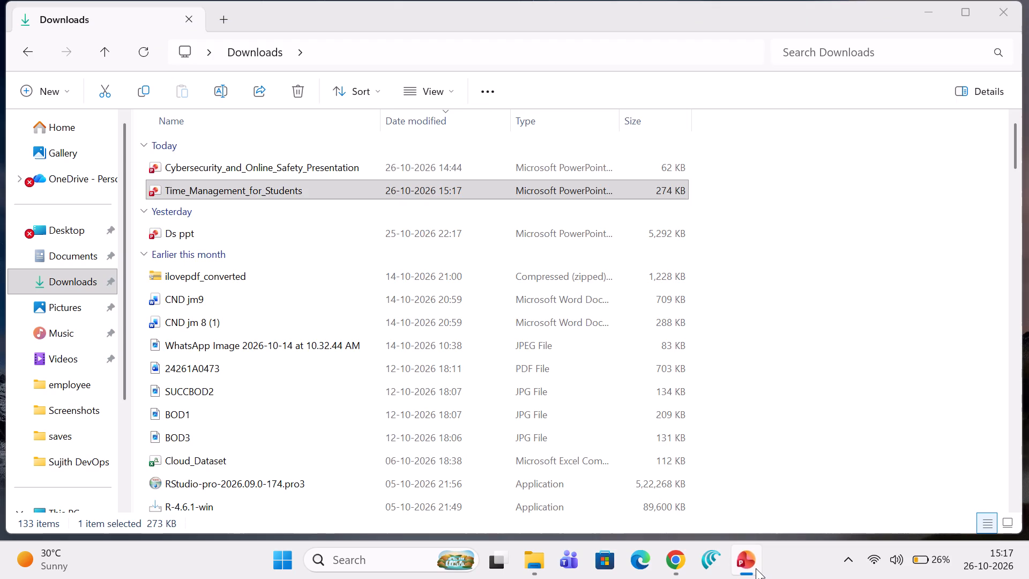
pyautogui.click(756, 568)
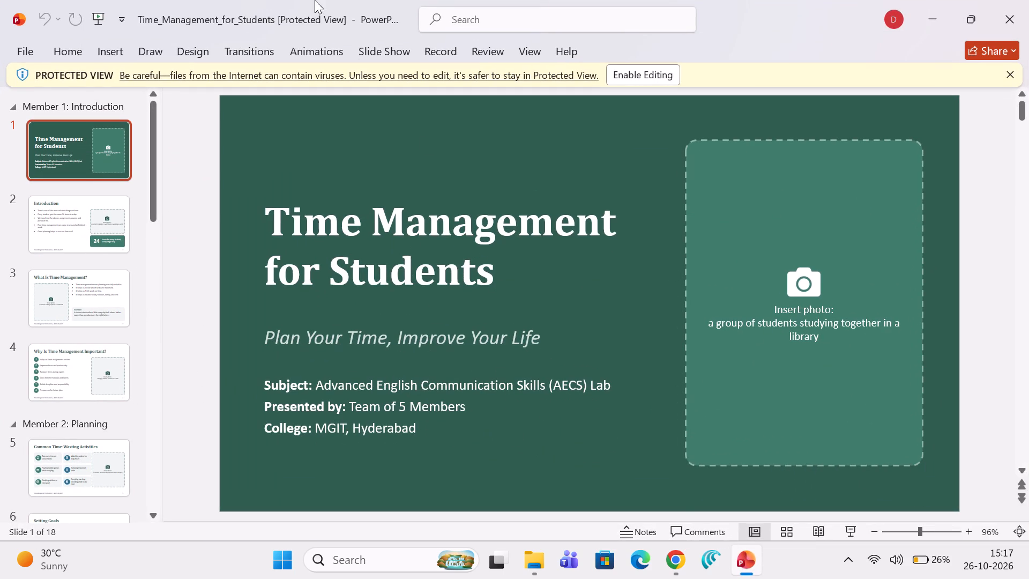
pyautogui.click(657, 76)
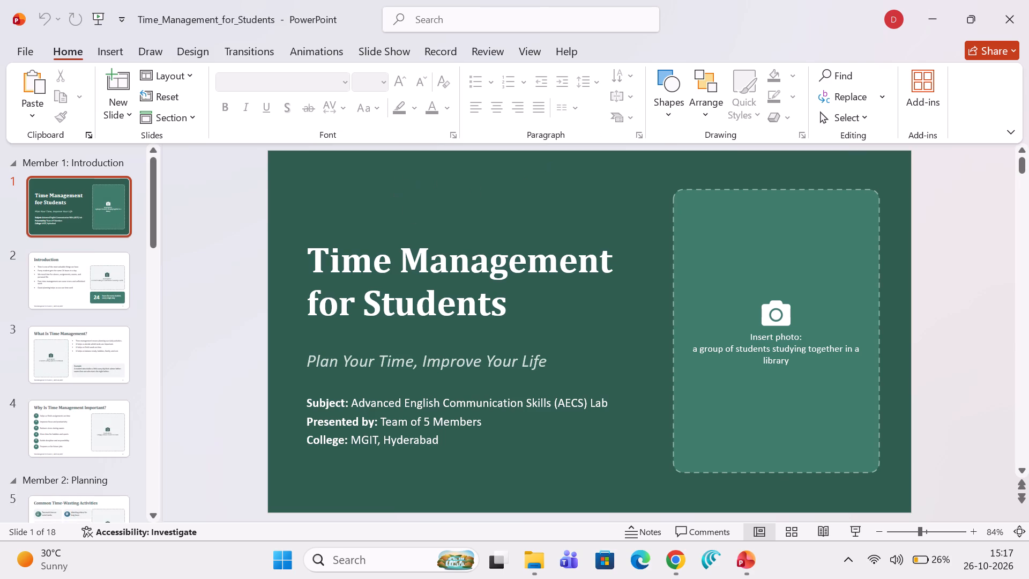
# Look over the opening slides of the deck, including Introduction and What Is Time Management?, and return to the title slide.
pyautogui.scroll(-2, 474, 300)
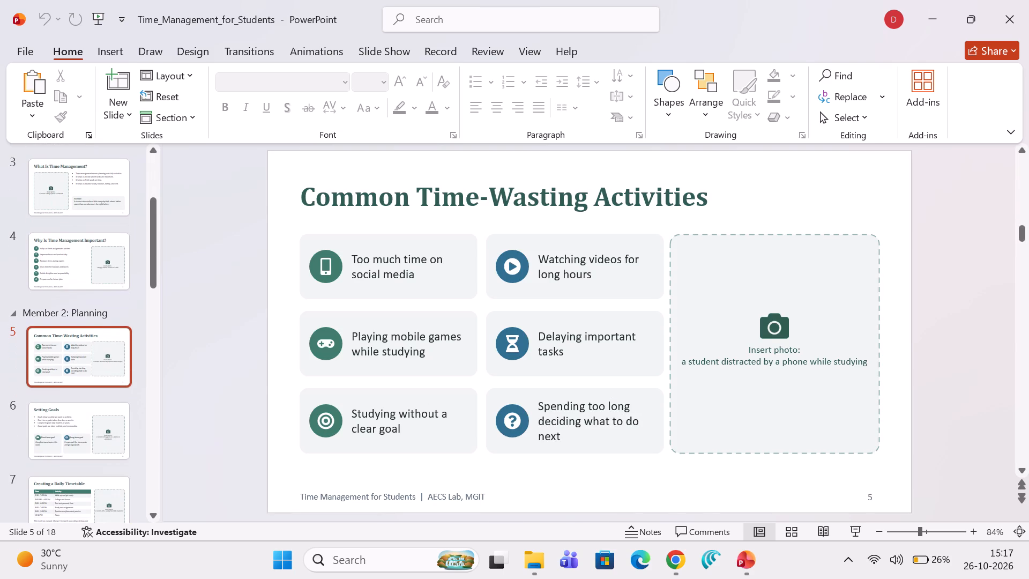
pyautogui.scroll(-1, 474, 300)
pyautogui.scroll(2, 233, 256)
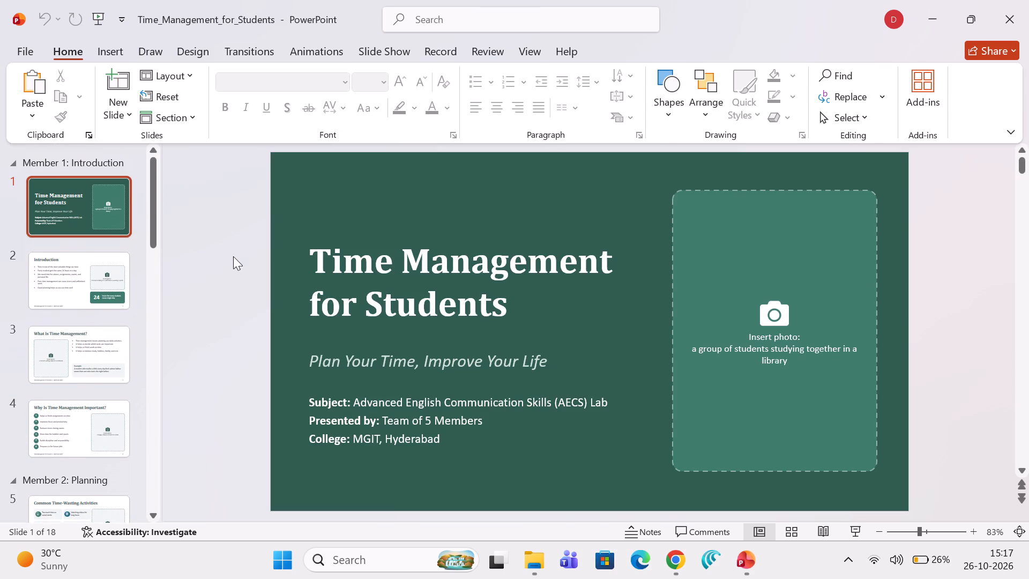
pyautogui.press('Down')
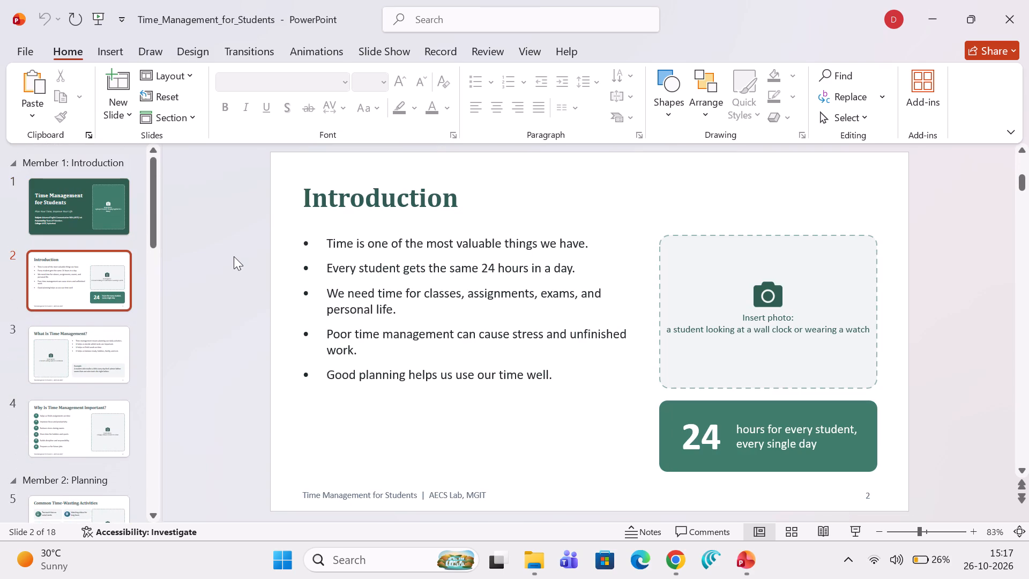
pyautogui.press('Right')
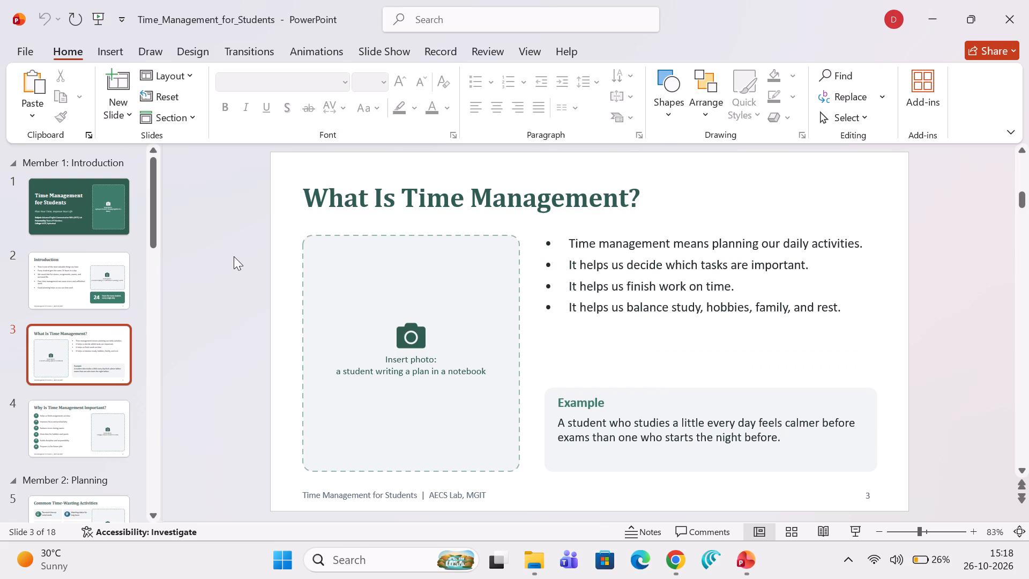
pyautogui.press('Left')
pyautogui.press('Left')
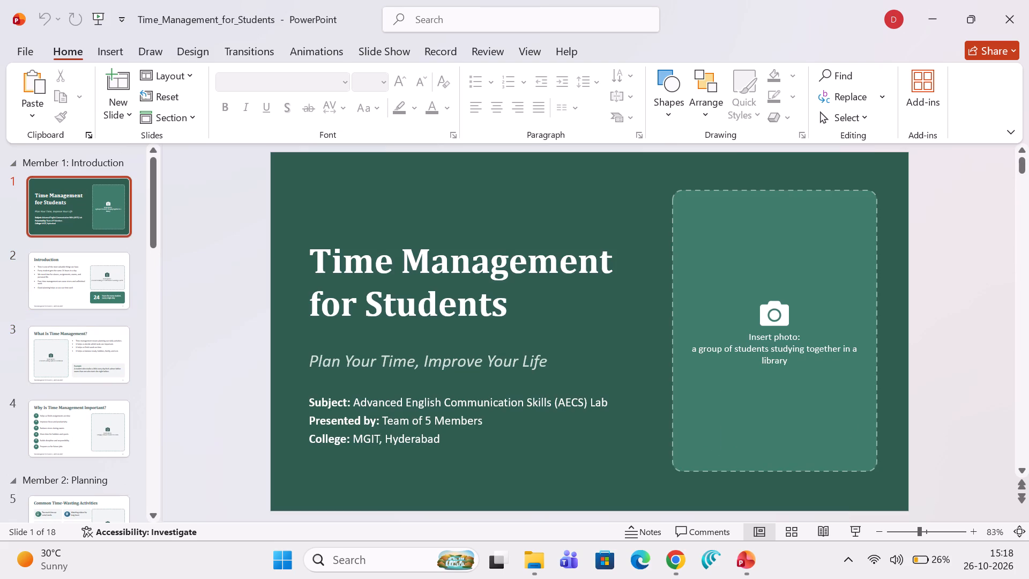
# Copy the title slide's photo caption "a group of students studying together in a library" and open a new tab in Chrome.
pyautogui.moveTo(693, 348); pyautogui.dragTo(780, 363)
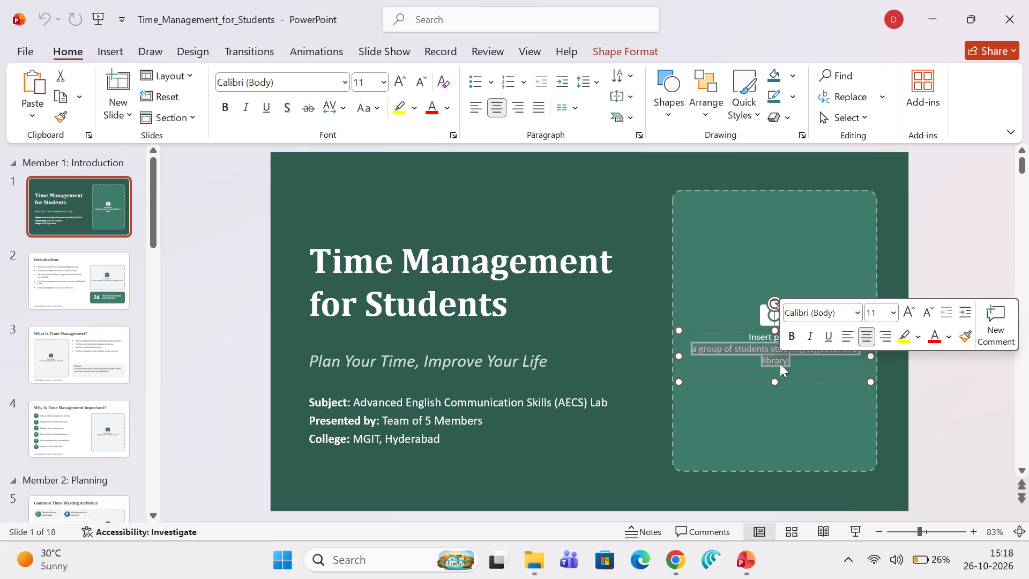
pyautogui.hotkey('ctrl', 'c')
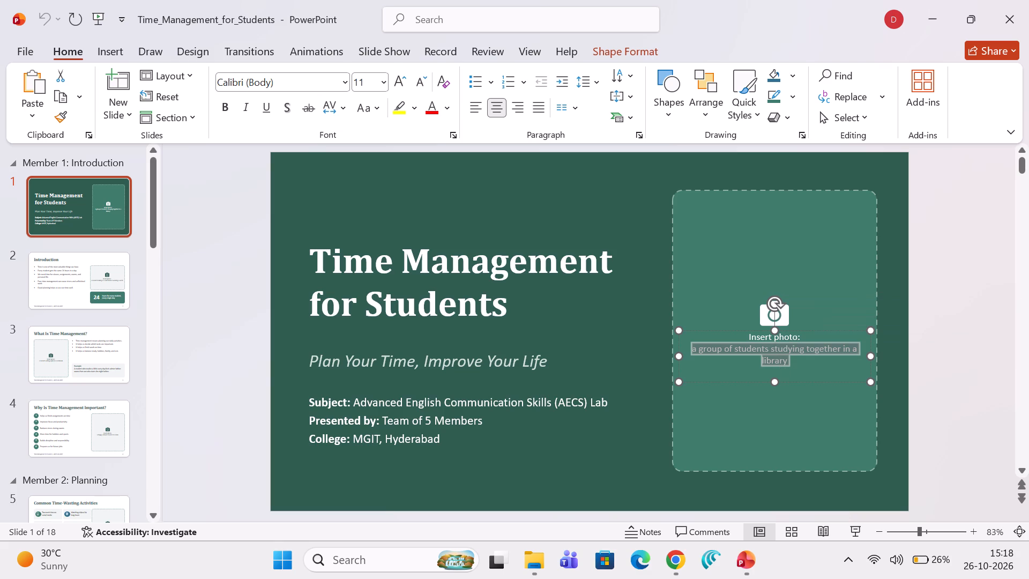
pyautogui.click(741, 403)
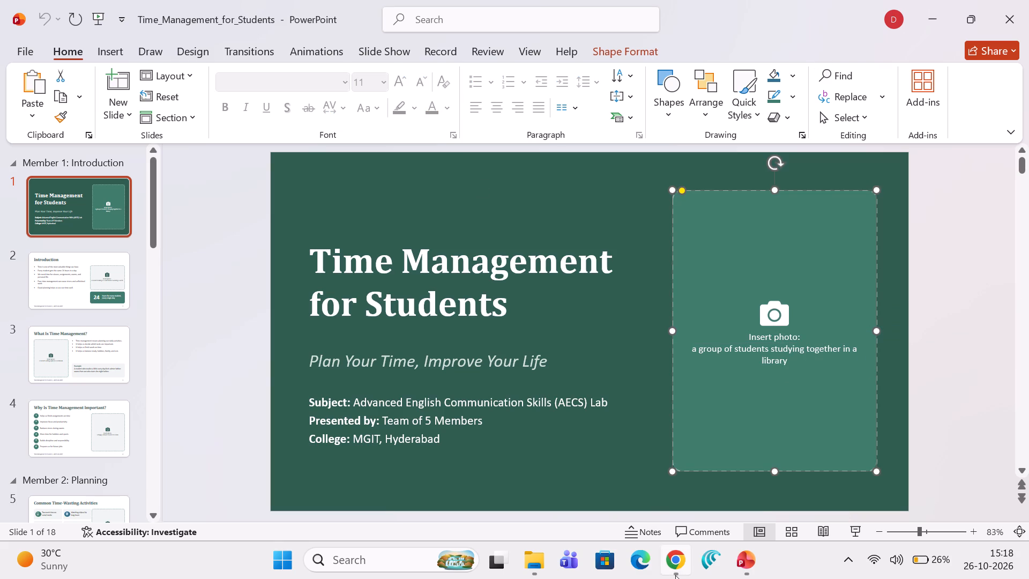
pyautogui.click(675, 560)
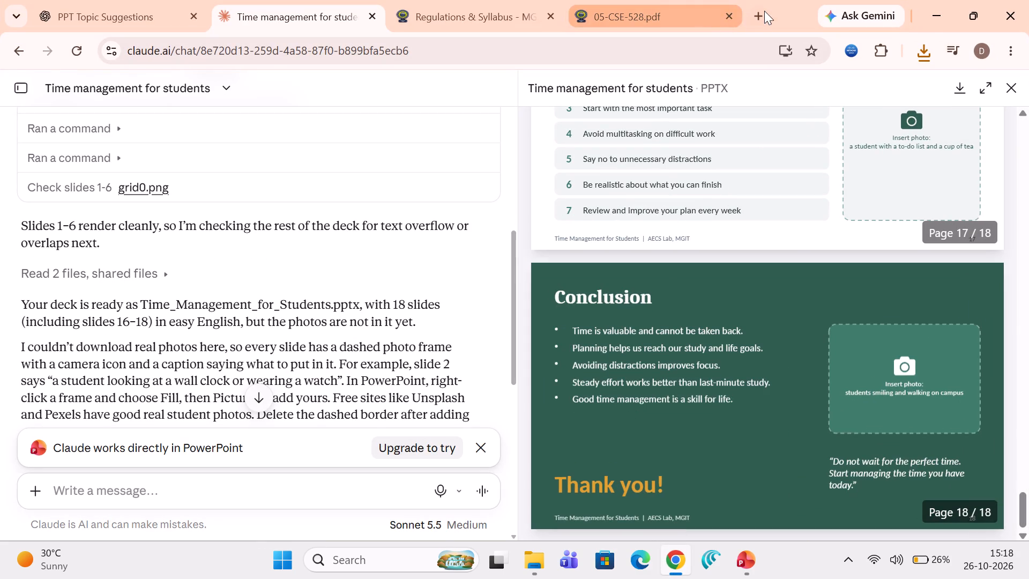
pyautogui.click(765, 8)
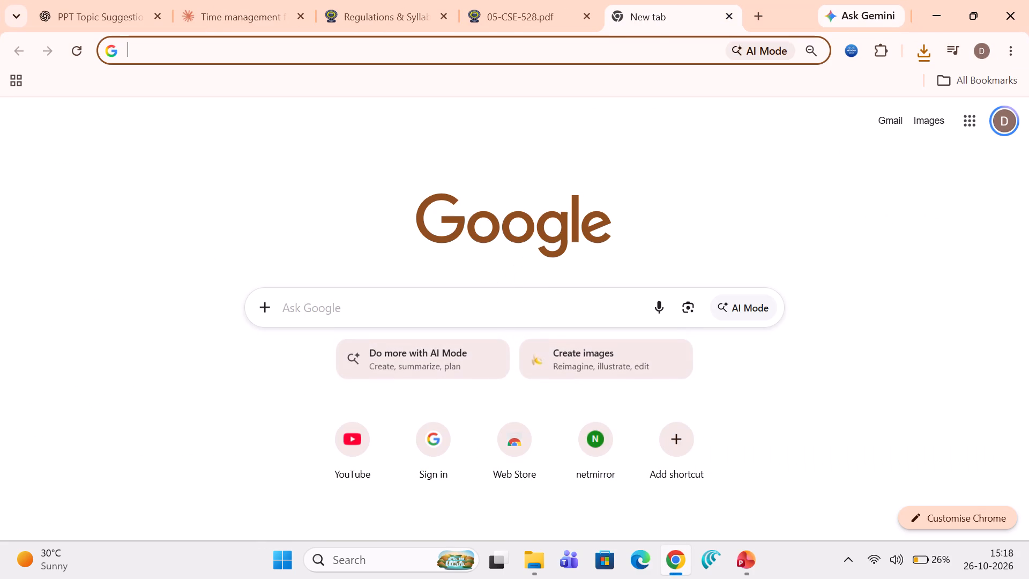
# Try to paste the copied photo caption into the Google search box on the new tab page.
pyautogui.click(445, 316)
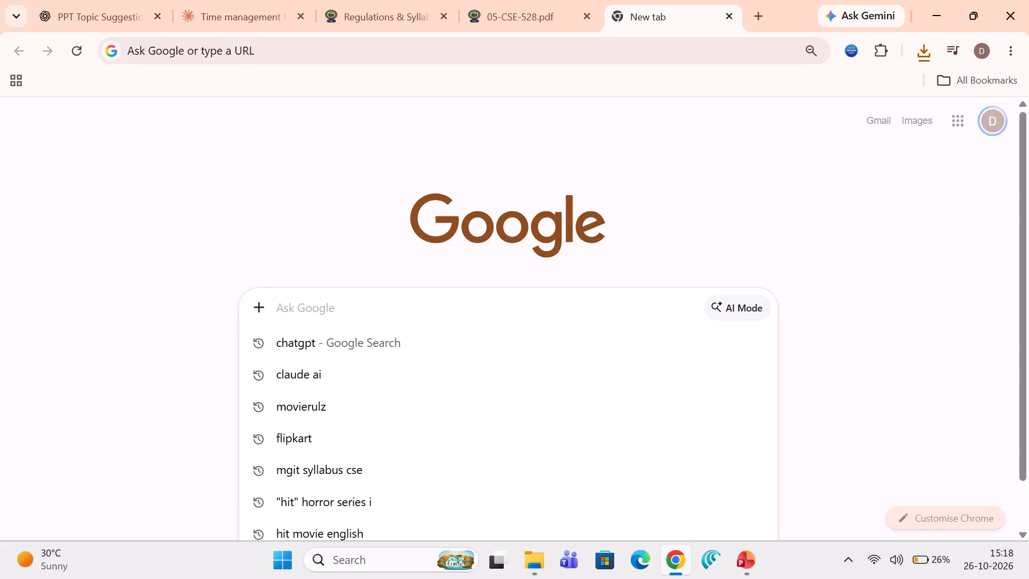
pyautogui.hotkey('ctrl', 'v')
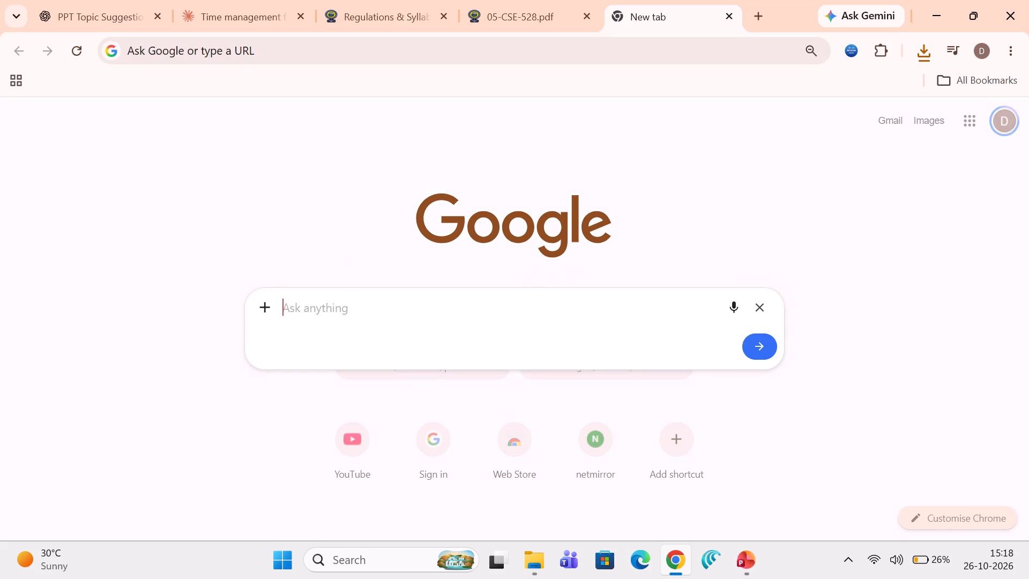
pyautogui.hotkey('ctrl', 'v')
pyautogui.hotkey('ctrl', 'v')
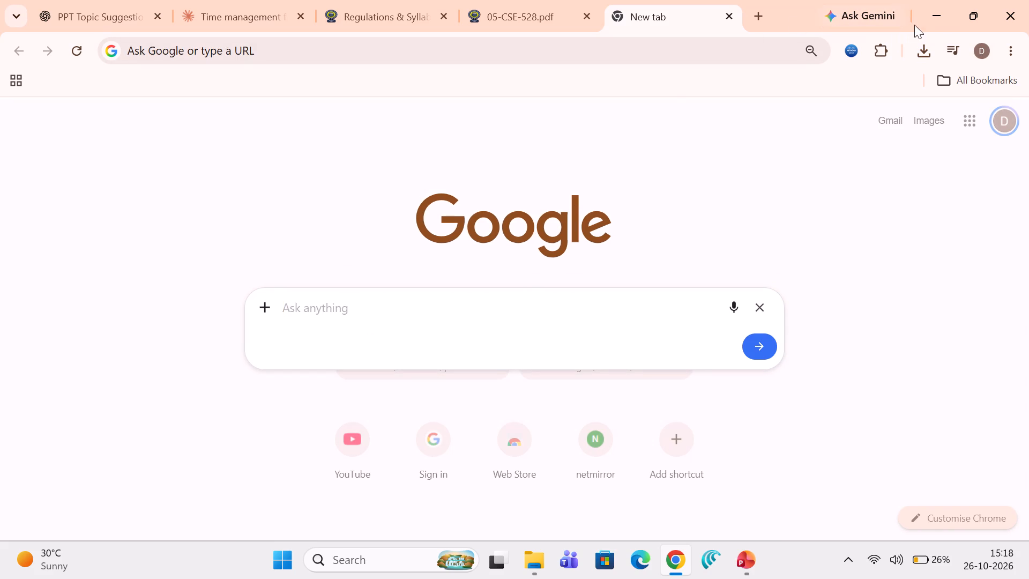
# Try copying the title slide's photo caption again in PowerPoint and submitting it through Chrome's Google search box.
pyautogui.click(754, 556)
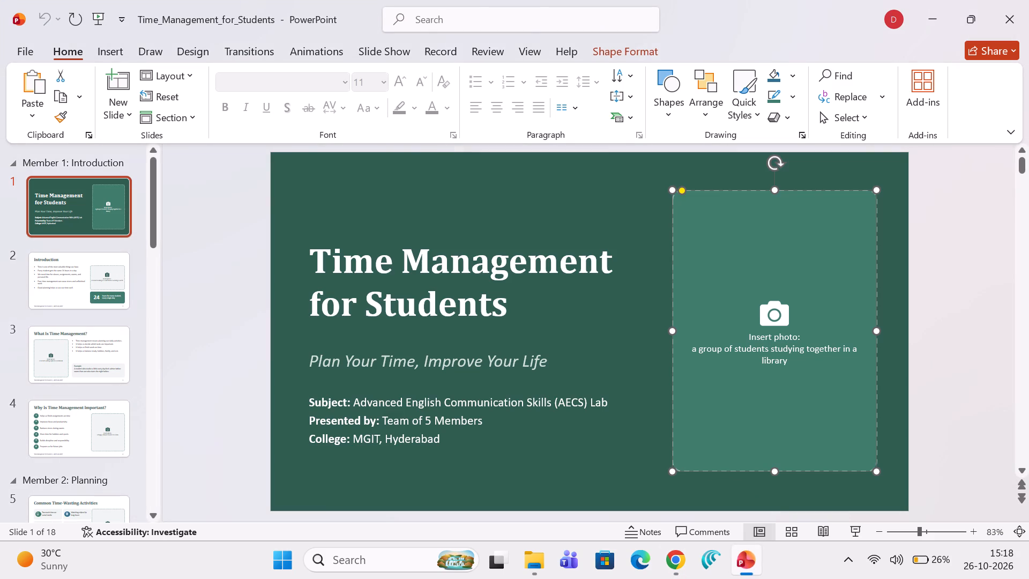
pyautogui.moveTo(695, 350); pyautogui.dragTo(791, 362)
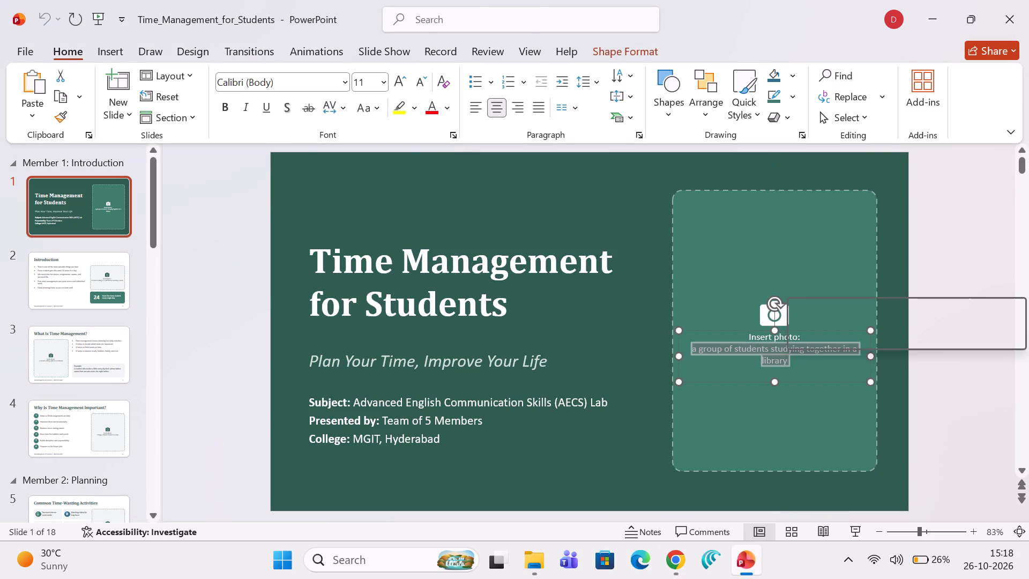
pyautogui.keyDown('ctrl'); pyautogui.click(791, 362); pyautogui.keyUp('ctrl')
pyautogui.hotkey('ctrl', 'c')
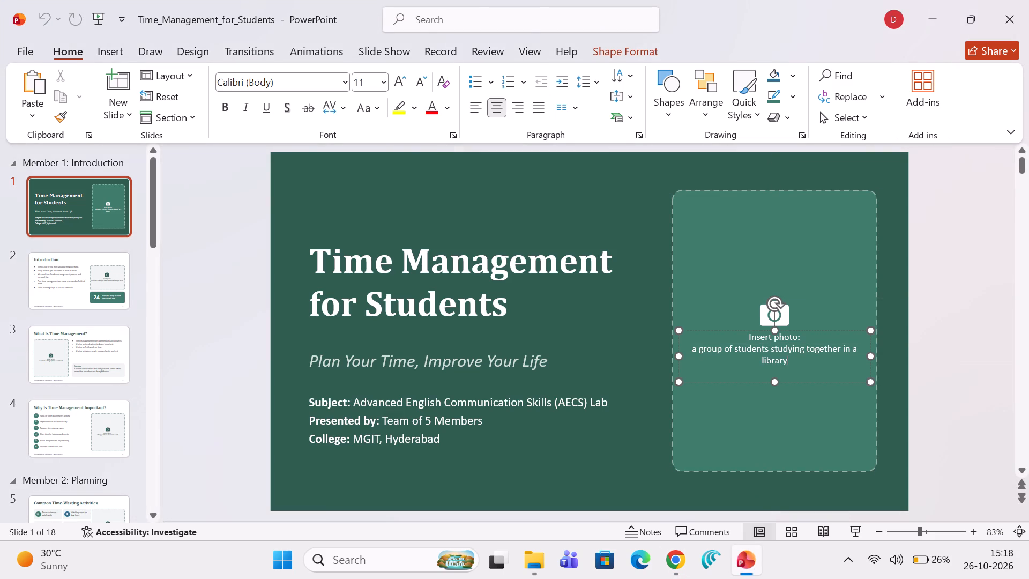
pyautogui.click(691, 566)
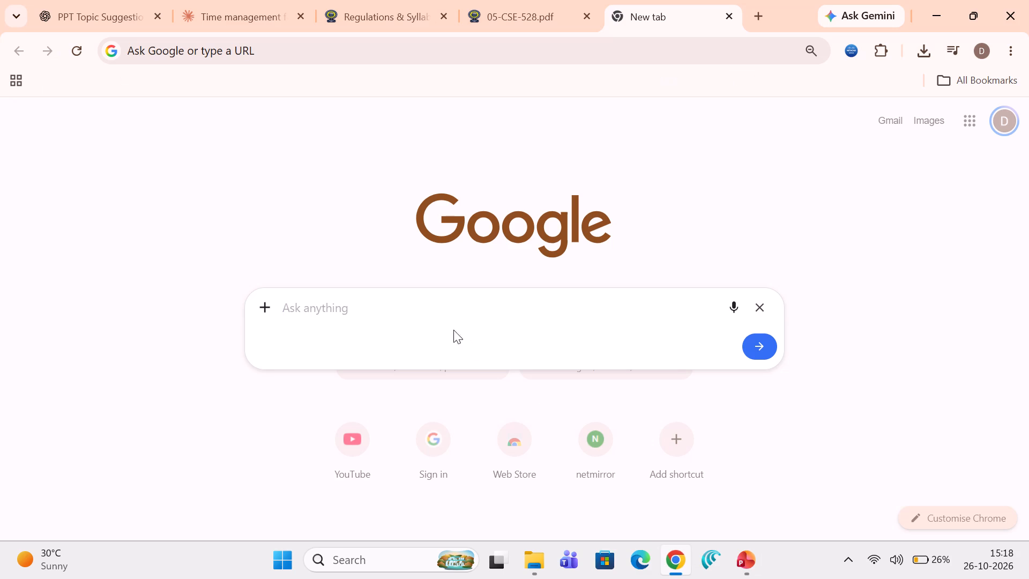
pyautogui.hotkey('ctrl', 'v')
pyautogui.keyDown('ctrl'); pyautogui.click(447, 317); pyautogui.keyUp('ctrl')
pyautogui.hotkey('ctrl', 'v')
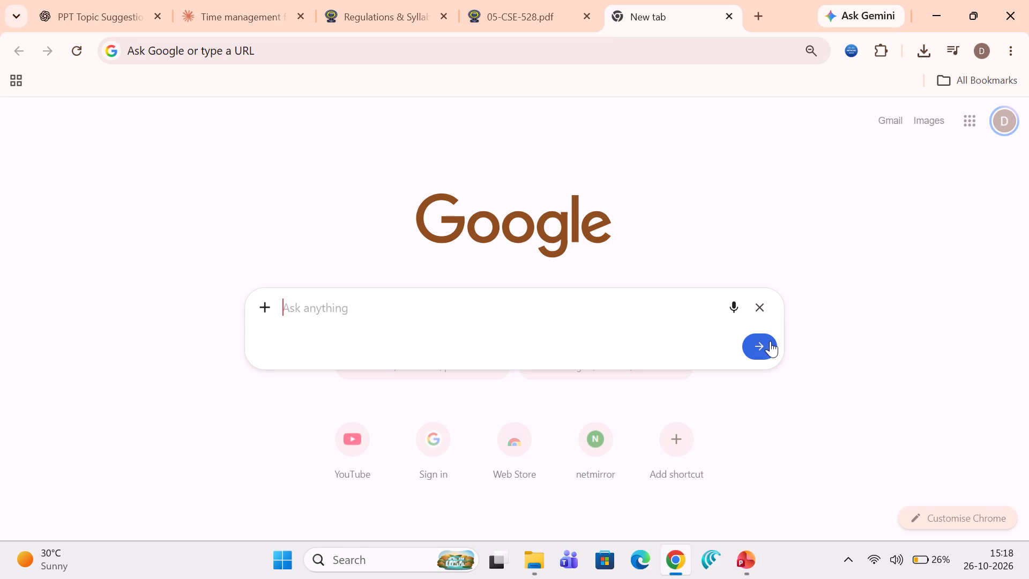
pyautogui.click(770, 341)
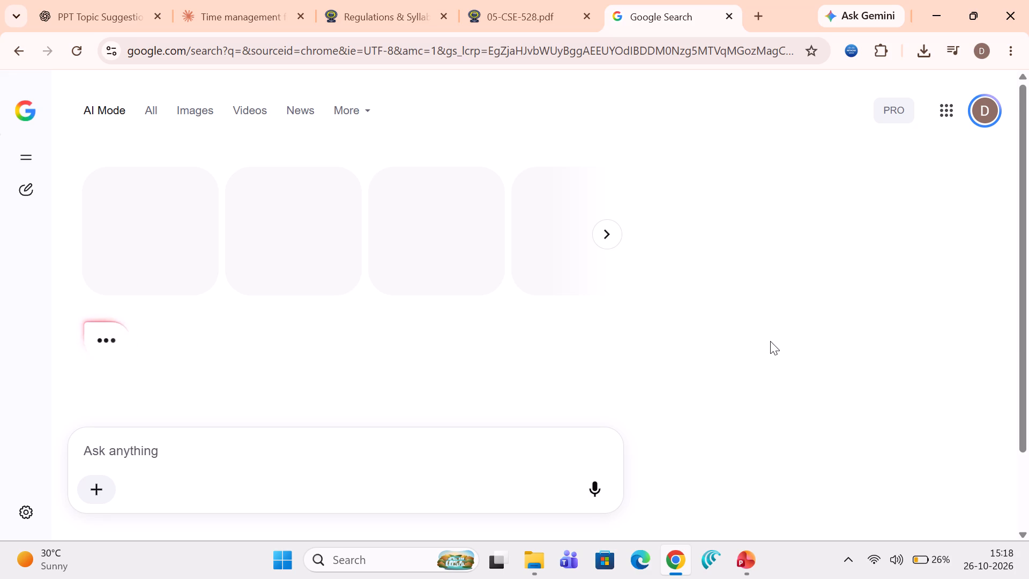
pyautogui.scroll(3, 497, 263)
# Search Google Images for "a group of students studying together in a library" and browse the pictures for the title slide.
pyautogui.click(548, 39)
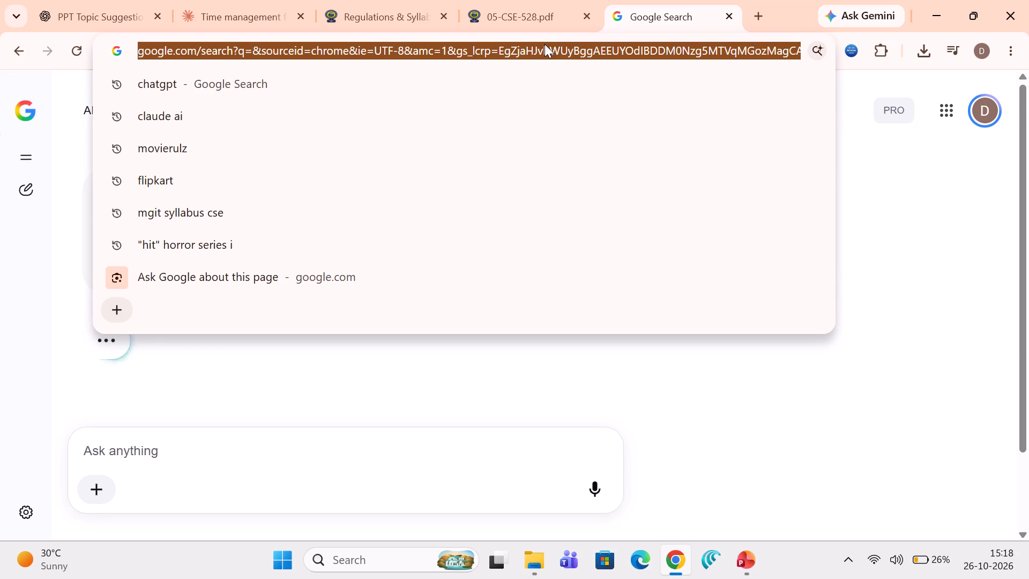
pyautogui.hotkey('ctrl', 'v')
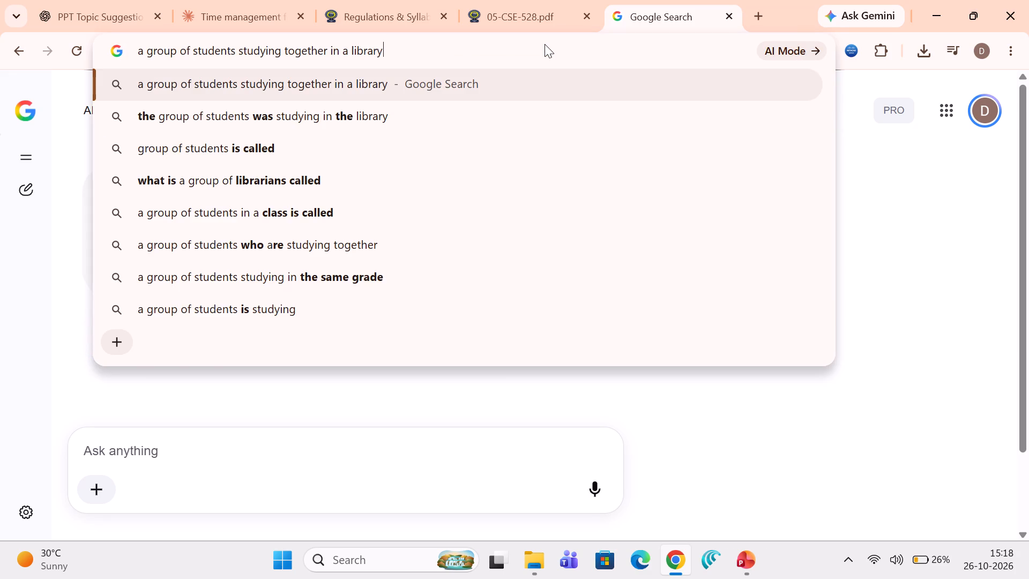
pyautogui.press('Return')
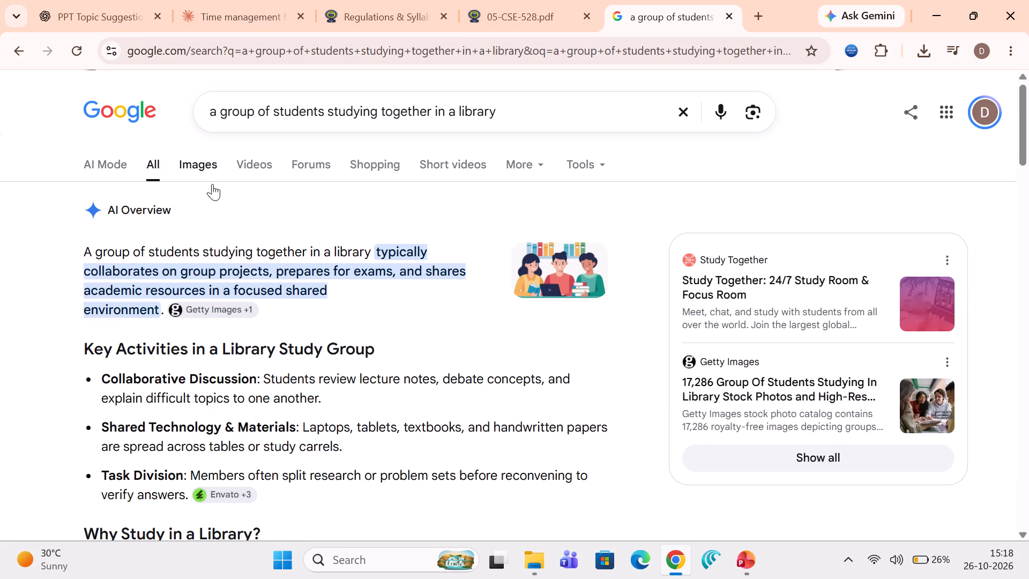
pyautogui.click(208, 165)
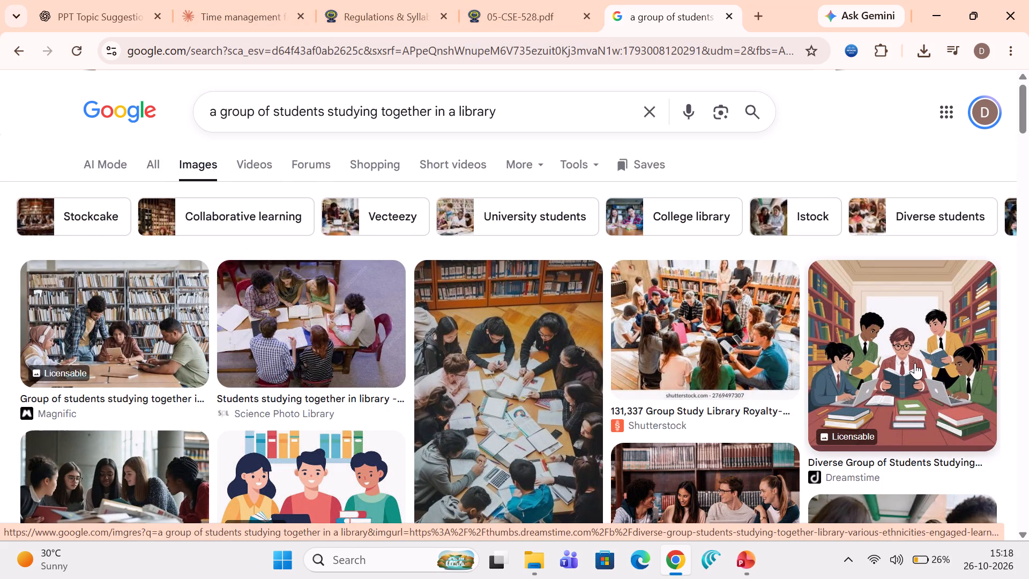
pyautogui.scroll(-2, 655, 429)
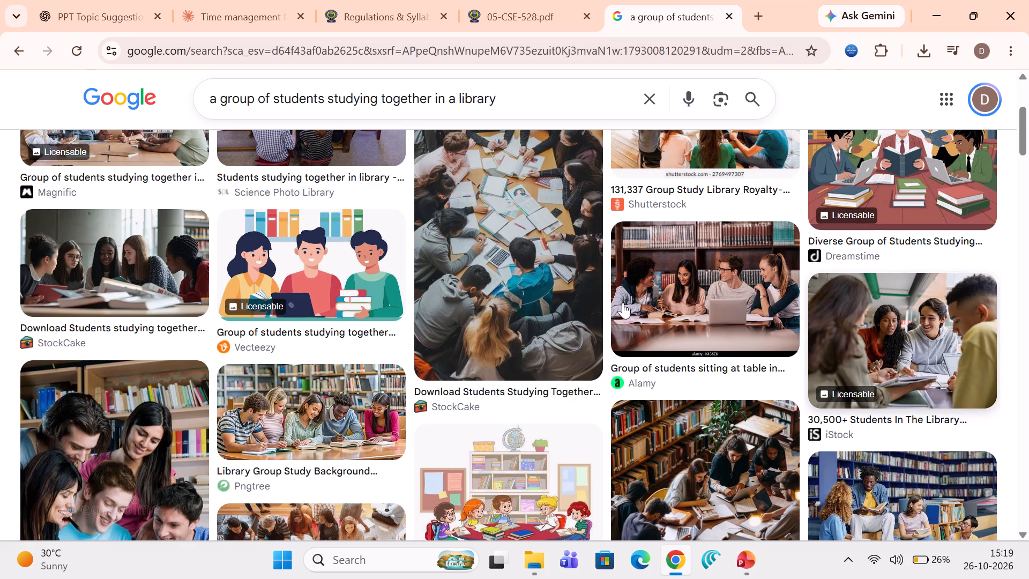
pyautogui.scroll(1, 611, 295)
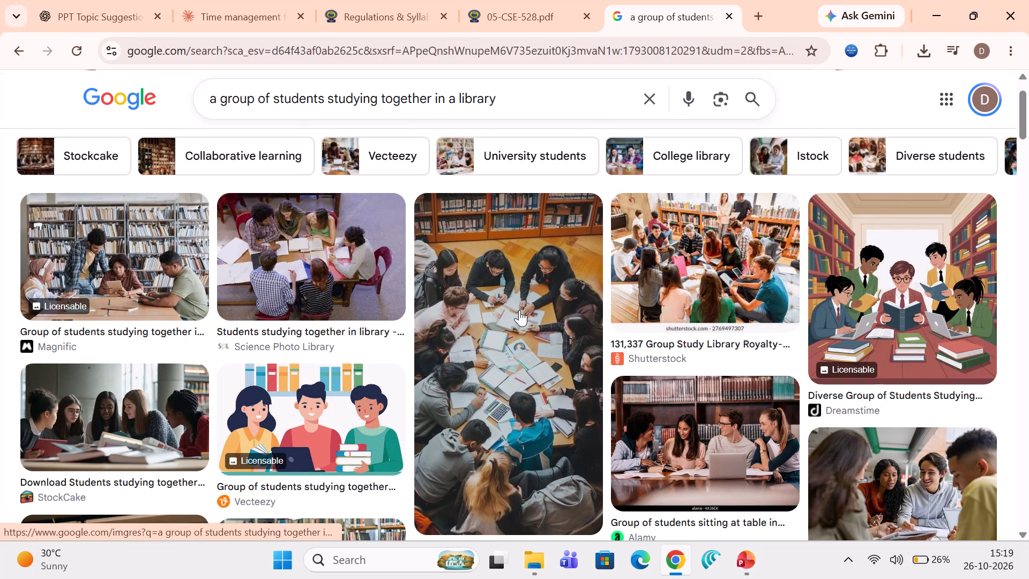
# Copy the StockCake picture of students studying around a library table from Google Images and paste it onto PowerPoint's title slide.
pyautogui.click(519, 310)
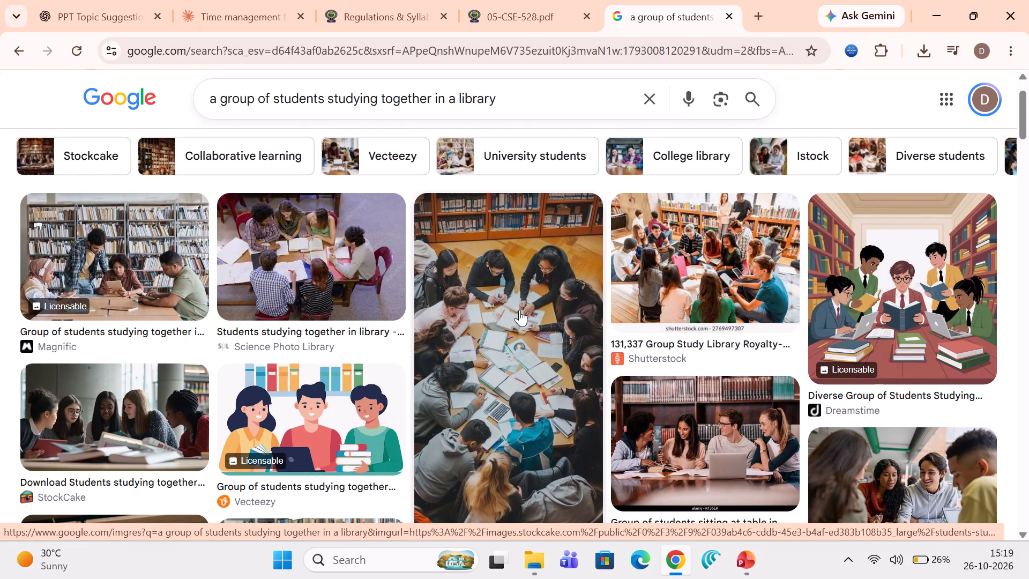
pyautogui.rightClick(545, 313)
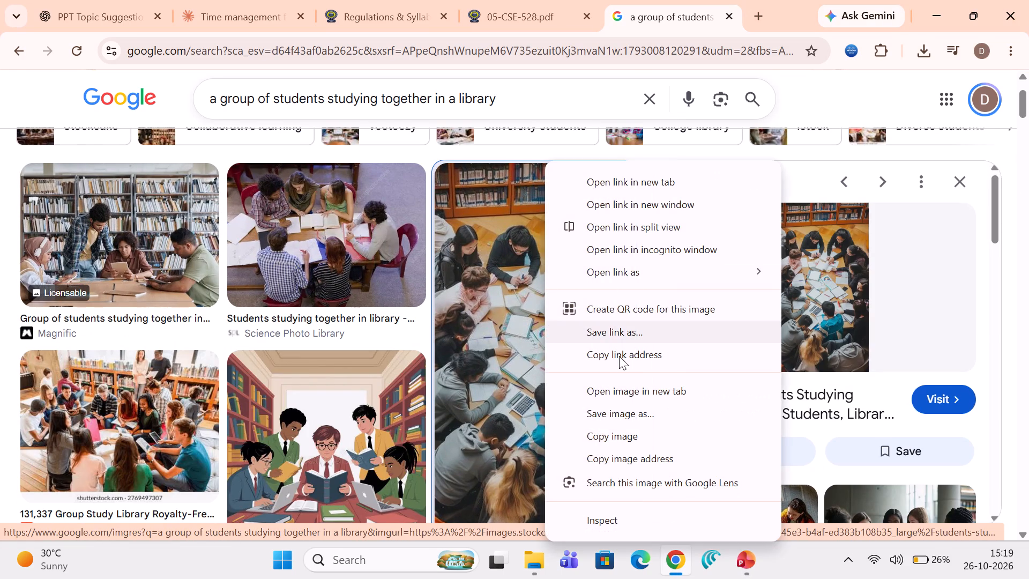
pyautogui.click(635, 444)
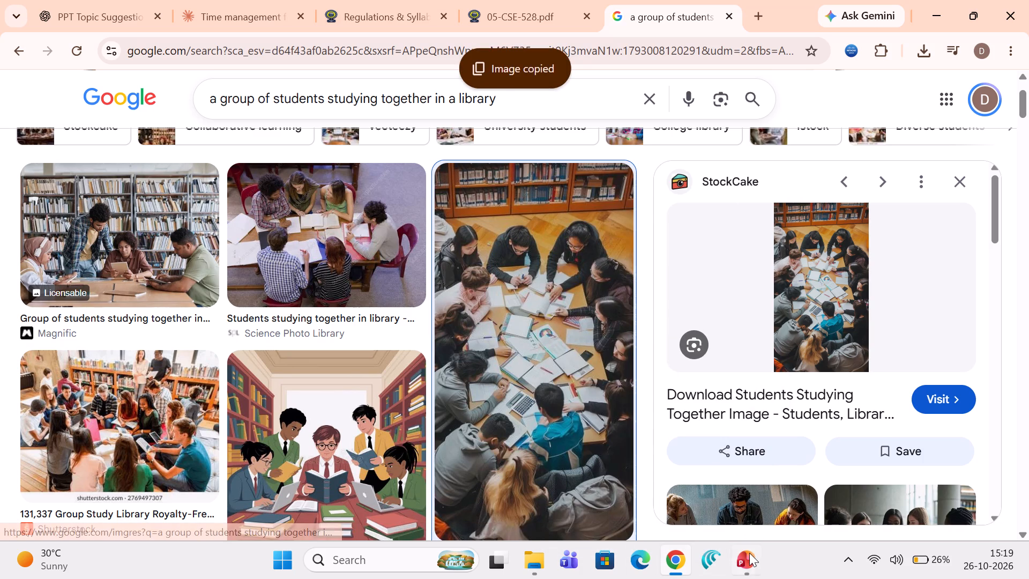
pyautogui.click(747, 561)
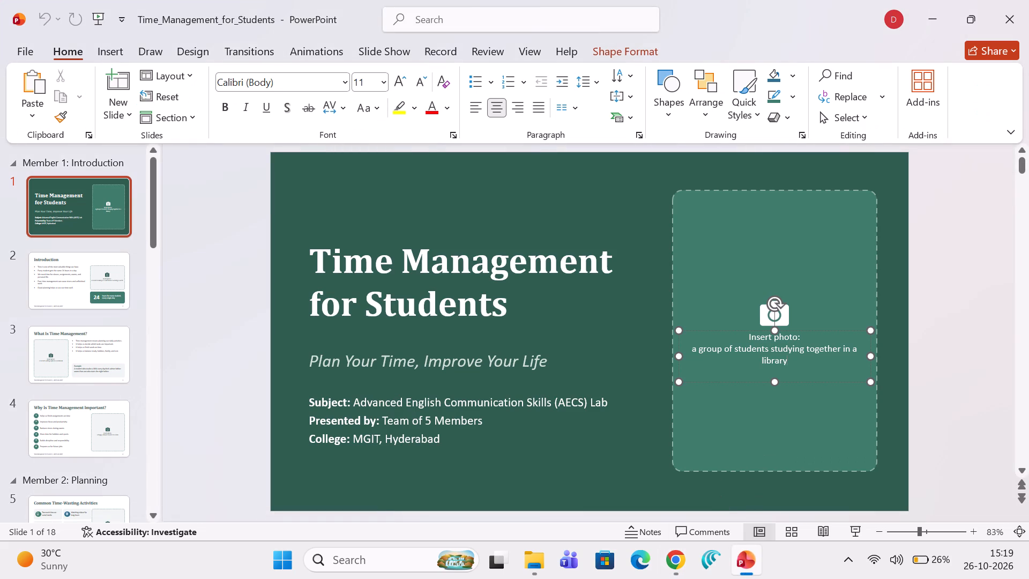
pyautogui.hotkey('ctrl', 'v')
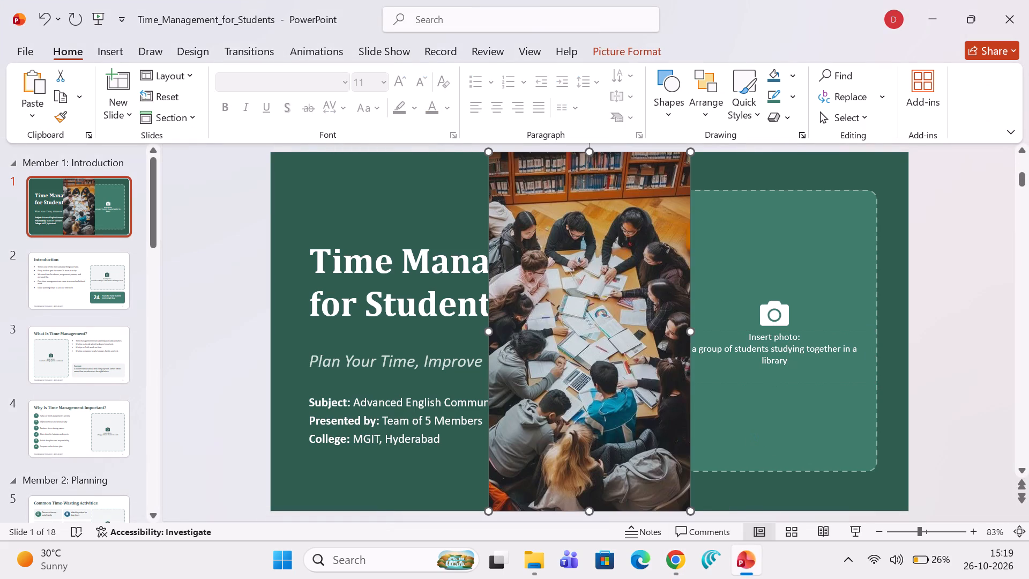
# Resize the pasted picture to about 11.2 cm high by 8 cm wide and position it over the title slide's photo frame.
pyautogui.moveTo(592, 151); pyautogui.dragTo(625, 187)
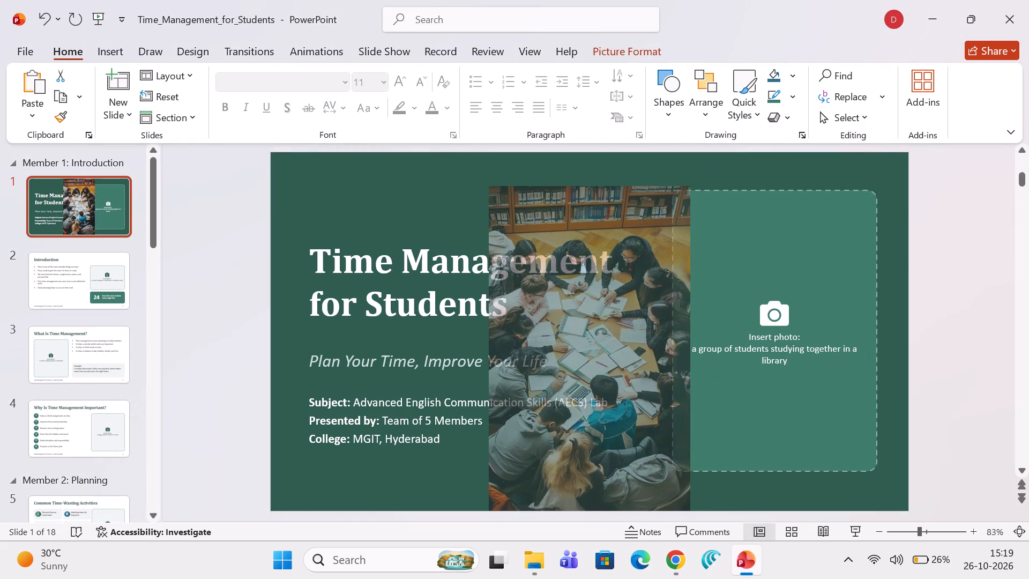
pyautogui.moveTo(625, 187); pyautogui.dragTo(629, 189)
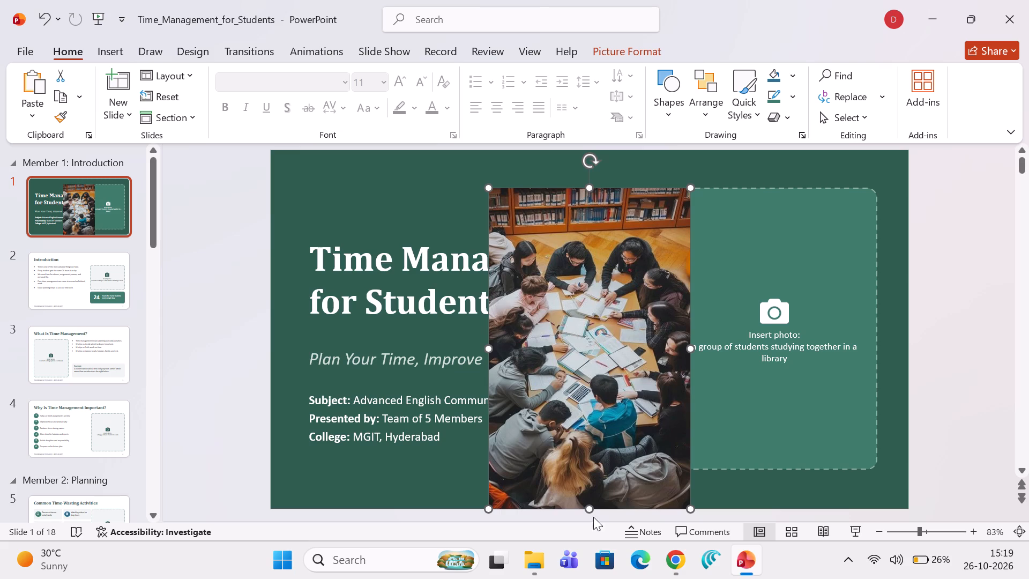
pyautogui.moveTo(588, 509); pyautogui.dragTo(589, 465)
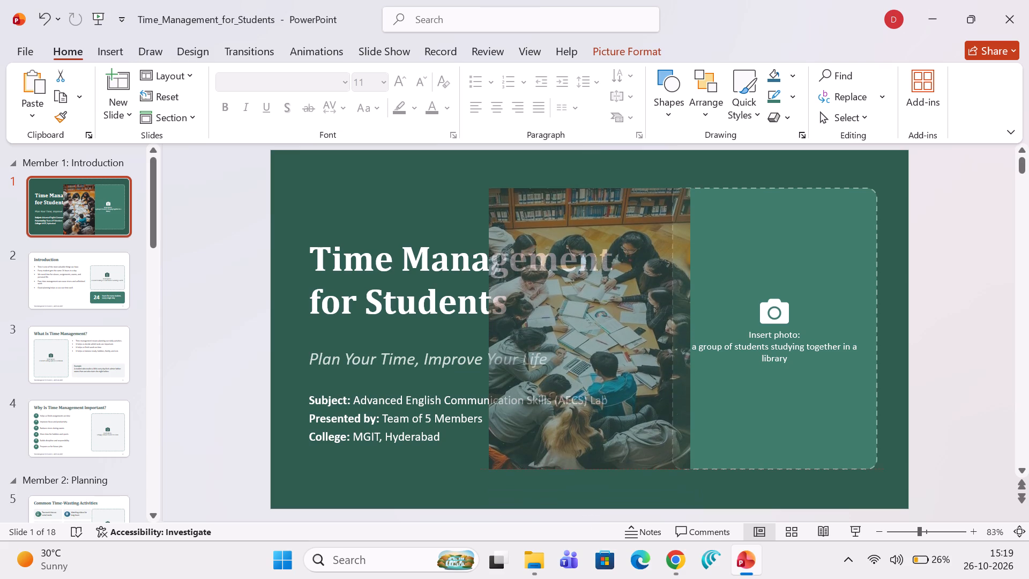
pyautogui.moveTo(589, 465); pyautogui.dragTo(589, 469)
pyautogui.moveTo(588, 338); pyautogui.dragTo(714, 330)
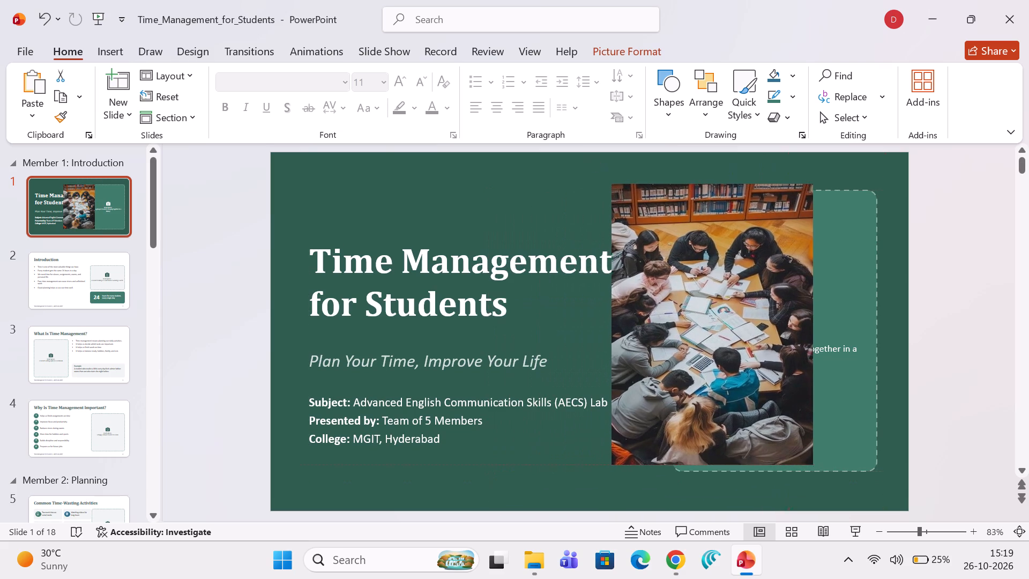
pyautogui.moveTo(714, 330); pyautogui.dragTo(771, 335)
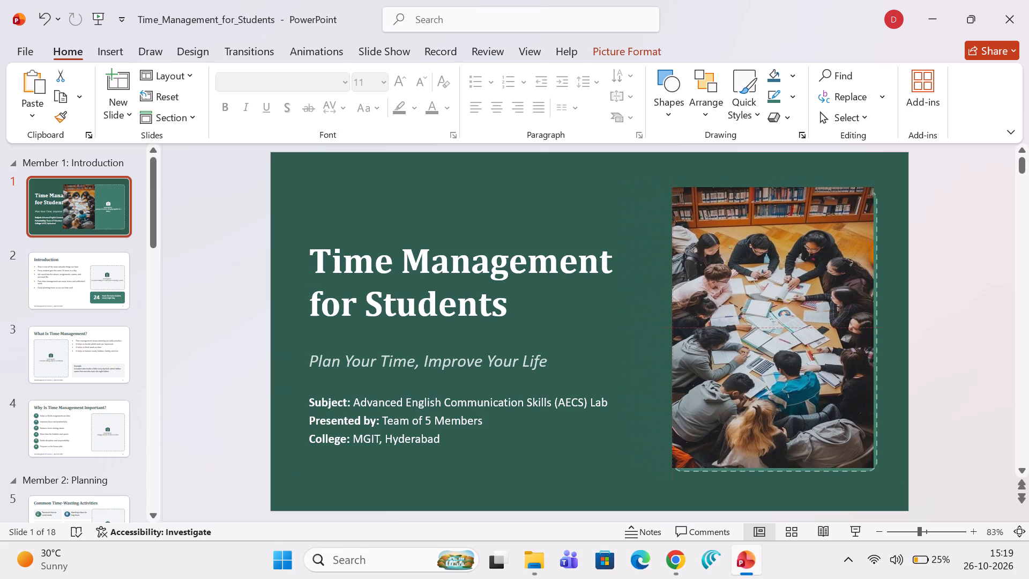
pyautogui.moveTo(771, 335); pyautogui.dragTo(774, 337)
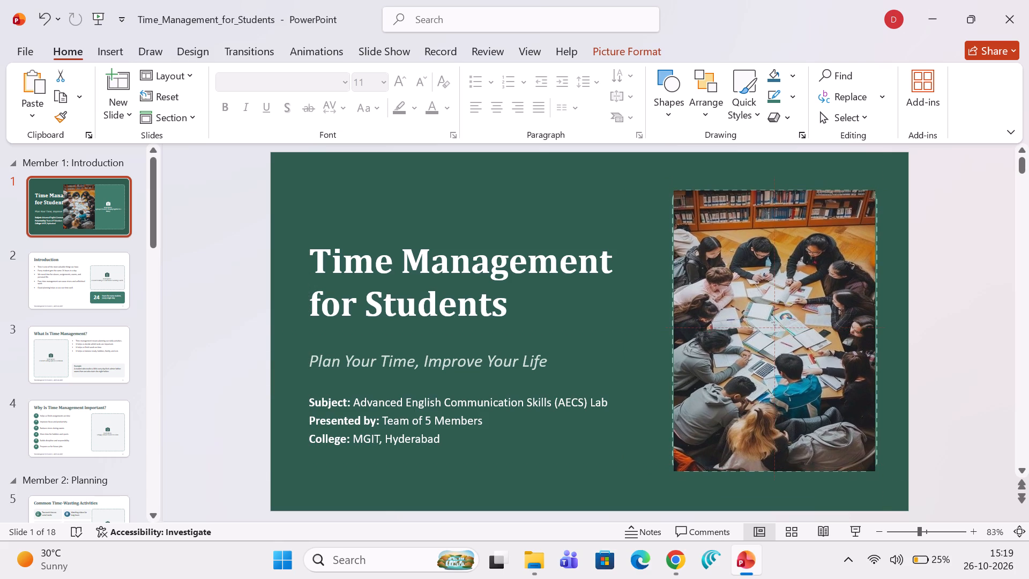
pyautogui.moveTo(774, 337); pyautogui.dragTo(774, 339)
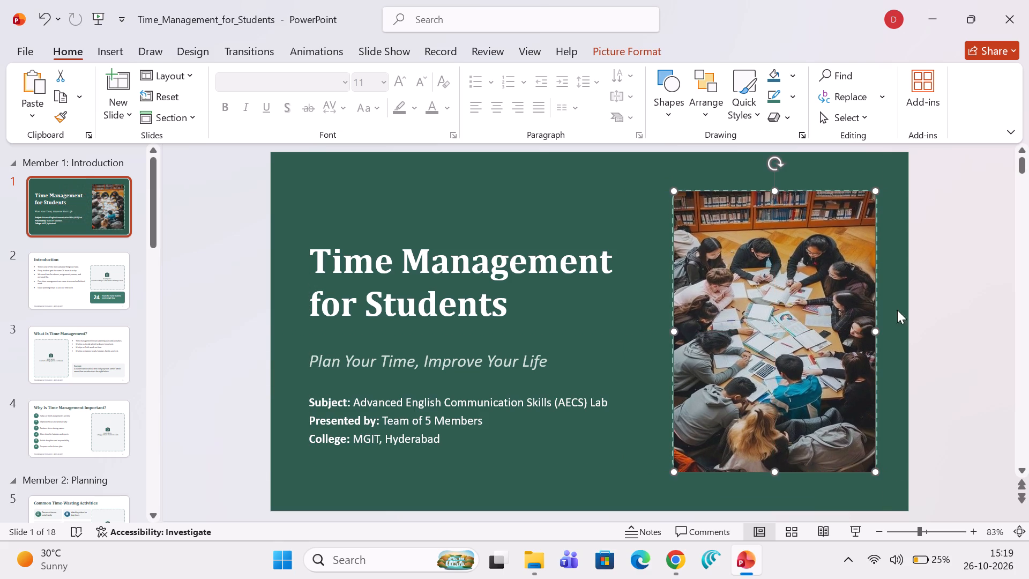
pyautogui.click(629, 47)
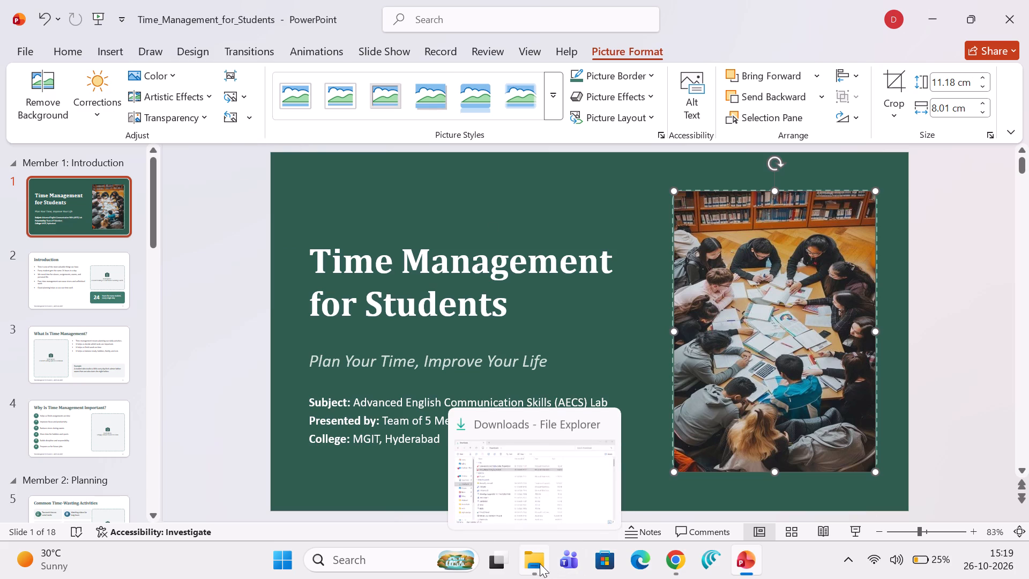
# Switch to Chrome, search Google for "canva" in a new tab and open the Canva India website.
pyautogui.click(682, 560)
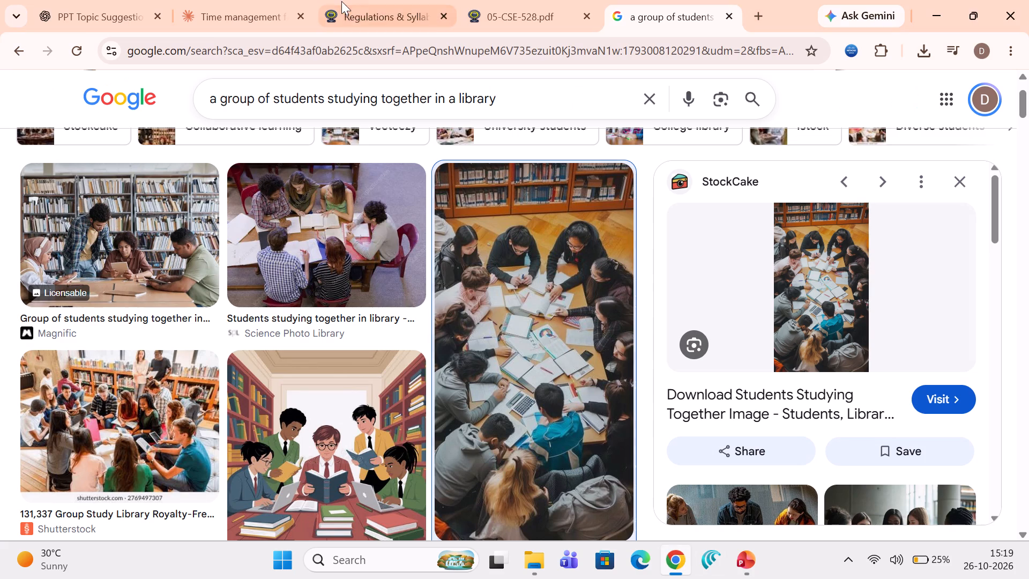
pyautogui.click(759, 17)
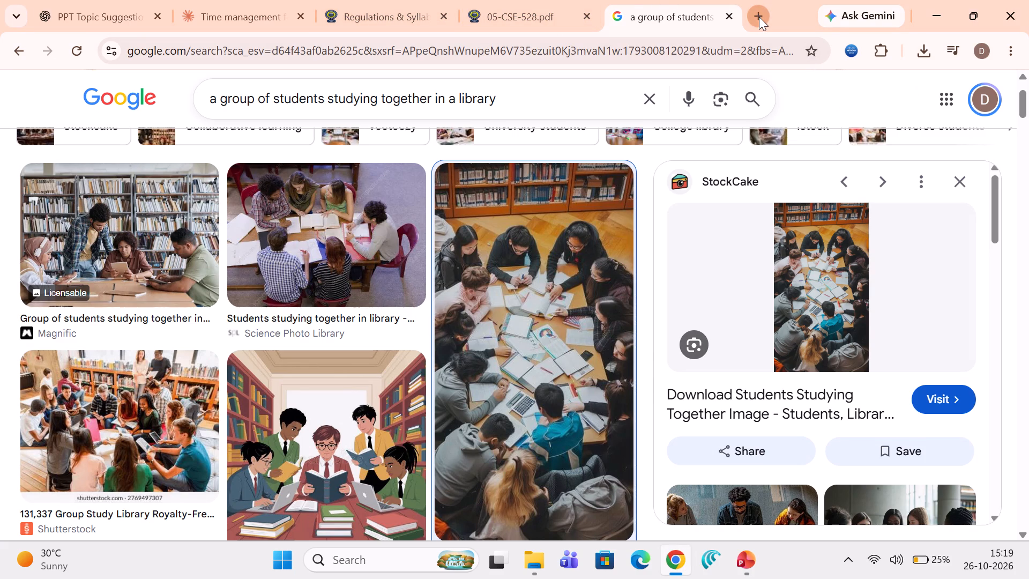
pyautogui.write('ca')
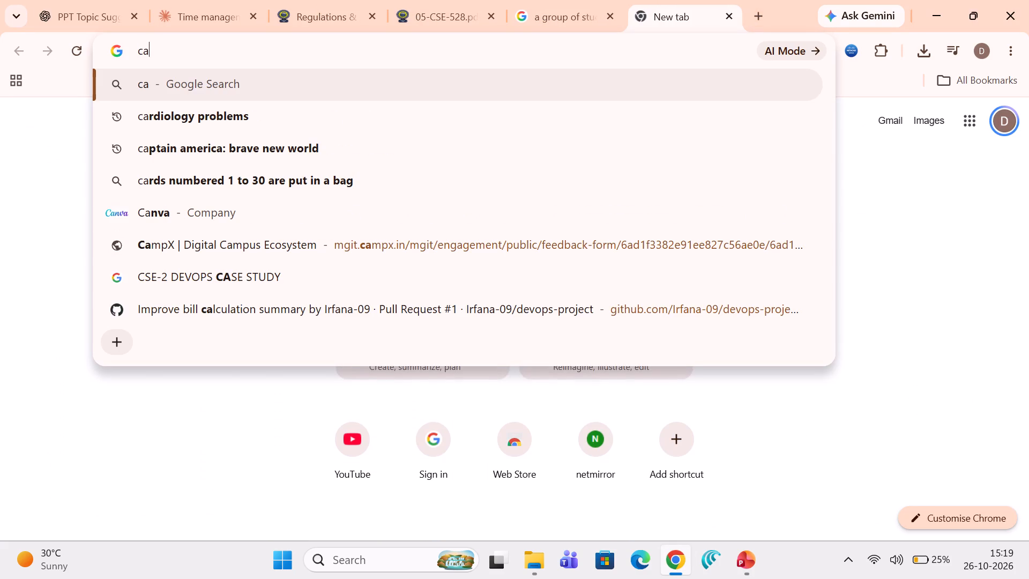
pyautogui.write('nva')
pyautogui.press("'")
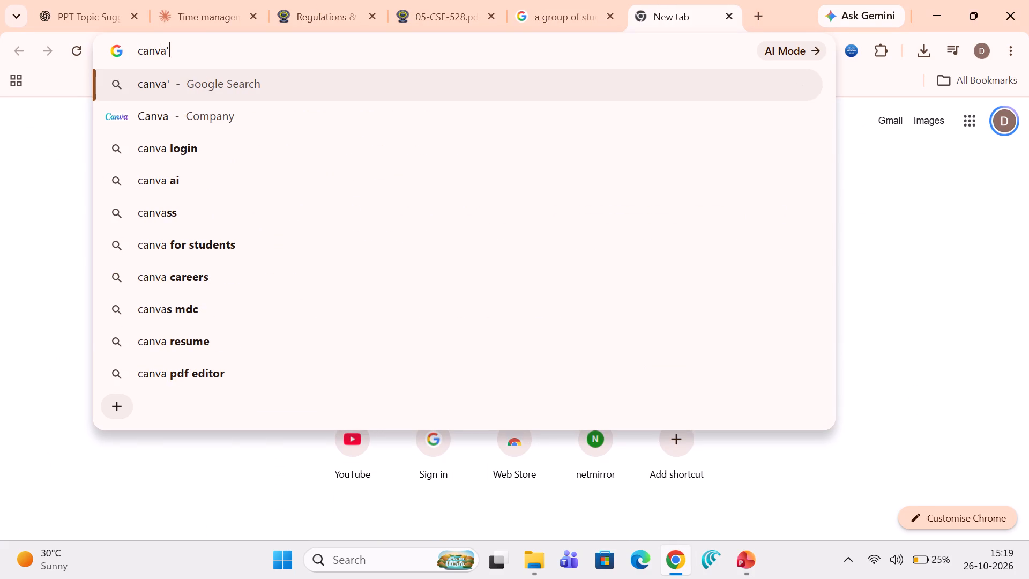
pyautogui.press('BackSpace')
pyautogui.press('Return')
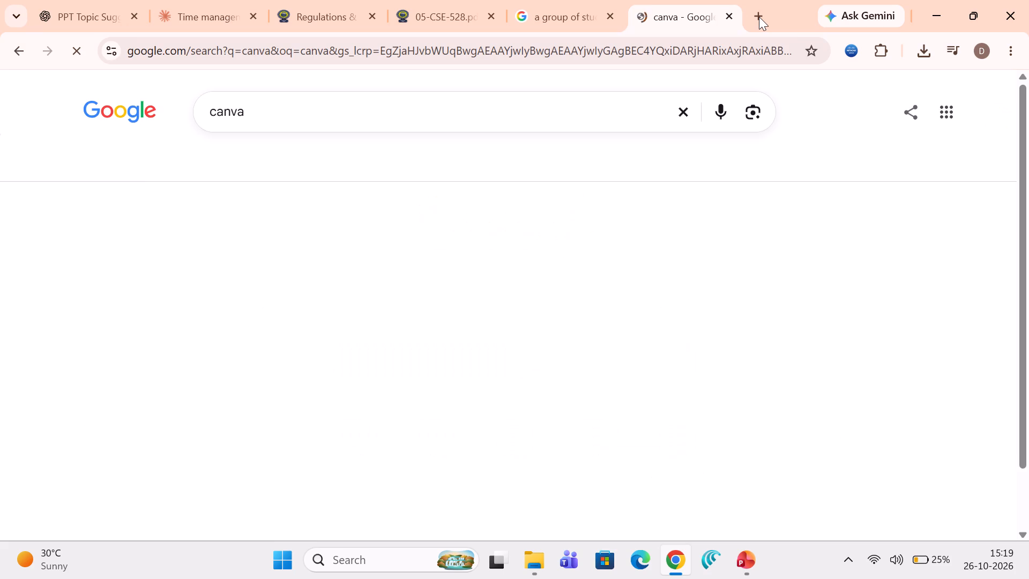
pyautogui.click(318, 248)
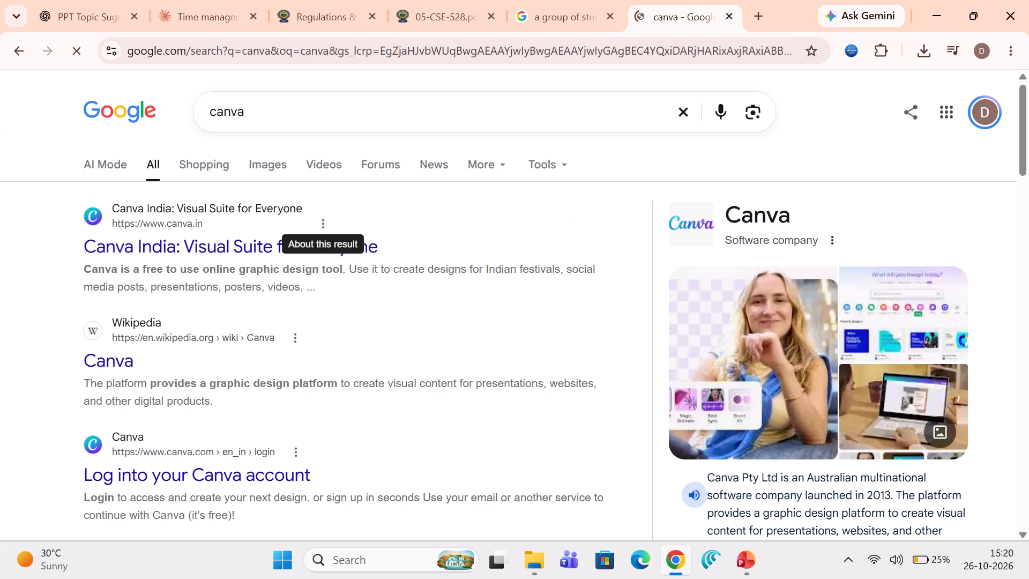
pyautogui.click(240, 251)
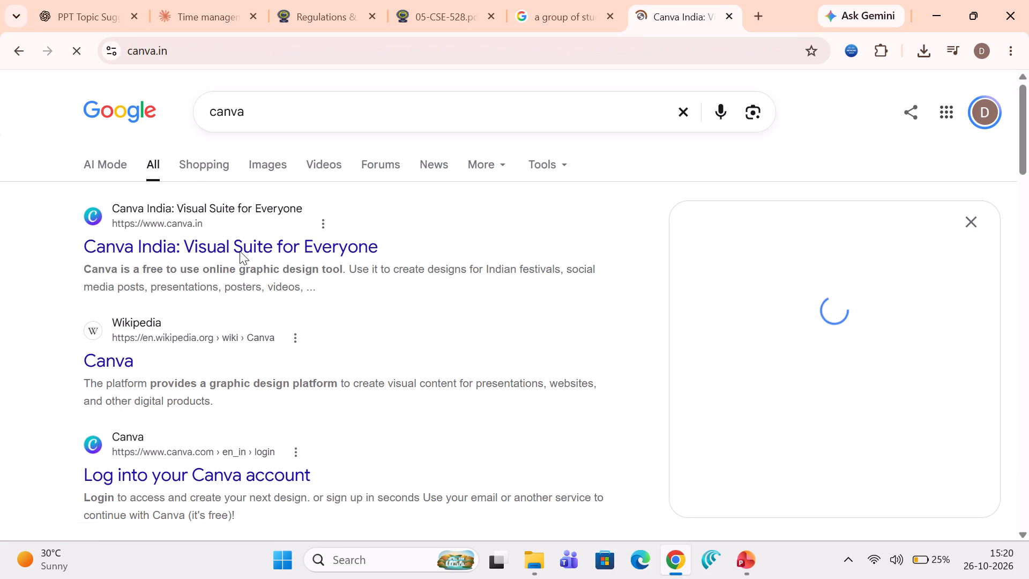
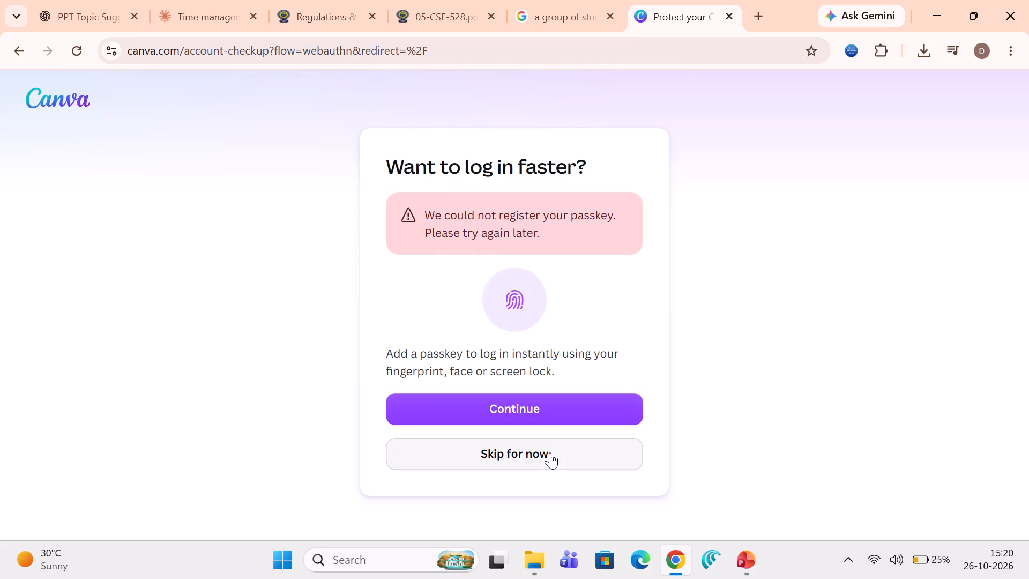
# Skip Canva's passkey setup and dismiss the Canva Business trial offer.
pyautogui.doubleClick(550, 452)
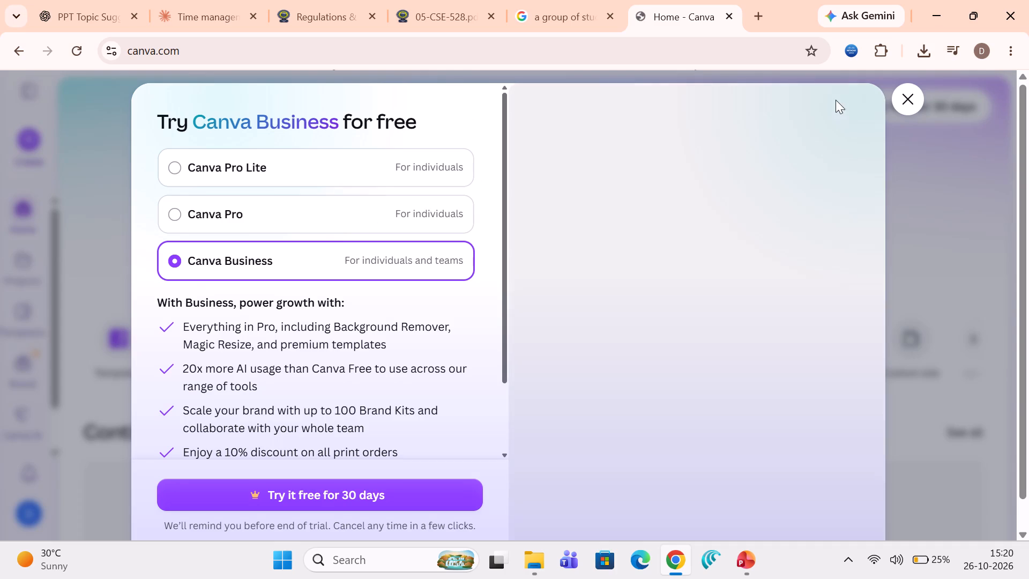
pyautogui.click(905, 107)
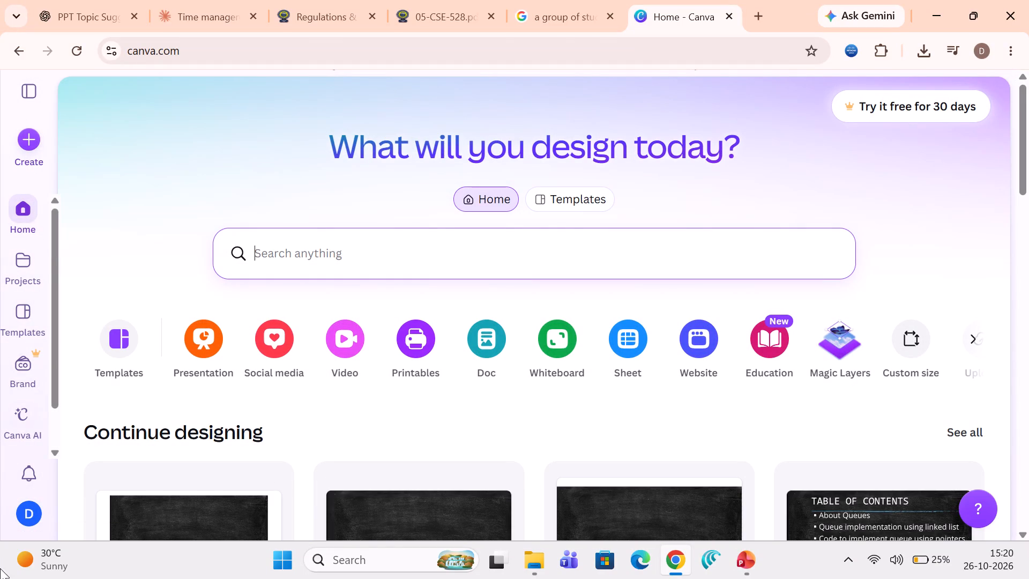
# Upload the Time_Management_for_Students presentation from the Downloads folder to the Canva projects and open it for editing.
pyautogui.scroll(-2, 153, 318)
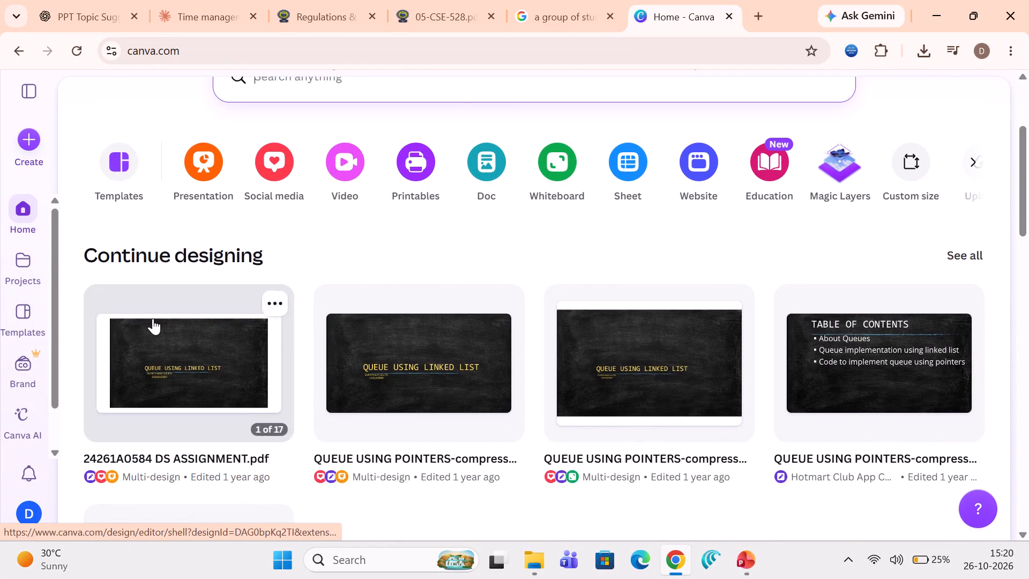
pyautogui.scroll(1, 153, 318)
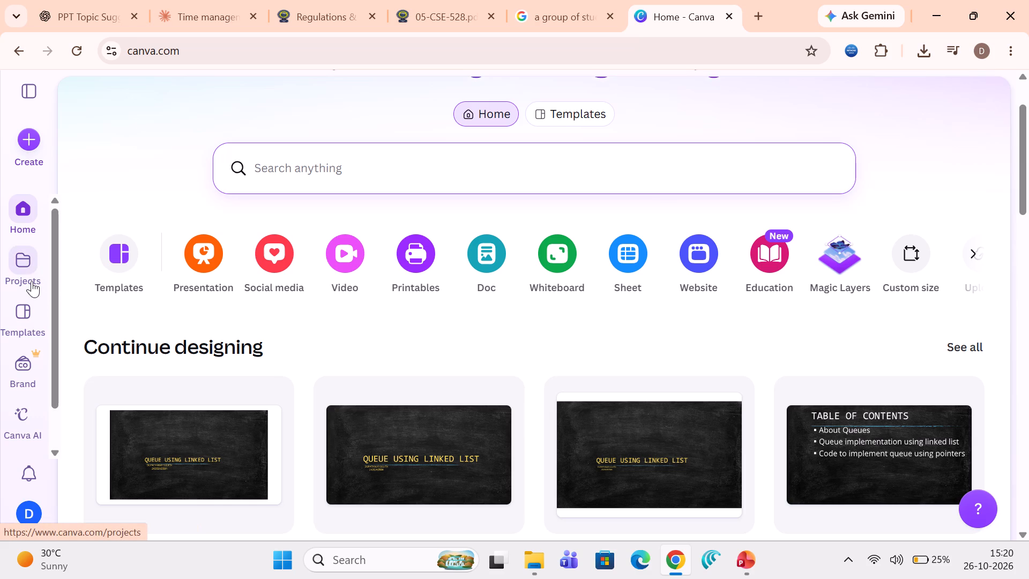
pyautogui.click(32, 281)
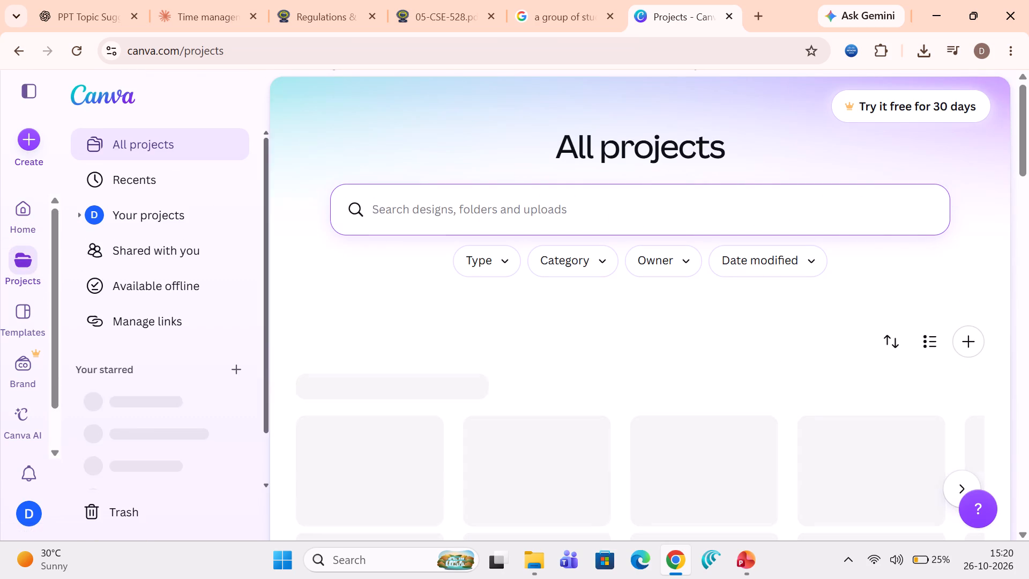
pyautogui.click(964, 346)
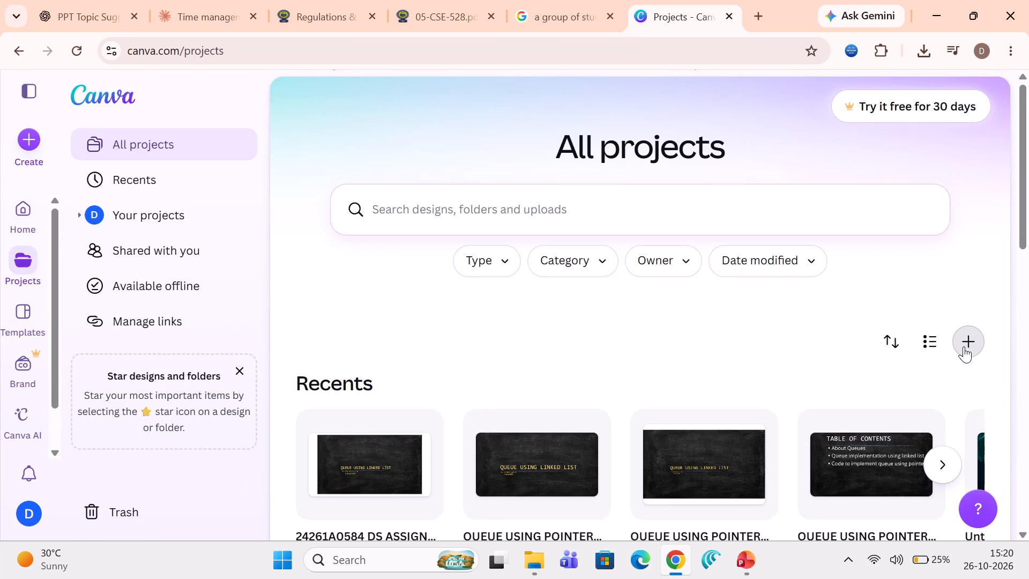
pyautogui.scroll(-1, 884, 181)
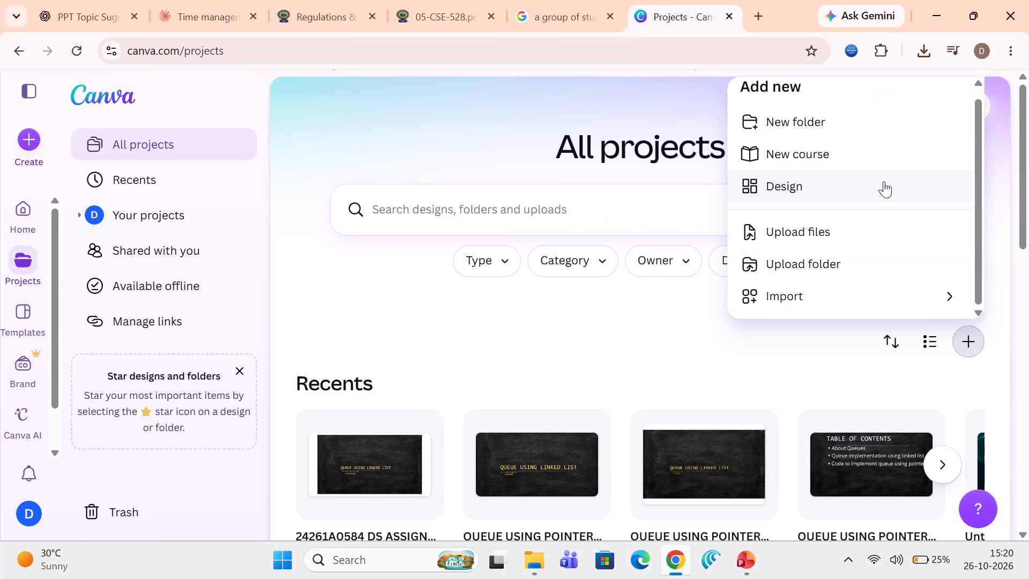
pyautogui.click(884, 230)
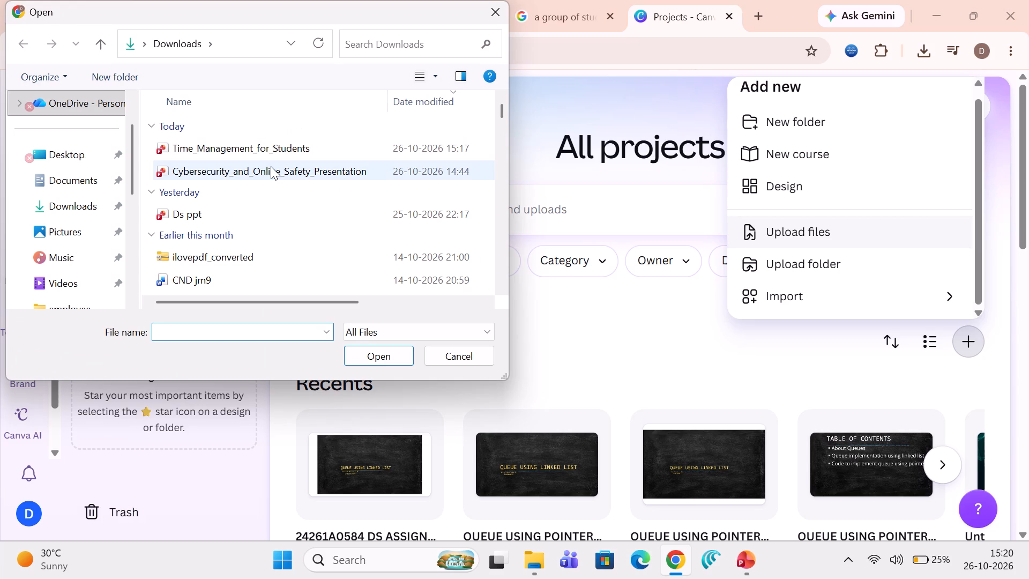
pyautogui.click(271, 166)
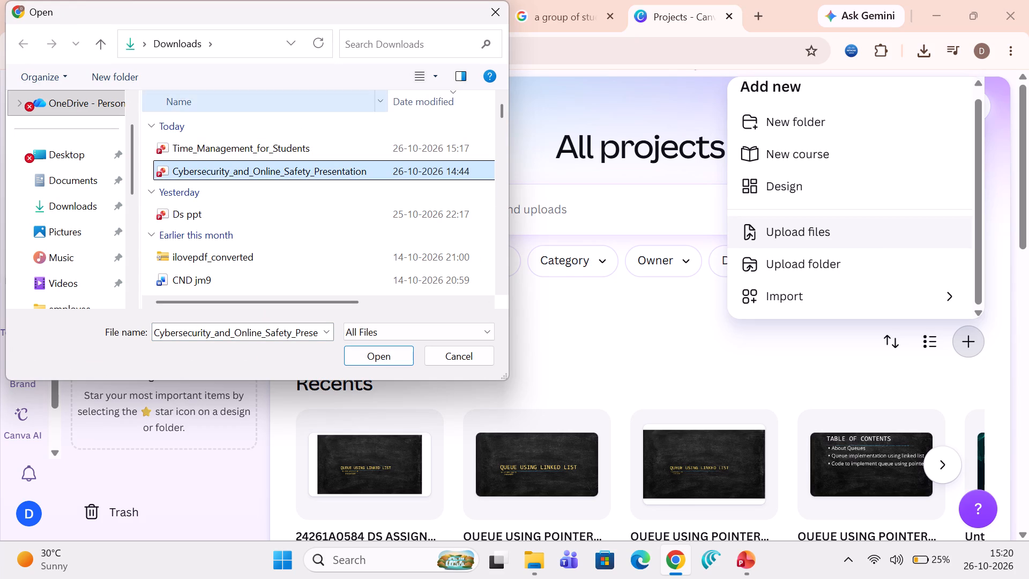
pyautogui.click(386, 150)
pyautogui.click(402, 355)
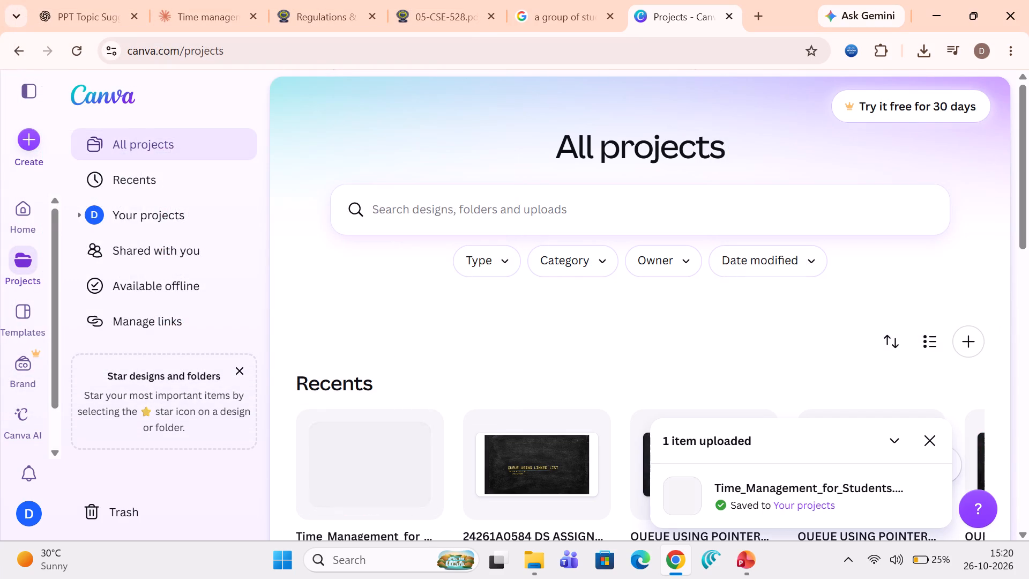
pyautogui.doubleClick(379, 476)
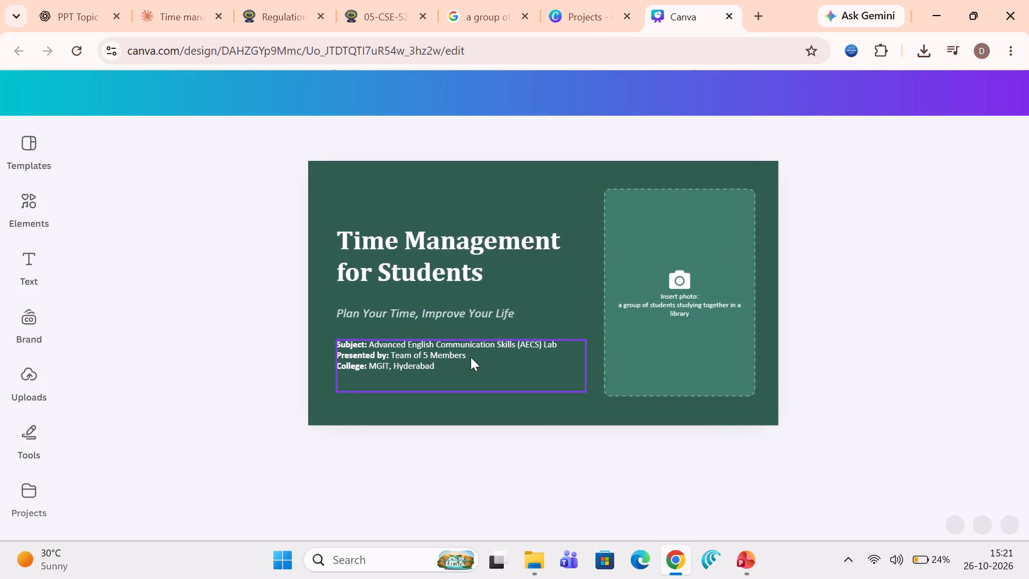
# Delete the "Insert photo" caption and the camera icon from the title slide's photo frame.
pyautogui.click(701, 308)
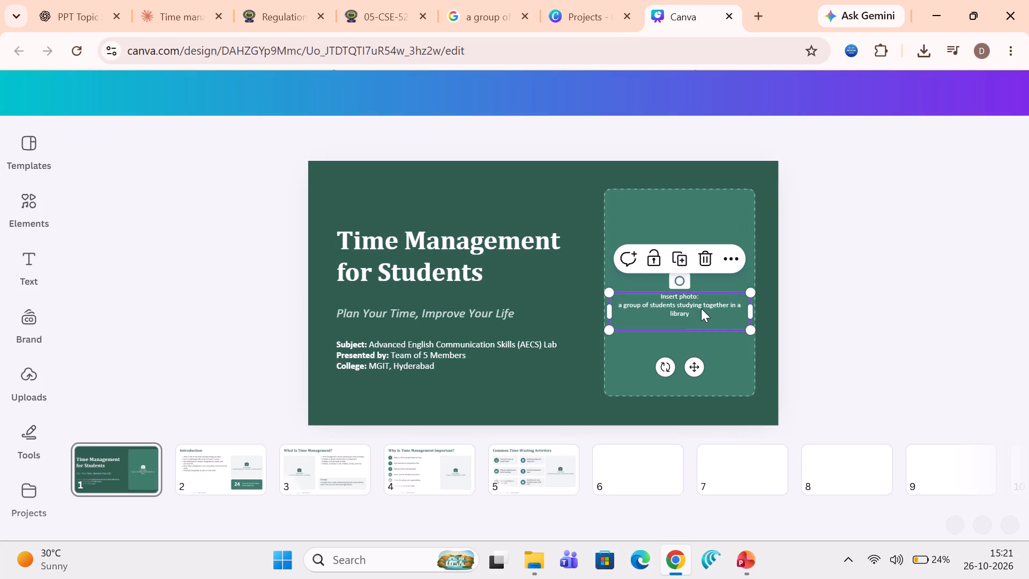
pyautogui.press('Delete')
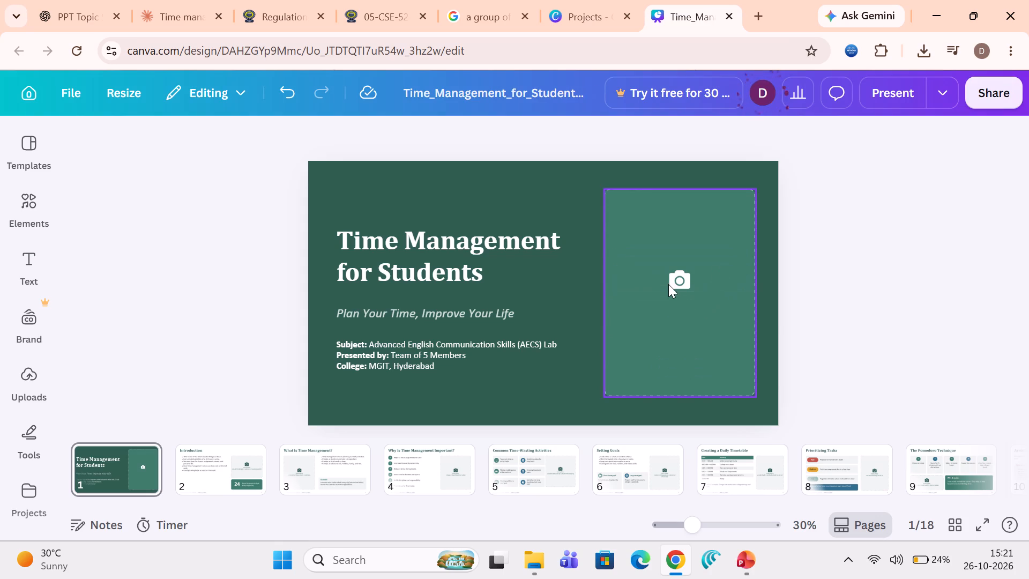
pyautogui.click(676, 278)
pyautogui.press('Delete')
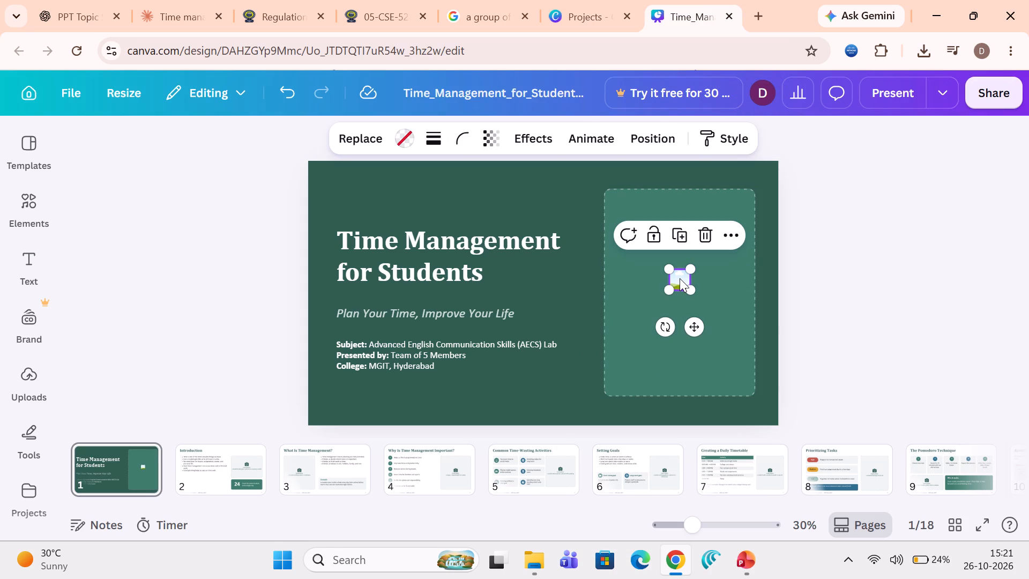
pyautogui.press('Delete')
# Paste the copied picture of students studying around a library table and fit it into the title slide's photo frame.
pyautogui.hotkey('ctrl', 'v')
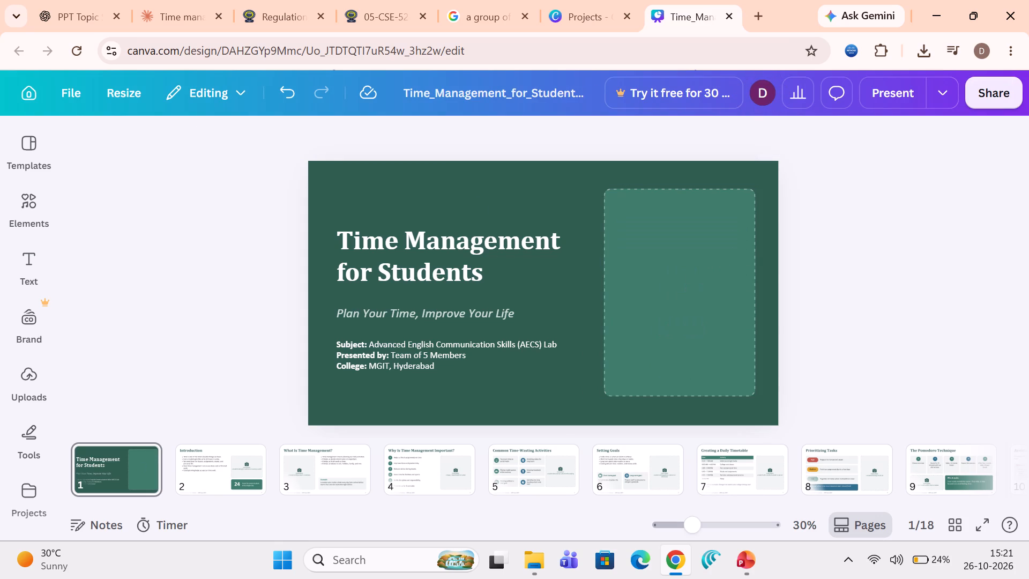
pyautogui.moveTo(565, 294); pyautogui.dragTo(673, 321)
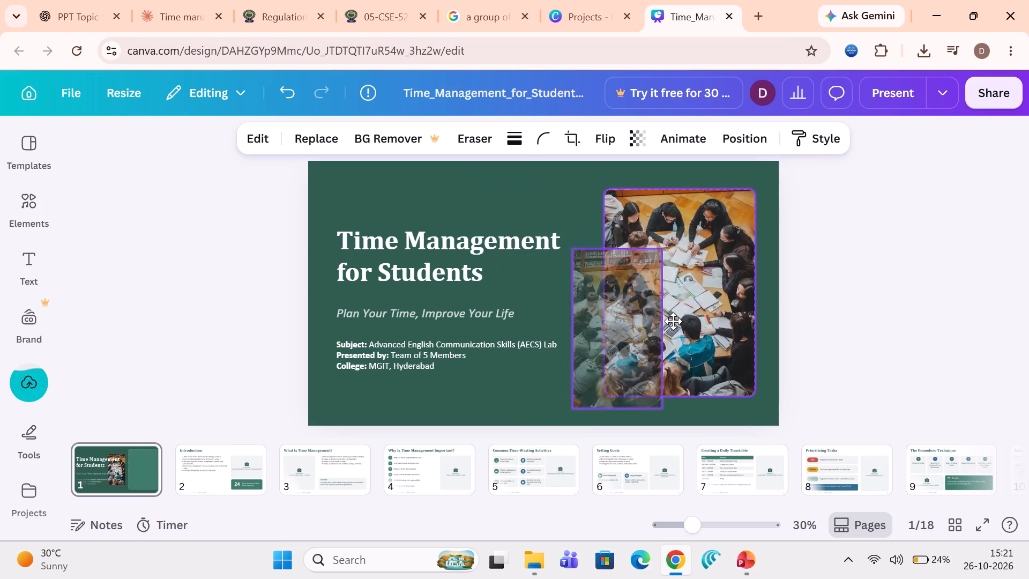
pyautogui.moveTo(673, 321); pyautogui.dragTo(694, 301)
pyautogui.click(889, 269)
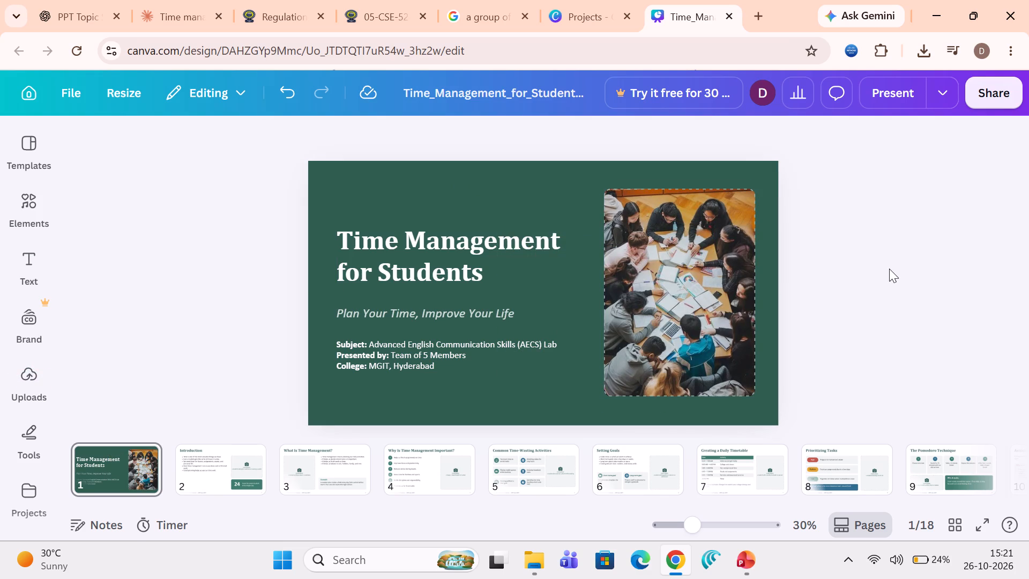
# Copy the "Insert photo" caption text in the photo frame of slide 2, Introduction.
pyautogui.press('Right')
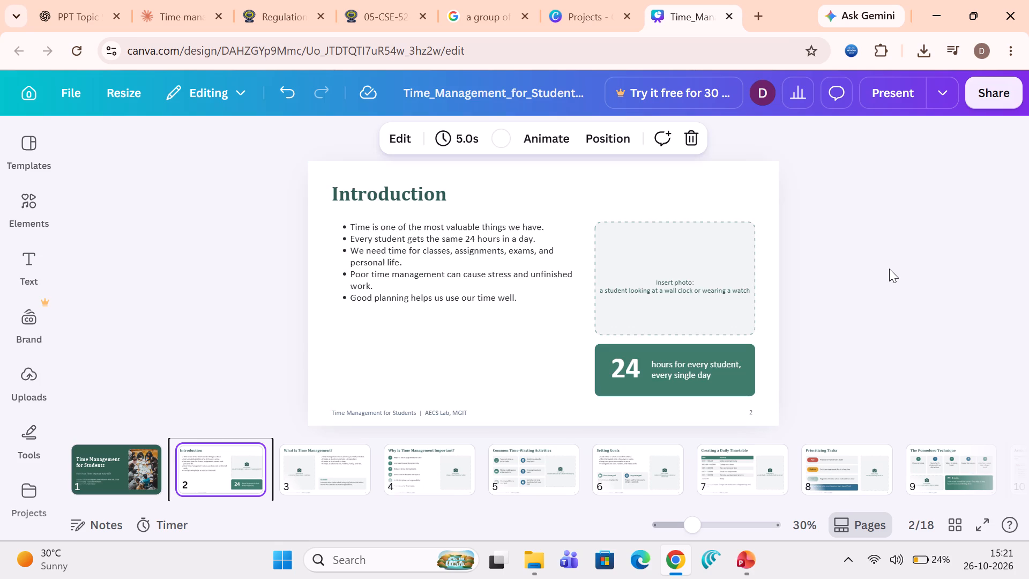
pyautogui.click(607, 288)
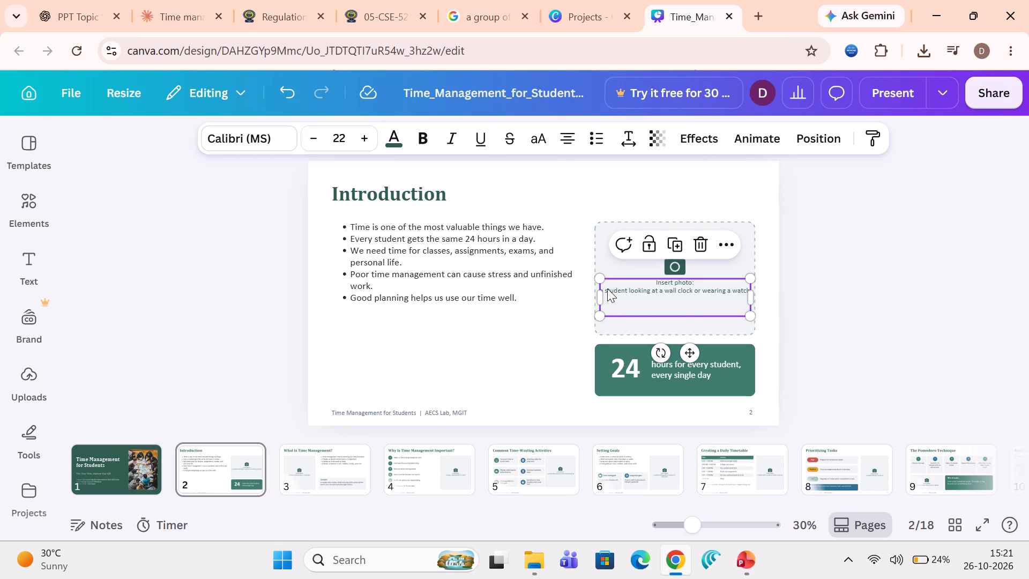
pyautogui.hotkey('ctrl', 's')
pyautogui.doubleClick(696, 299)
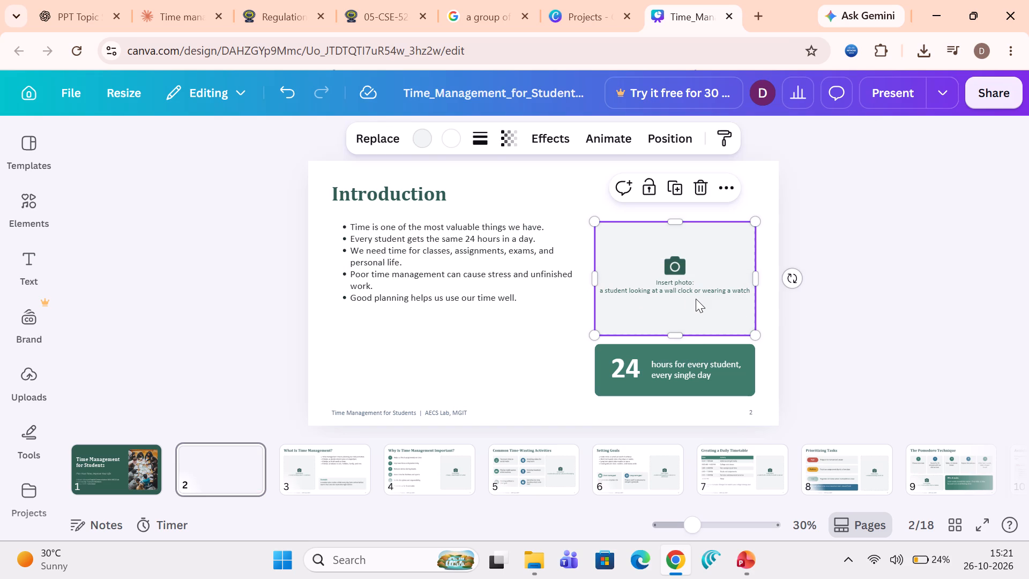
pyautogui.click(696, 299)
pyautogui.doubleClick(691, 292)
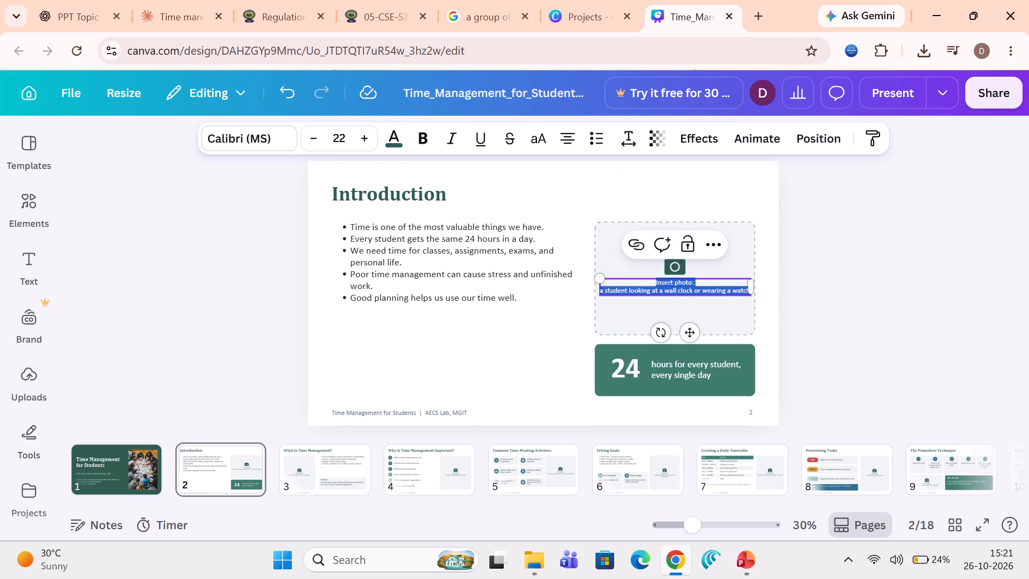
pyautogui.hotkey('ctrl', 'c')
# Search Google Images for "a student looking at a wall clock or wearing a watch", leaving out the "Insert photo:" prefix.
pyautogui.click(467, 23)
pyautogui.click(645, 107)
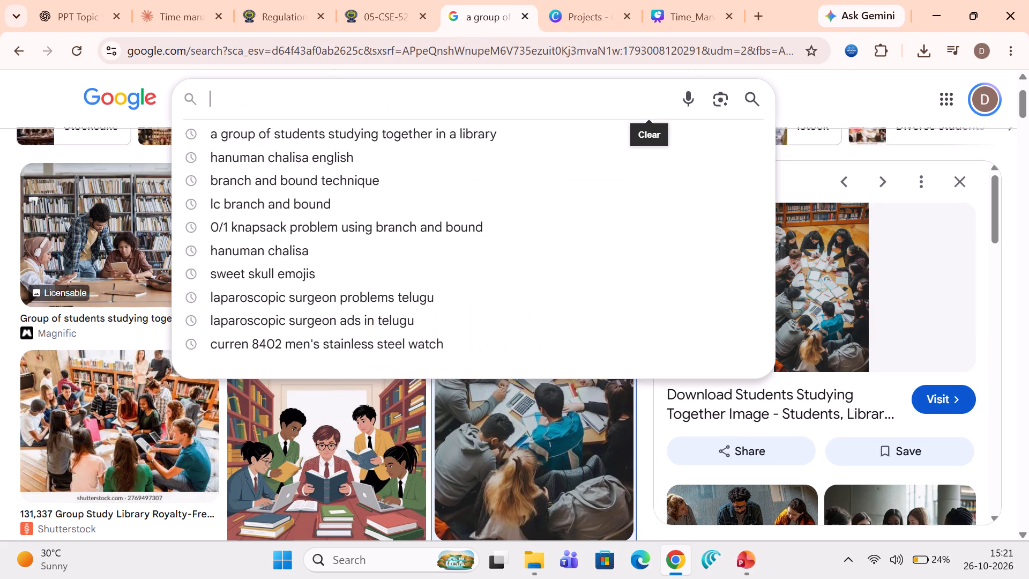
pyautogui.hotkey('ctrl', 'v')
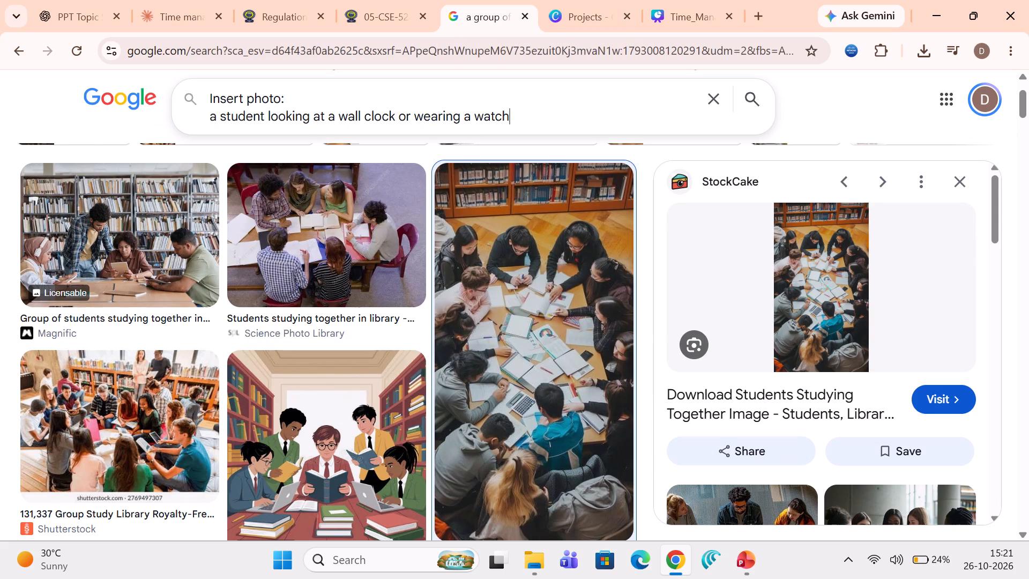
pyautogui.moveTo(344, 92); pyautogui.dragTo(174, 95)
pyautogui.press('BackSpace')
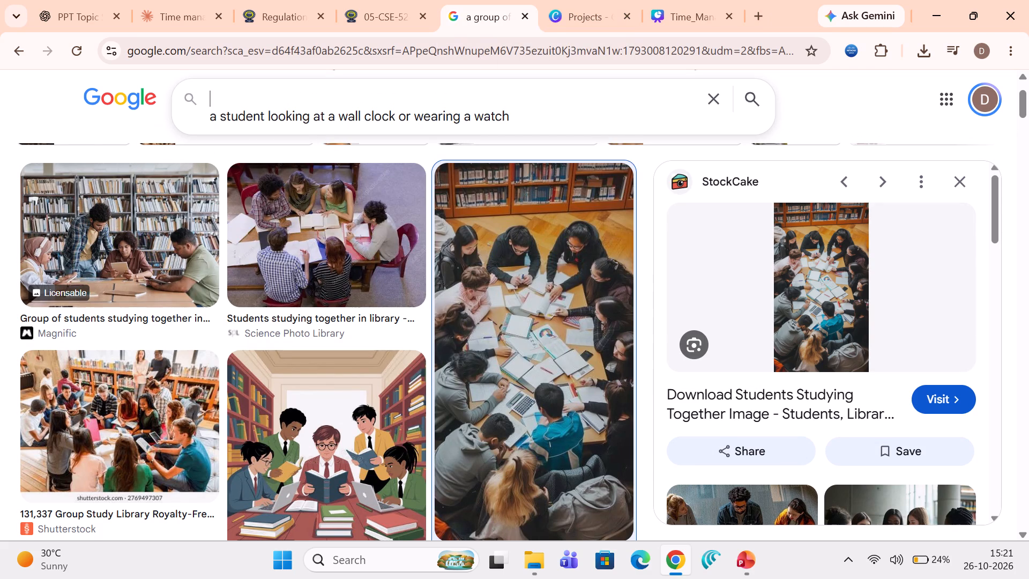
pyautogui.press("'")
pyautogui.press('BackSpace')
pyautogui.press('Return')
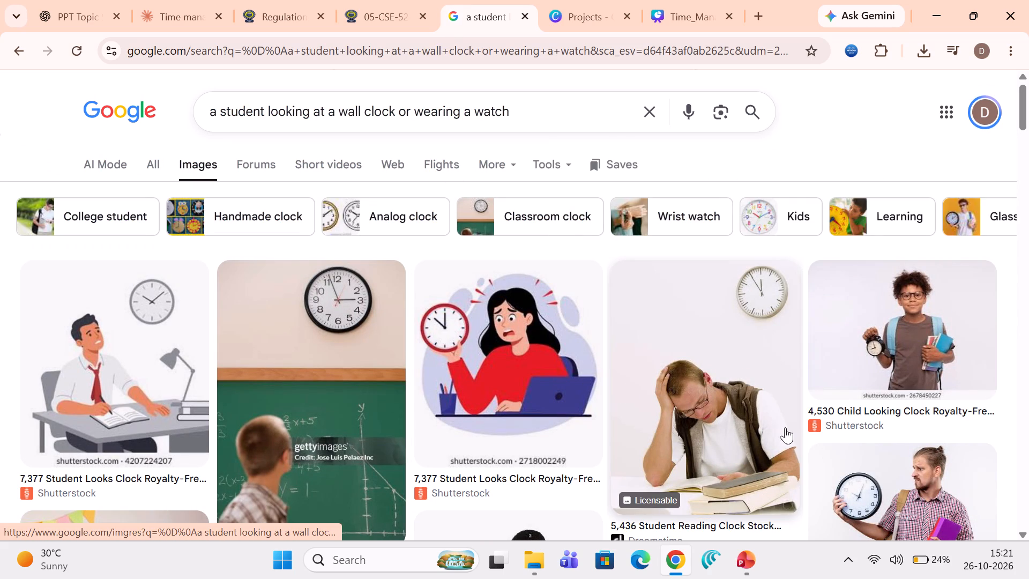
# Copy the Shutterstock illustration of a student at a desk looking up at a wall clock.
pyautogui.click(185, 359)
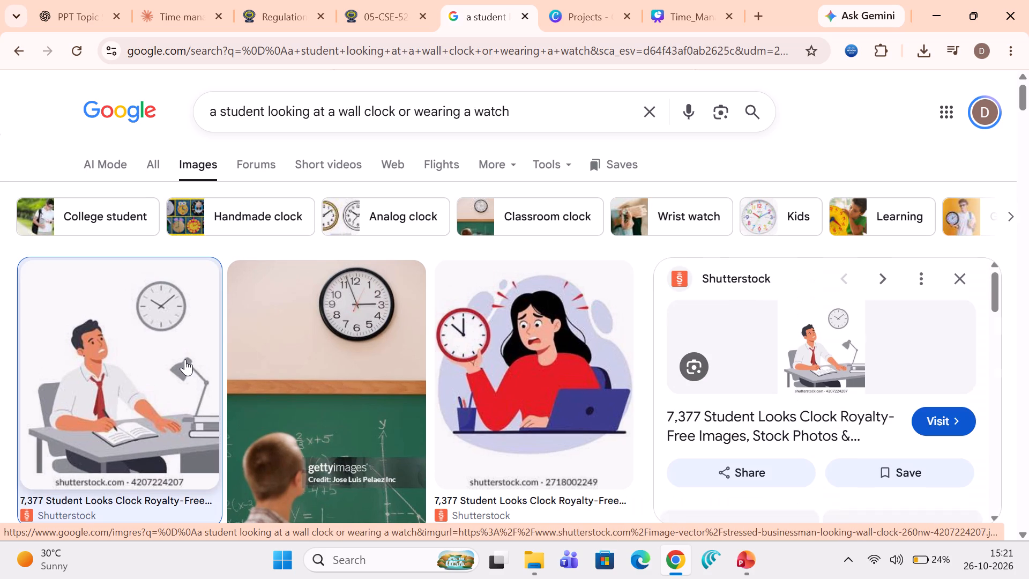
pyautogui.click(815, 338)
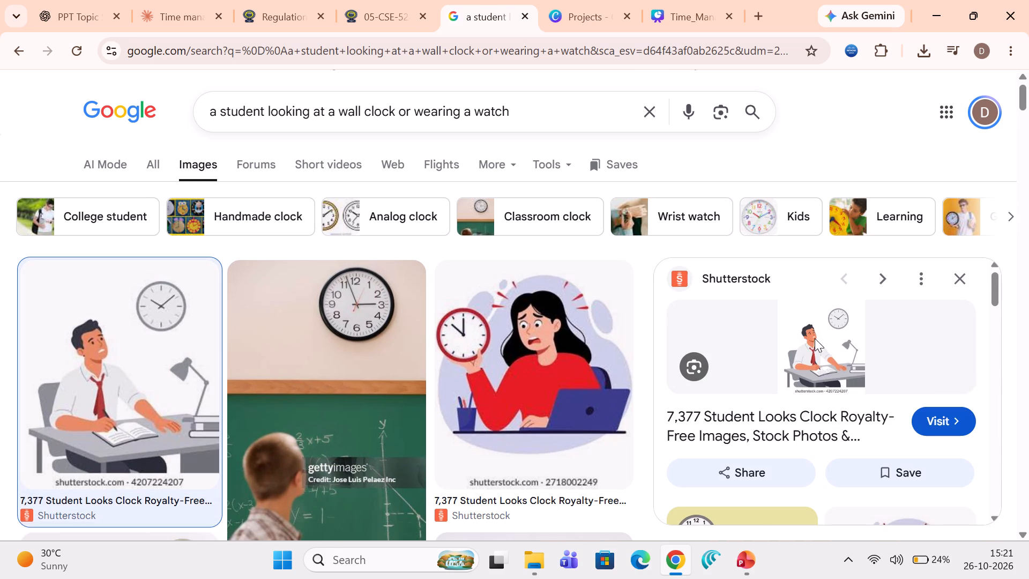
pyautogui.click(553, 19)
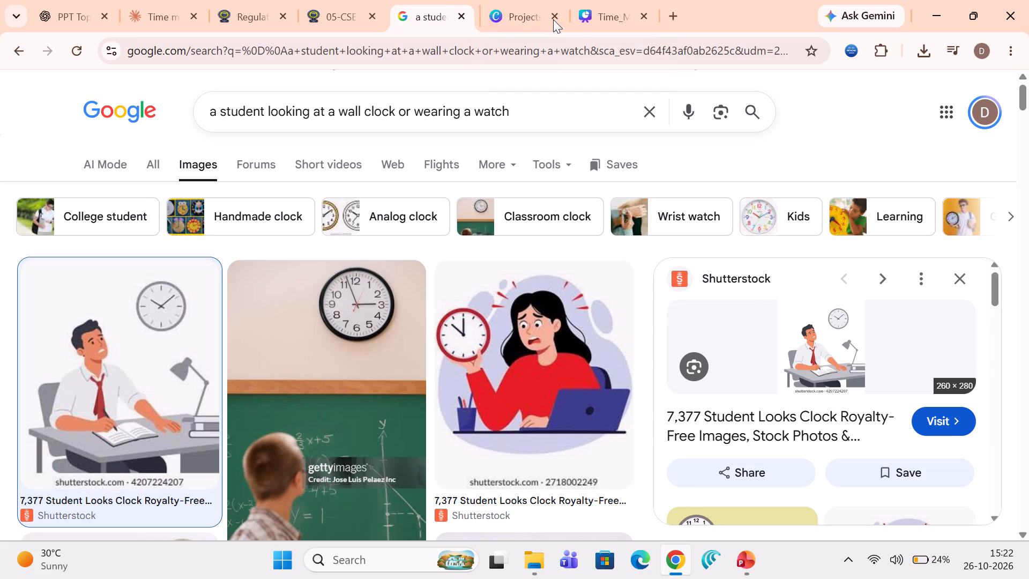
pyautogui.rightClick(825, 342)
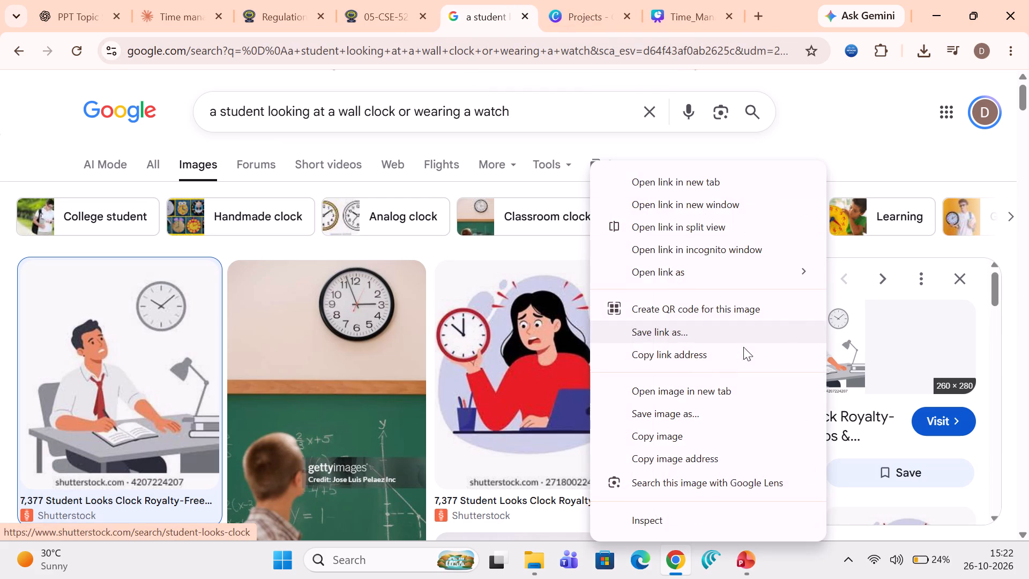
pyautogui.click(704, 437)
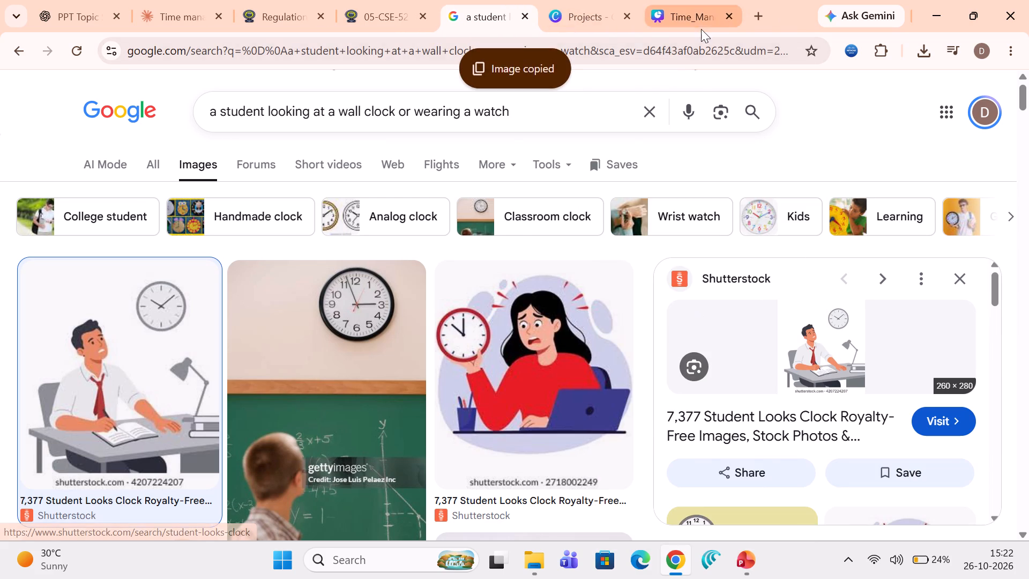
# Switch to the Canva presentation and delete the caption and camera icon from slide 2's photo frame, keeping the frame.
pyautogui.click(701, 27)
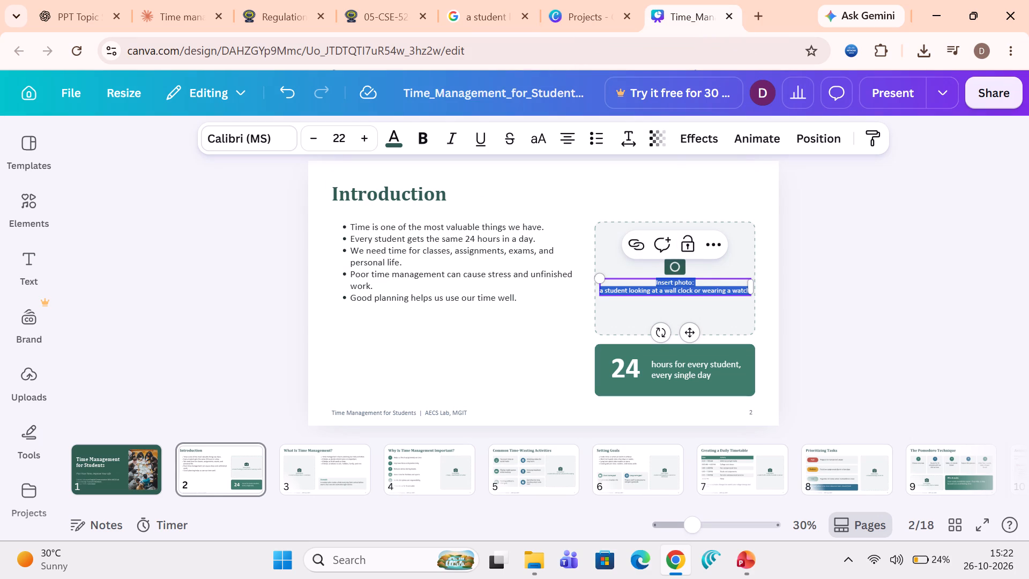
pyautogui.press('Delete')
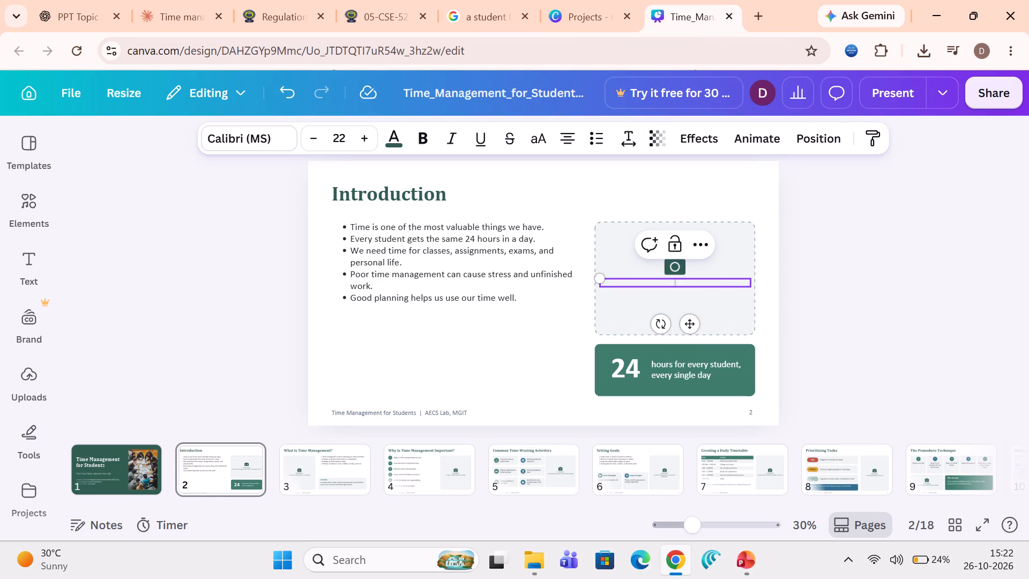
pyautogui.press('Delete')
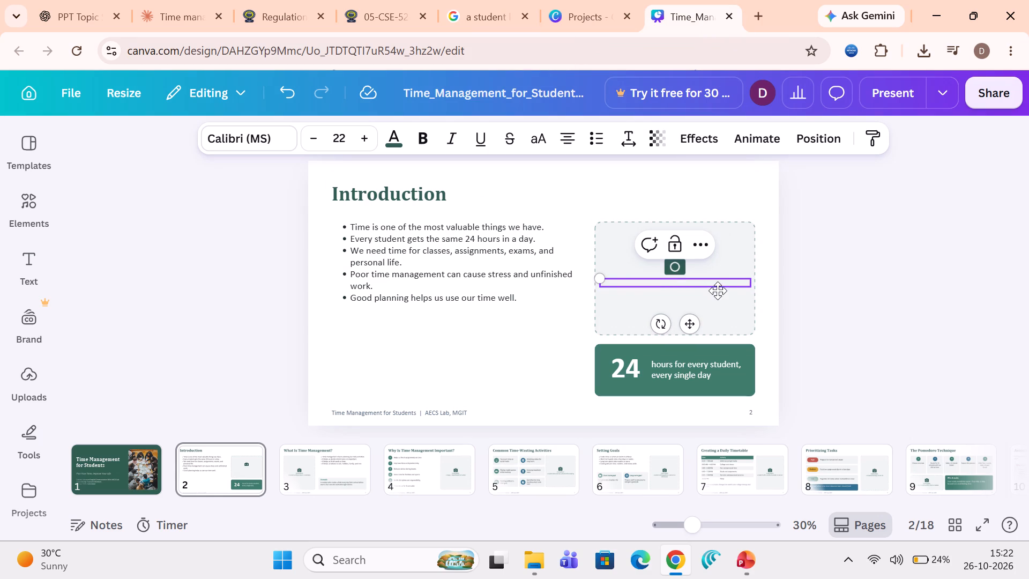
pyautogui.click(719, 289)
pyautogui.press('Delete')
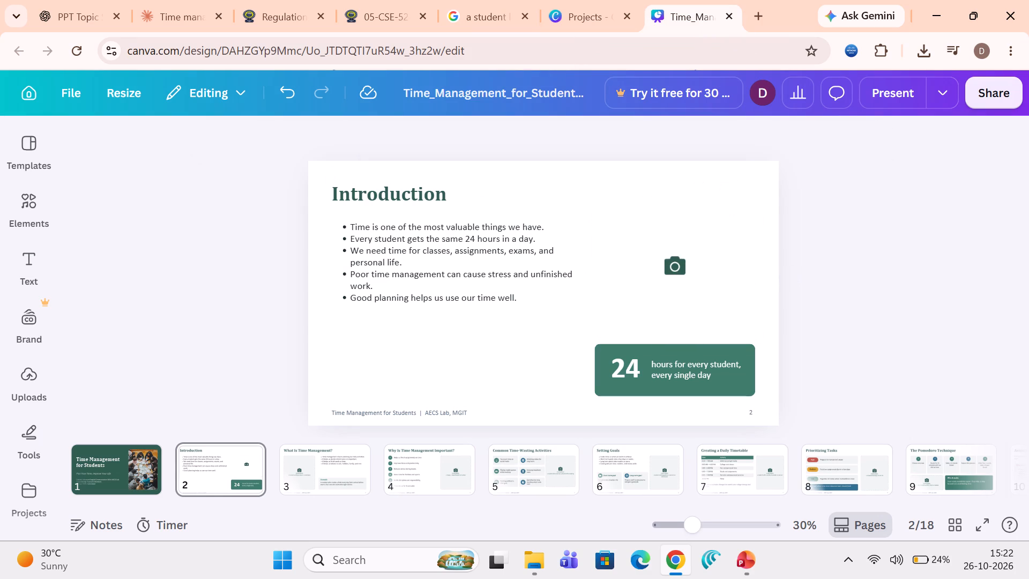
pyautogui.hotkey('ctrl', 'z')
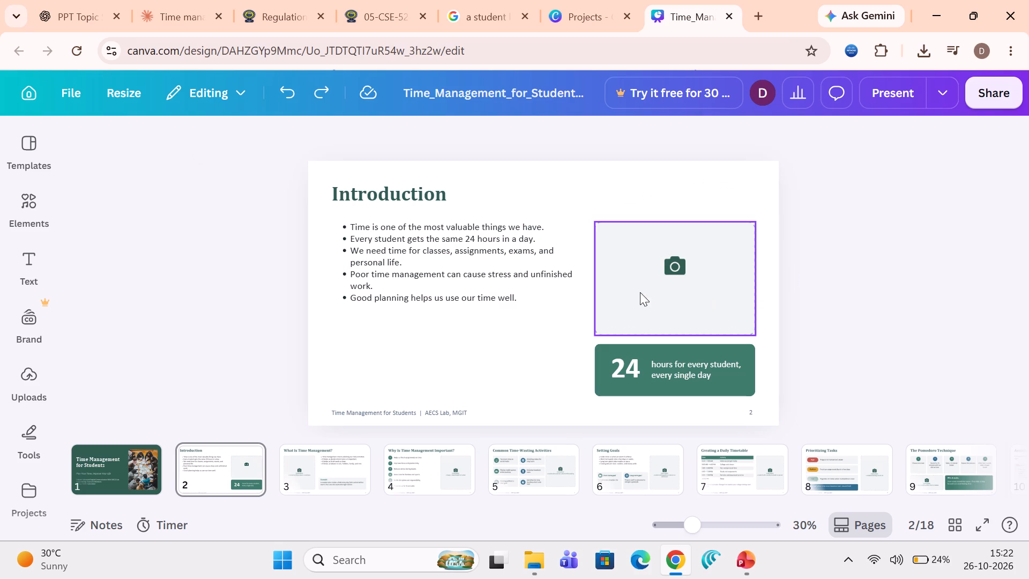
pyautogui.click(674, 268)
pyautogui.press('Delete')
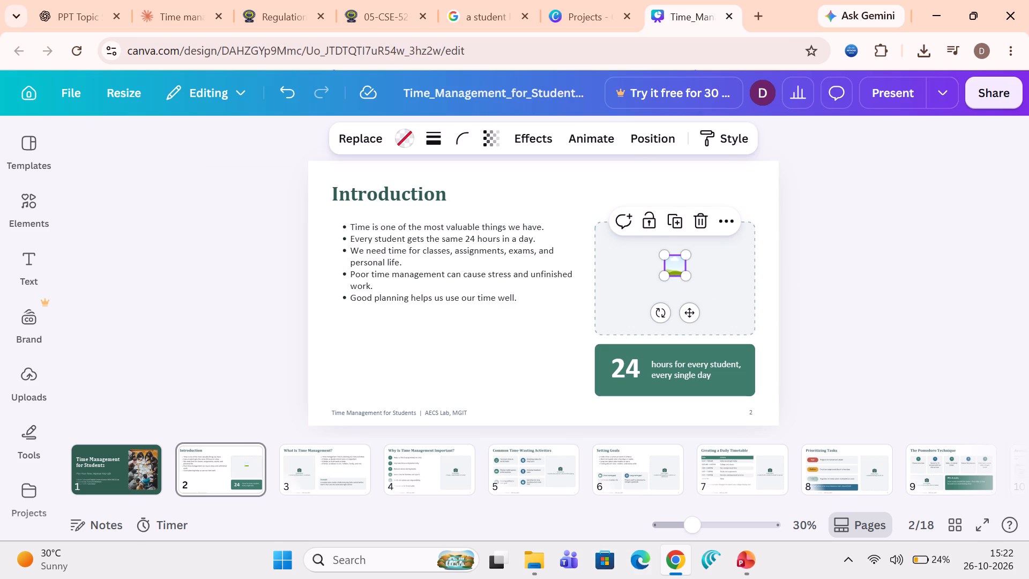
pyautogui.press('Delete')
# Paste the copied student-and-clock illustration into slide 2's photo frame and extend it upward to show the whole wall clock.
pyautogui.hotkey('ctrl', 'v')
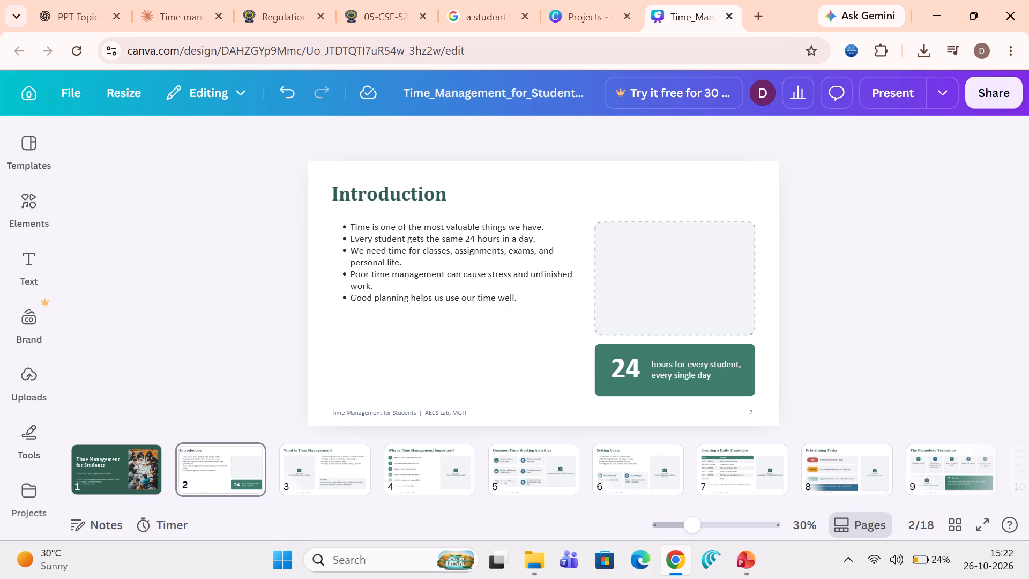
pyautogui.moveTo(536, 287); pyautogui.dragTo(654, 287)
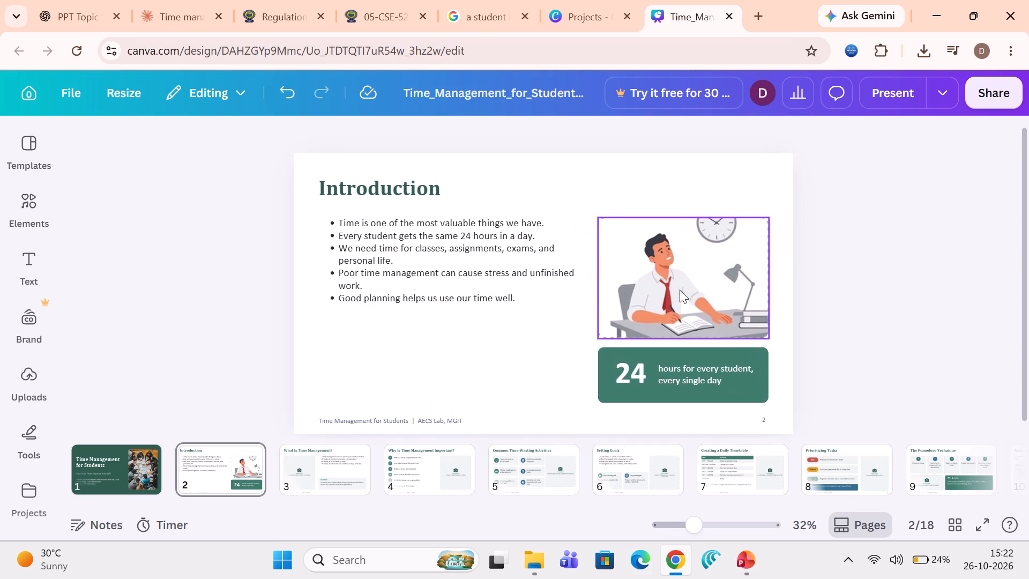
pyautogui.click(680, 289)
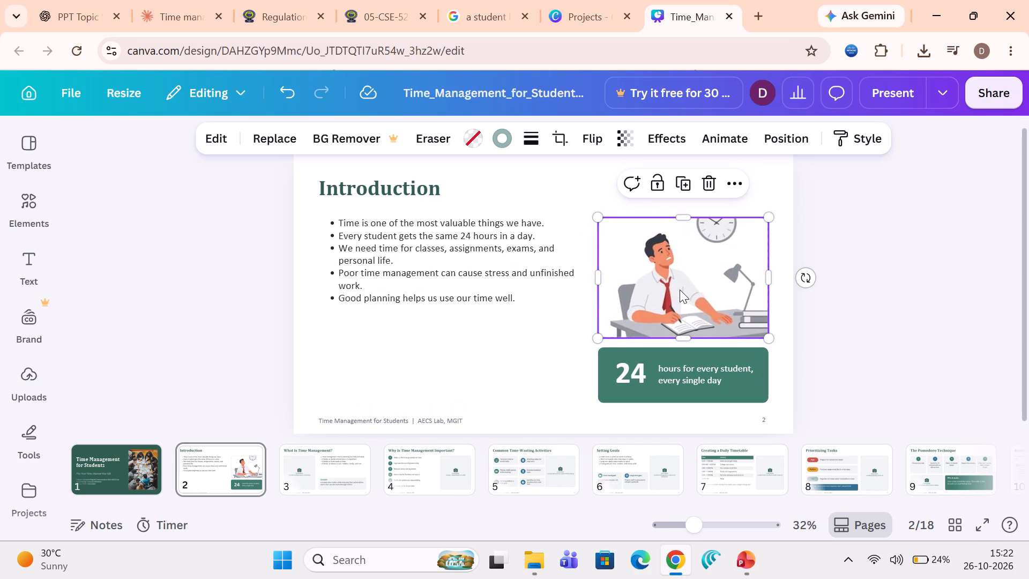
pyautogui.moveTo(688, 218); pyautogui.dragTo(688, 198)
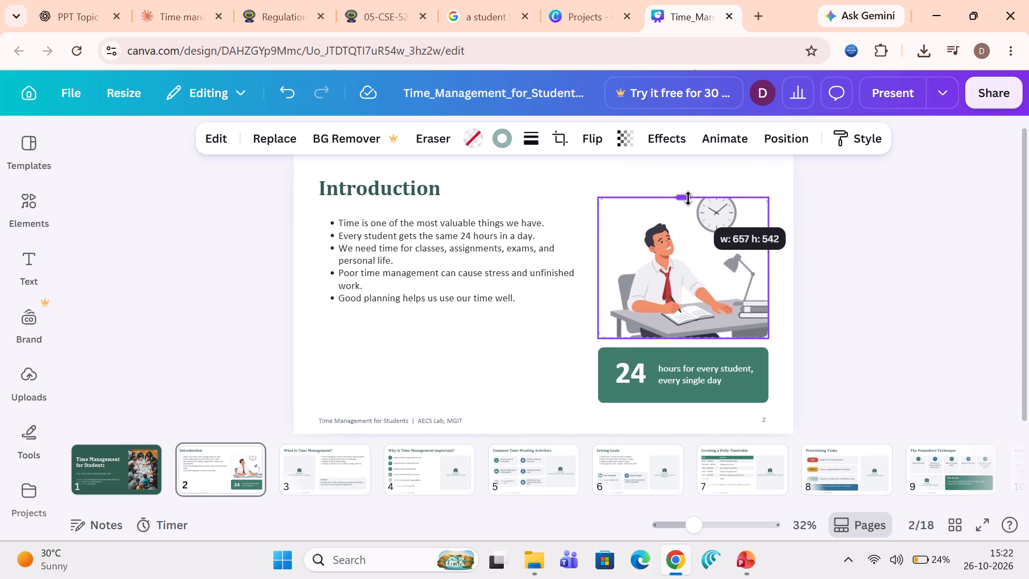
pyautogui.moveTo(688, 198); pyautogui.dragTo(691, 181)
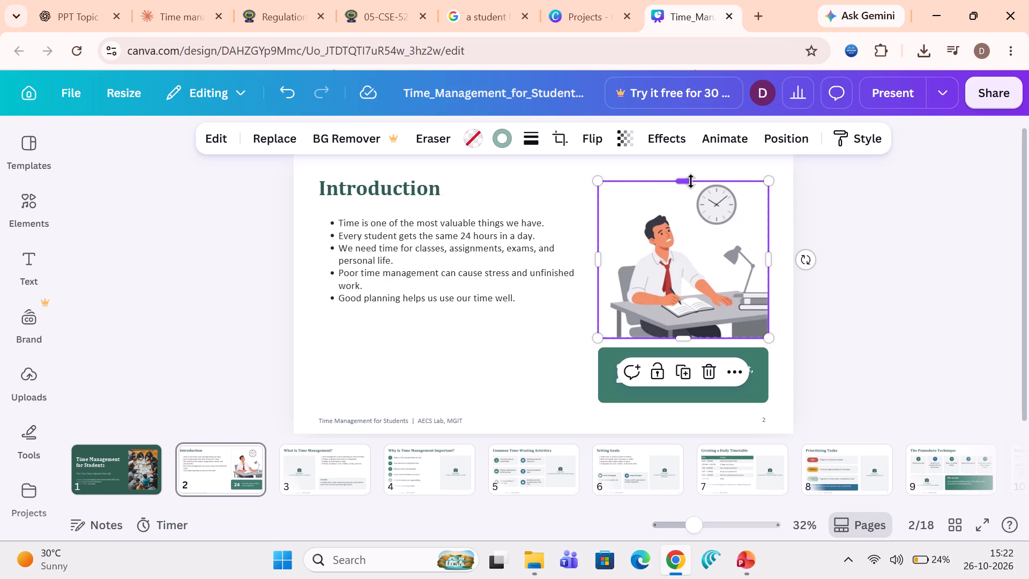
pyautogui.click(923, 275)
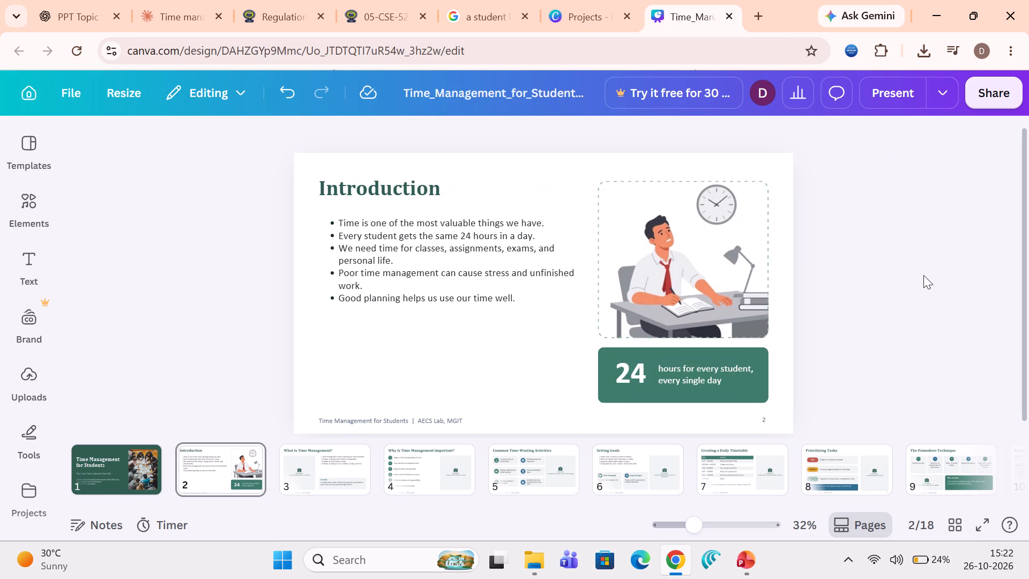
# Copy the "Insert photo" caption text in the photo frame of slide 3, What Is Time Management?
pyautogui.click(337, 474)
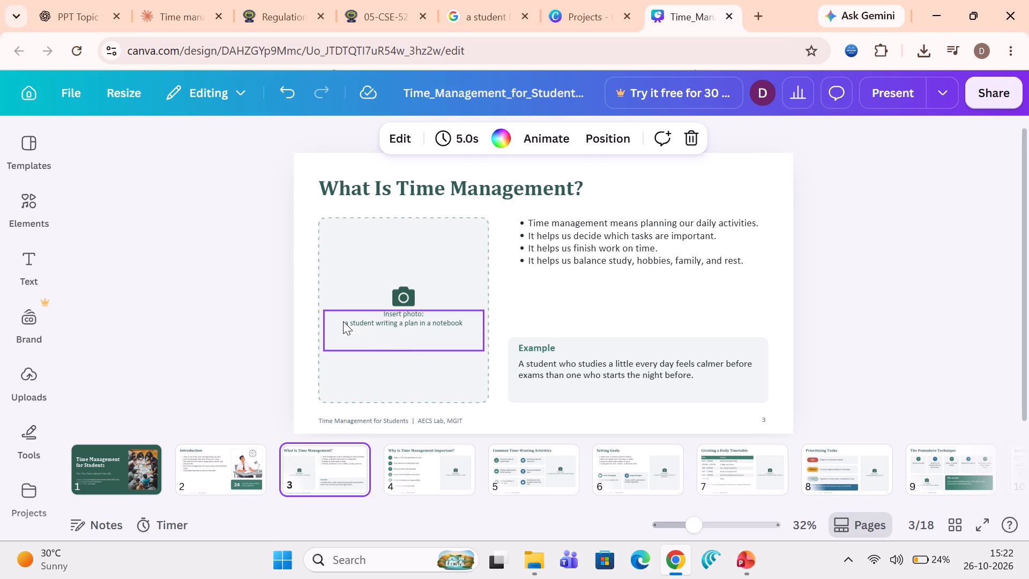
pyautogui.moveTo(345, 322); pyautogui.dragTo(354, 323)
pyautogui.click(292, 96)
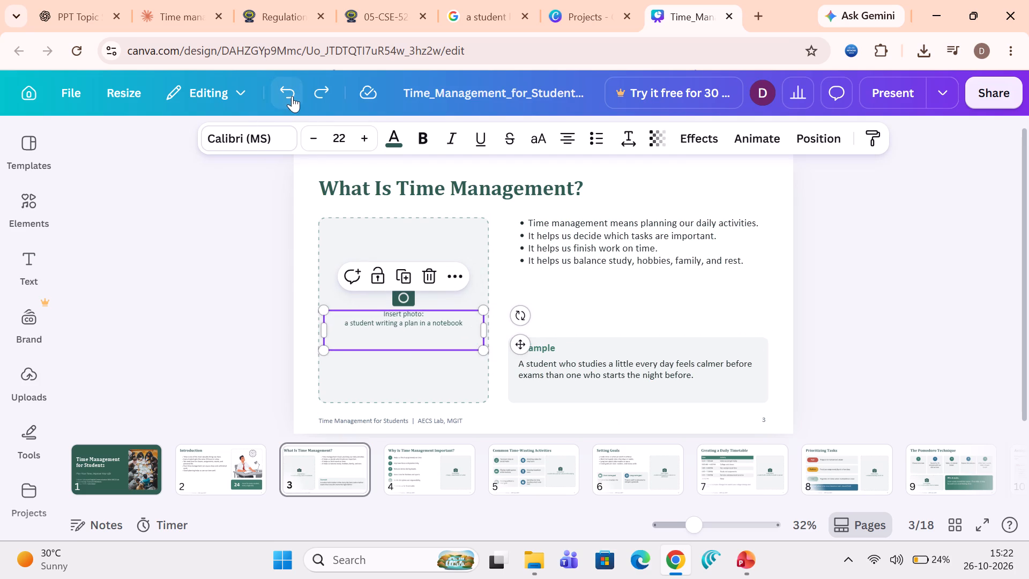
pyautogui.click(365, 324)
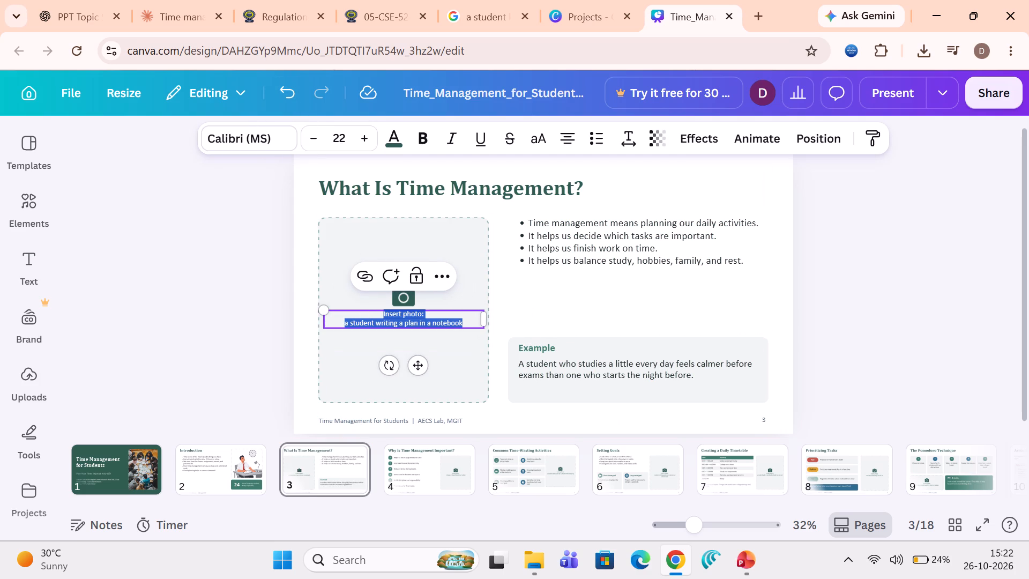
pyautogui.hotkey('ctrl', 'c')
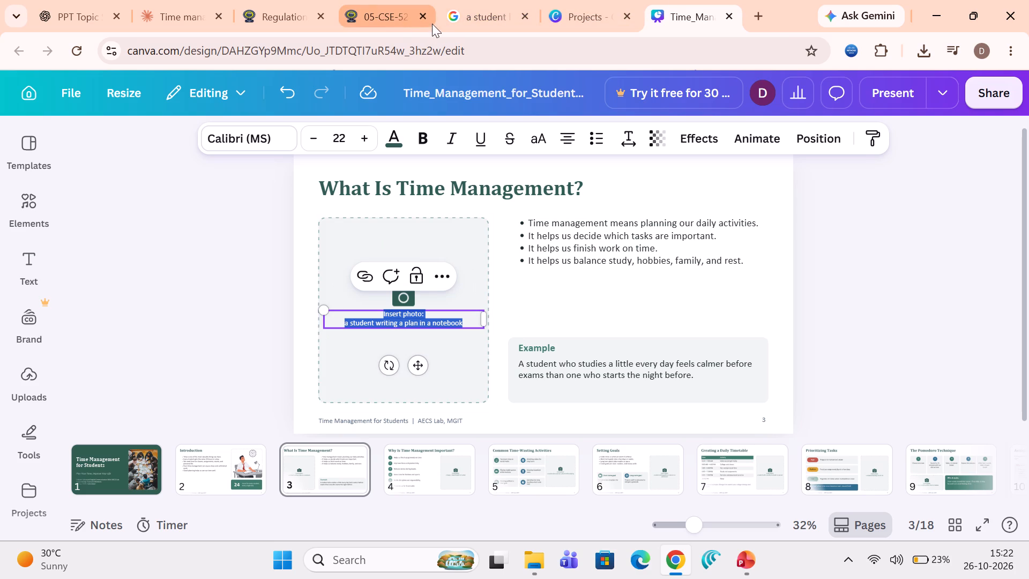
# Search Google Images for "a student writing a plan in a notebook", leaving out the "Insert photo:" prefix.
pyautogui.click(467, 9)
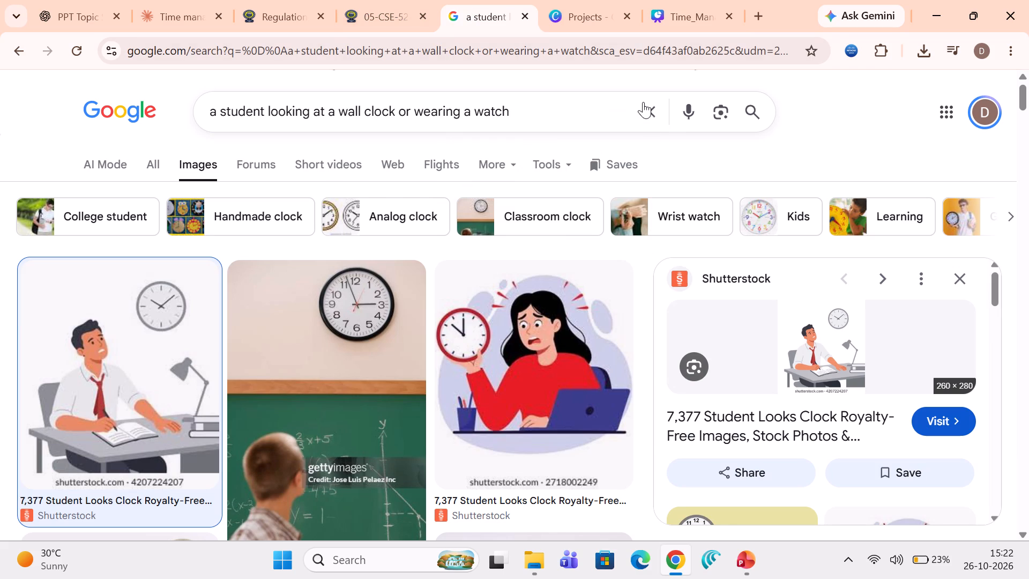
pyautogui.click(644, 102)
pyautogui.hotkey('ctrl', 'v')
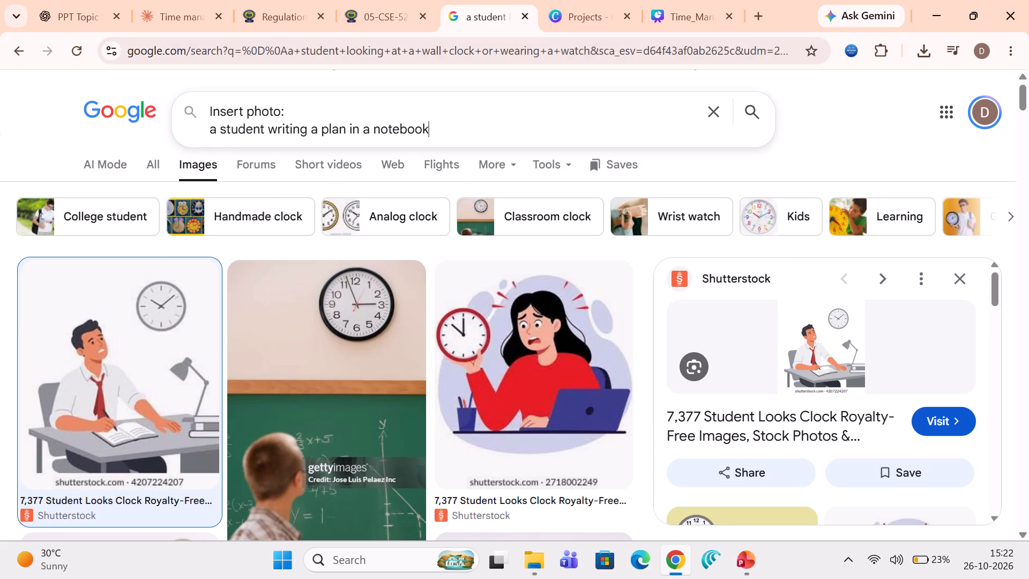
pyautogui.moveTo(408, 106); pyautogui.dragTo(203, 97)
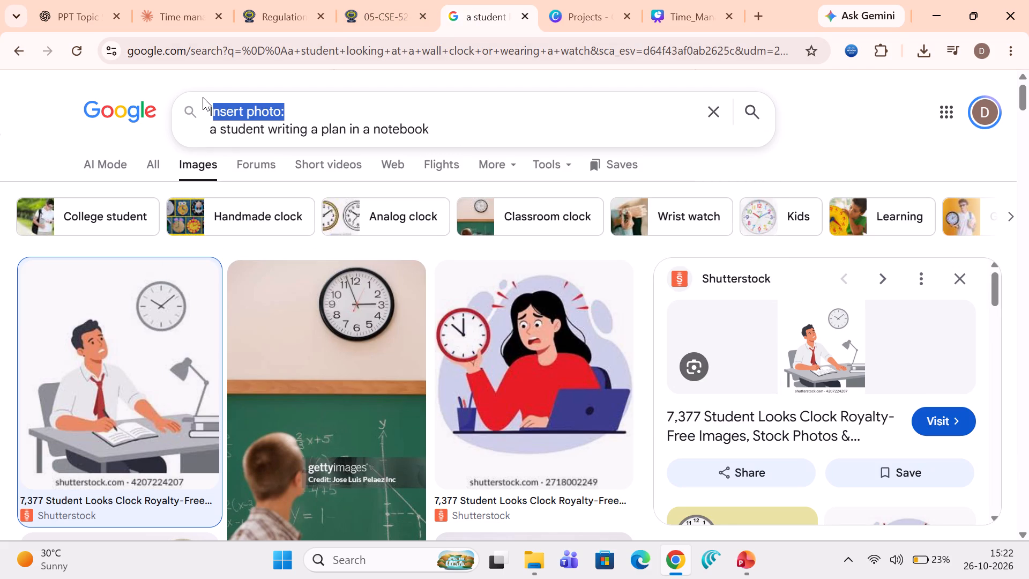
pyautogui.press('BackSpace')
pyautogui.press('Return')
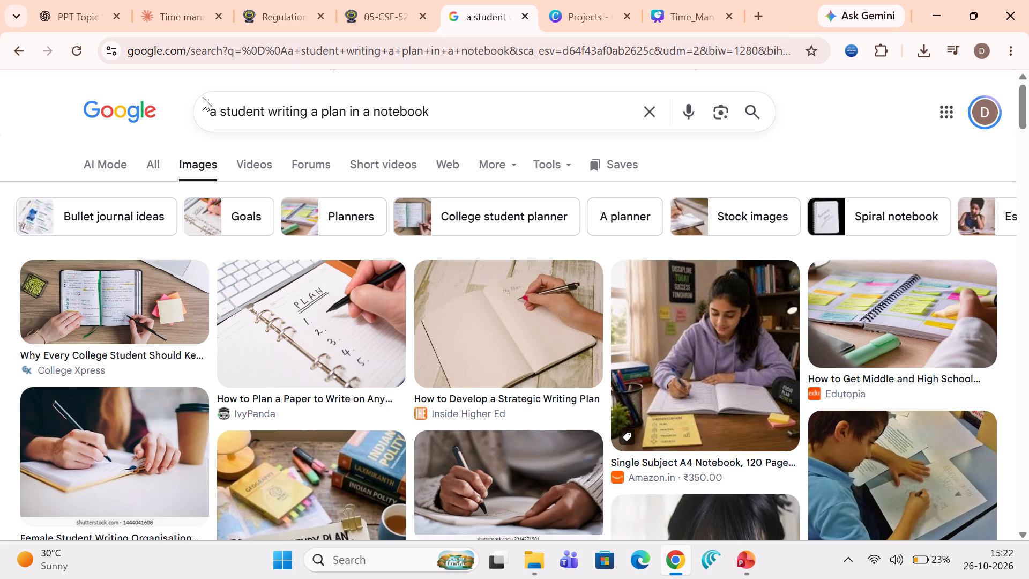
# Copy the IvyPanda picture of a hand writing a numbered plan in a ring-bound notebook.
pyautogui.click(316, 288)
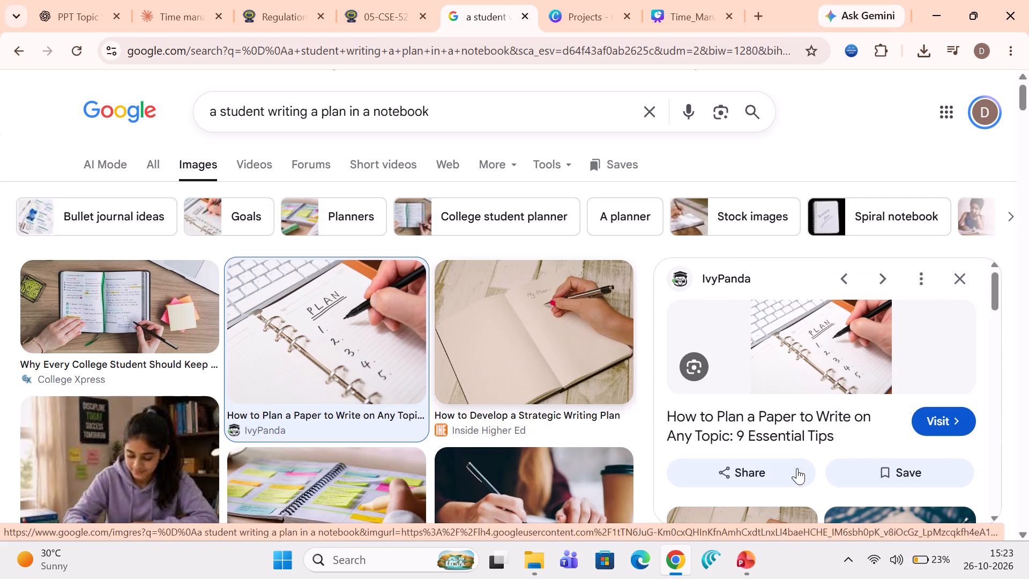
pyautogui.rightClick(807, 351)
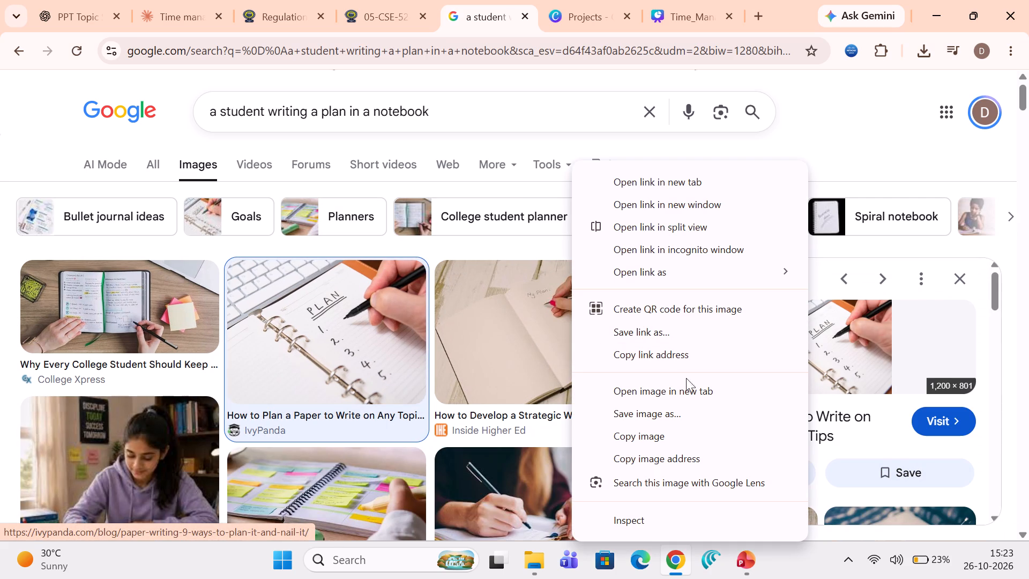
pyautogui.click(671, 437)
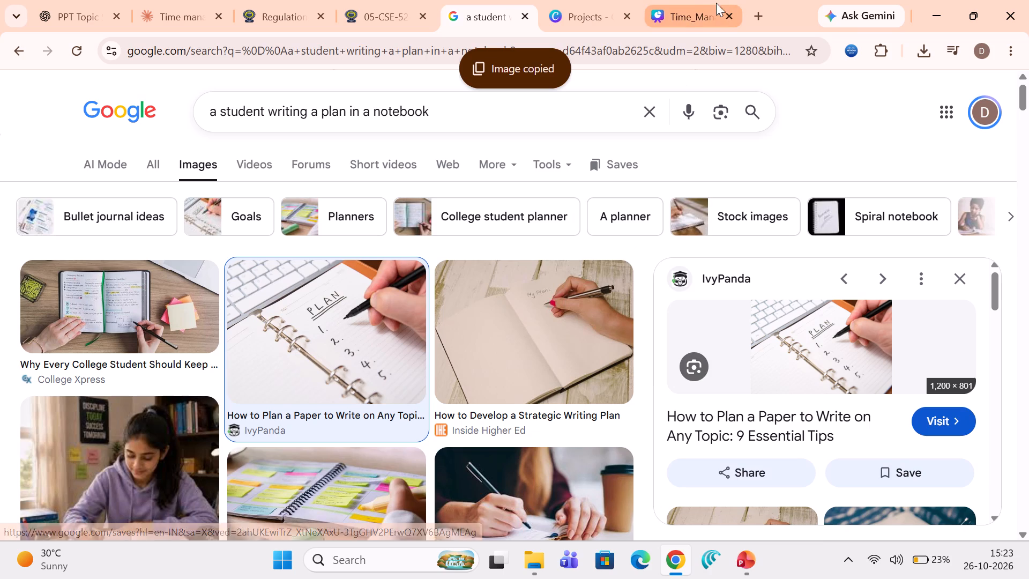
# Switch to the Canva presentation and delete the caption, camera icon and the icon's small frame from slide 3's photo placeholder.
pyautogui.click(687, 11)
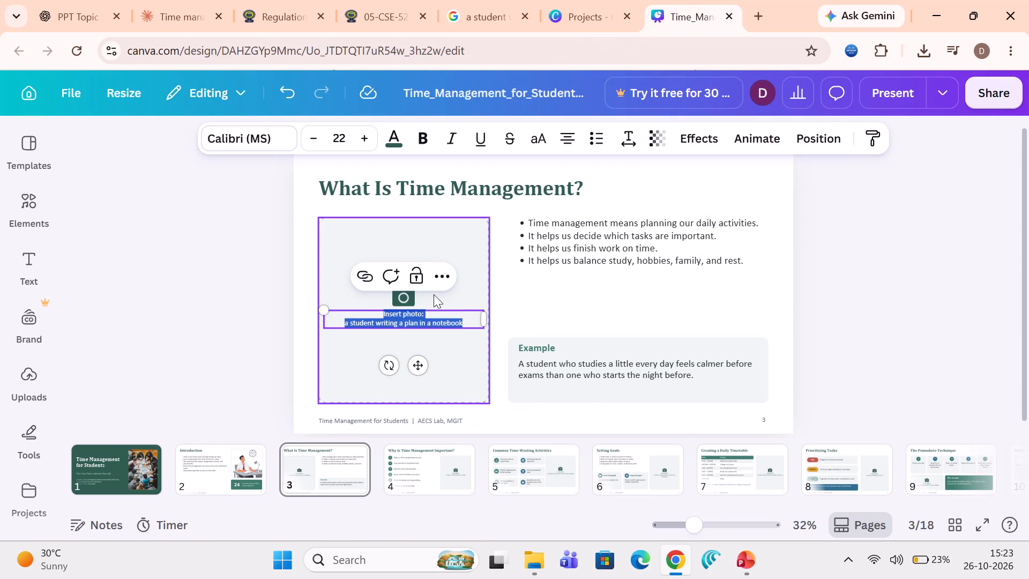
pyautogui.press('BackSpace')
pyautogui.click(402, 299)
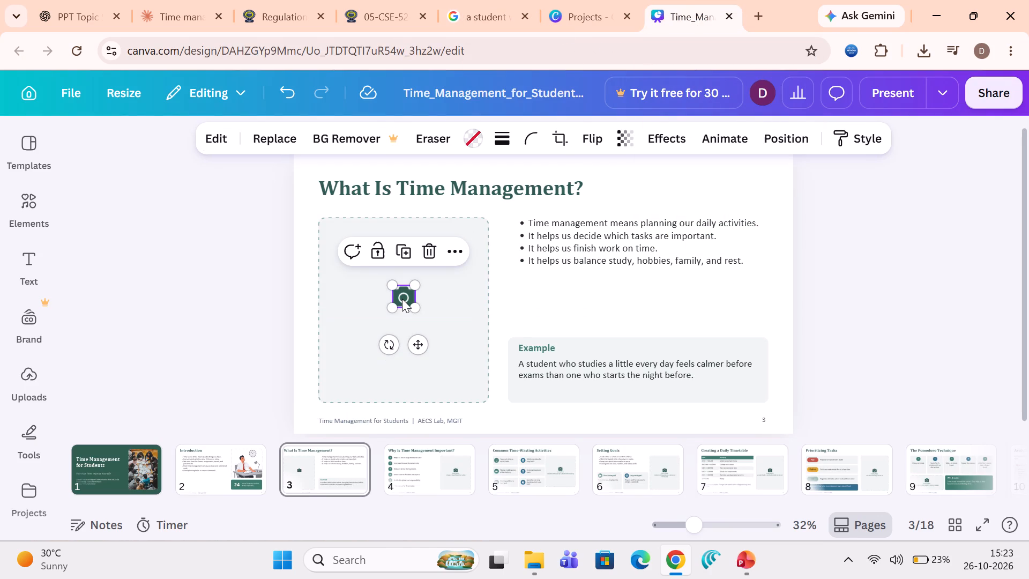
pyautogui.click(429, 257)
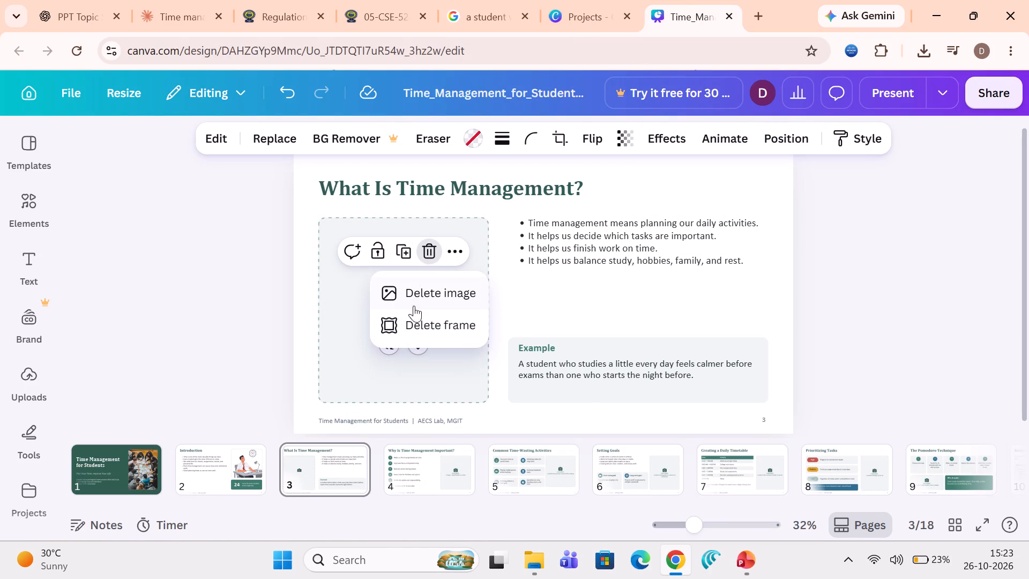
pyautogui.click(422, 294)
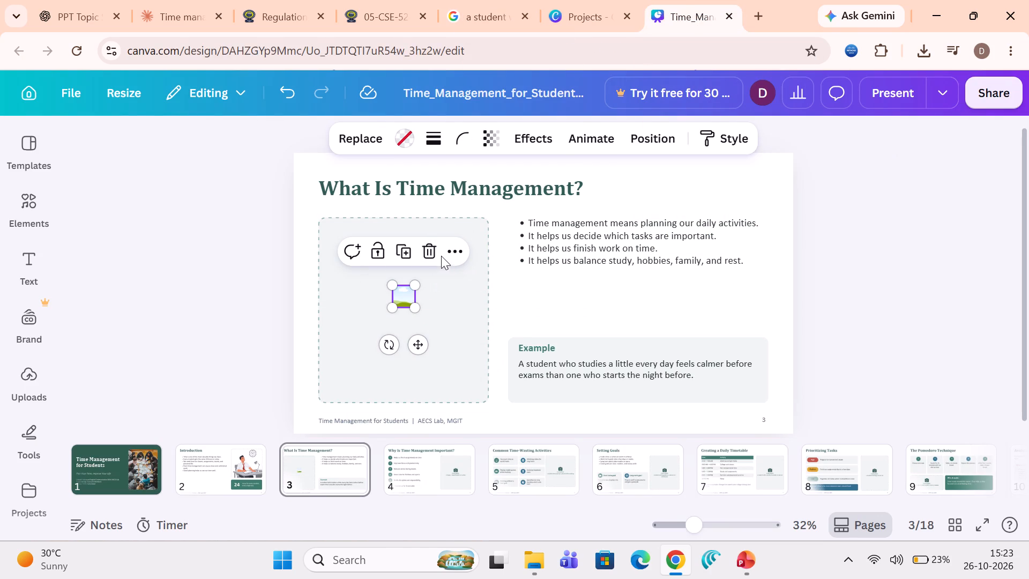
pyautogui.click(436, 255)
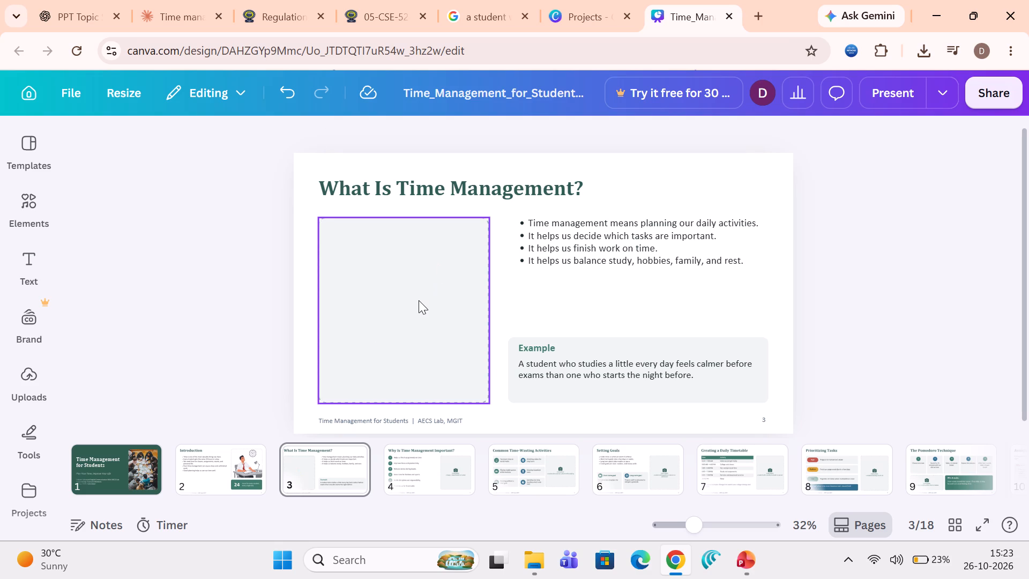
# Paste the copied notebook plan picture, make it taller and fit it into slide 3's photo frame.
pyautogui.hotkey('ctrl', 'v')
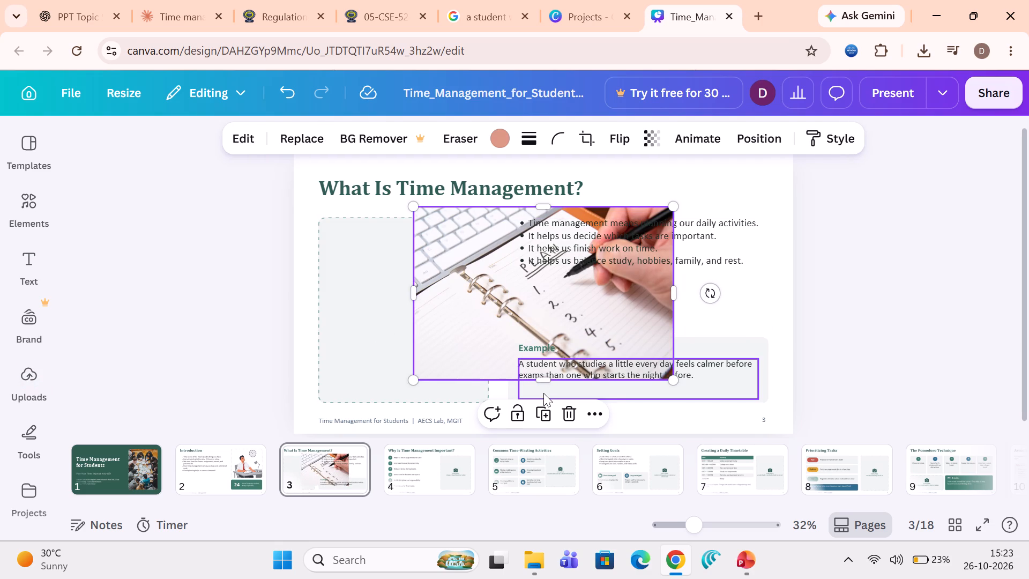
pyautogui.moveTo(544, 381); pyautogui.dragTo(541, 414)
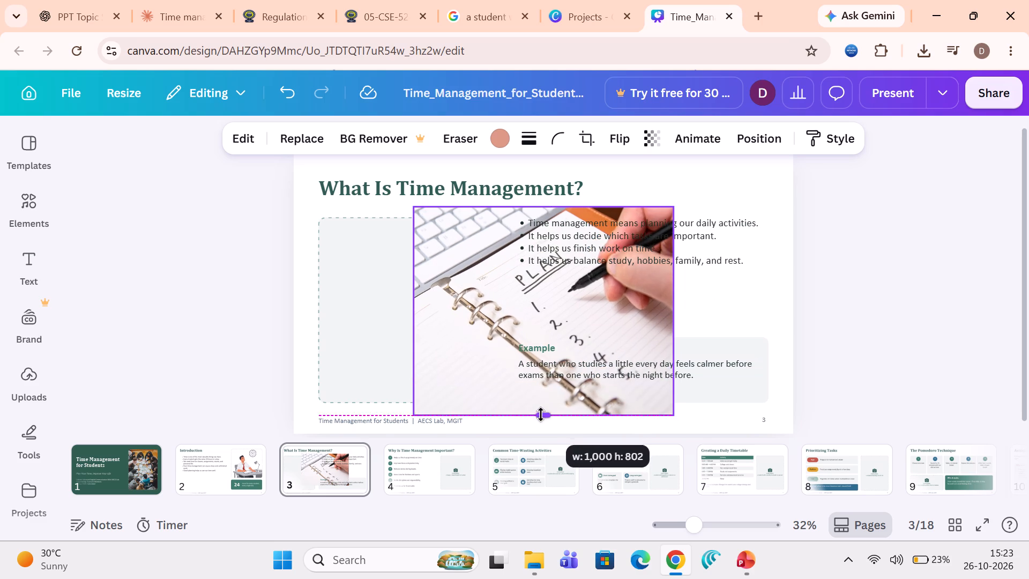
pyautogui.moveTo(541, 414); pyautogui.dragTo(538, 408)
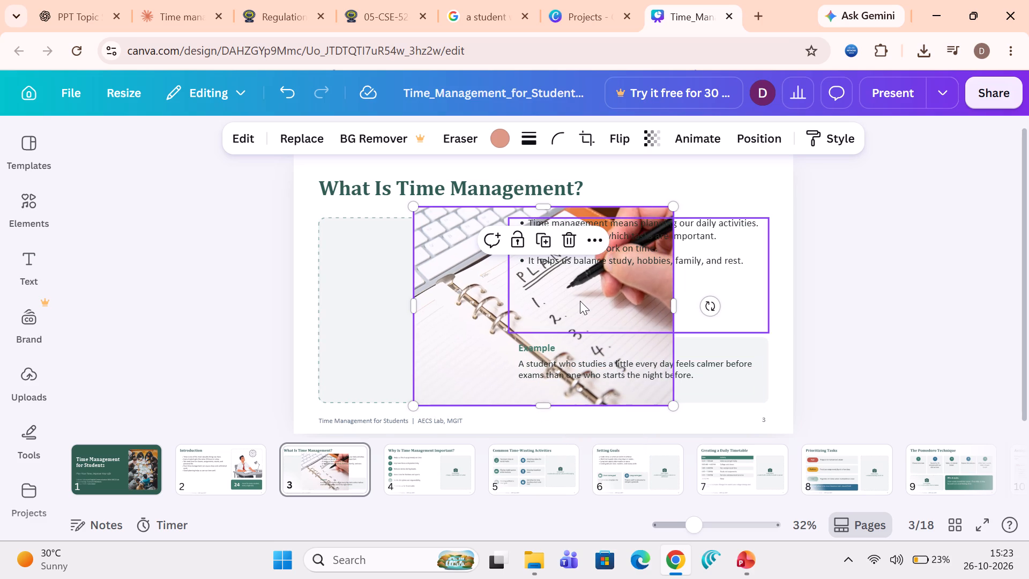
pyautogui.moveTo(467, 324); pyautogui.dragTo(421, 340)
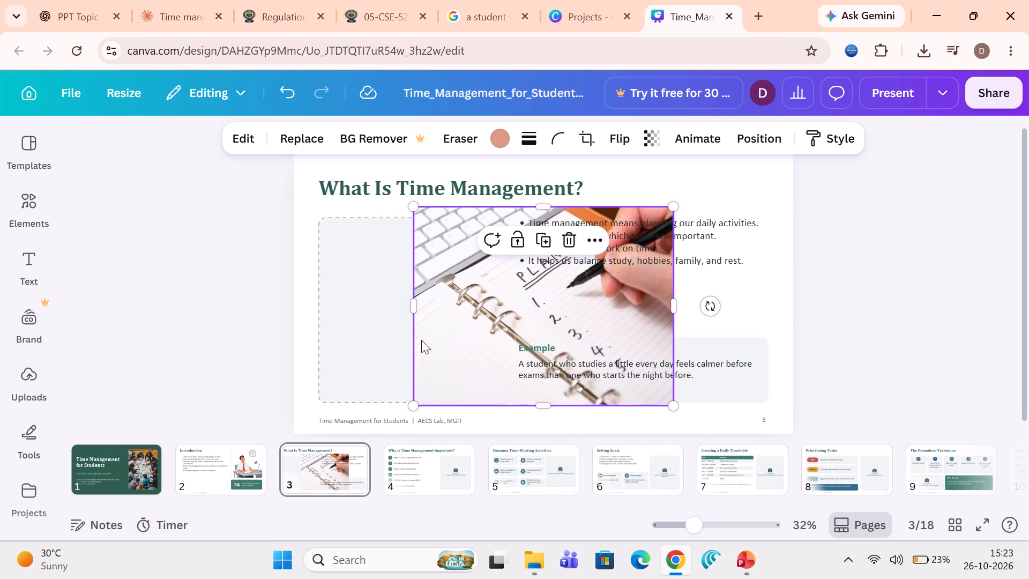
pyautogui.moveTo(421, 340); pyautogui.dragTo(399, 336)
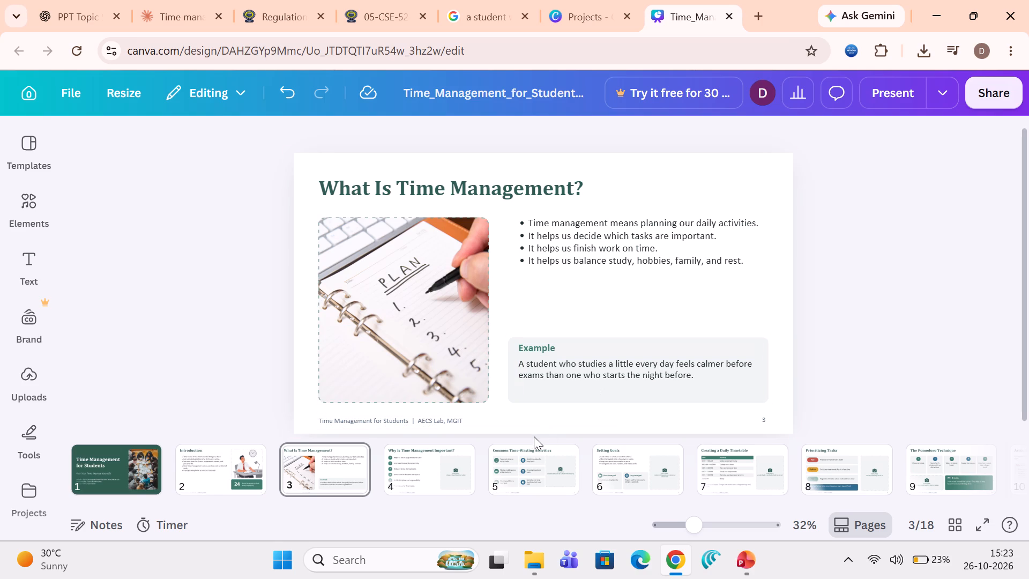
# Copy slide 4's photo caption and search Google Images for "a happy, relaxed student at a desk", leaving out the "Insert photo:" prefix.
pyautogui.click(433, 474)
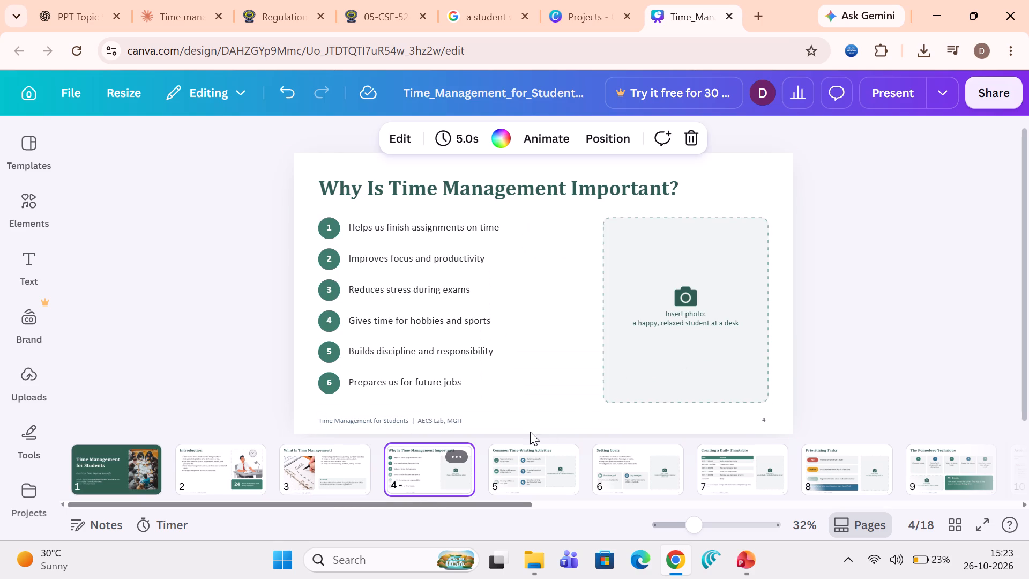
pyautogui.doubleClick(639, 323)
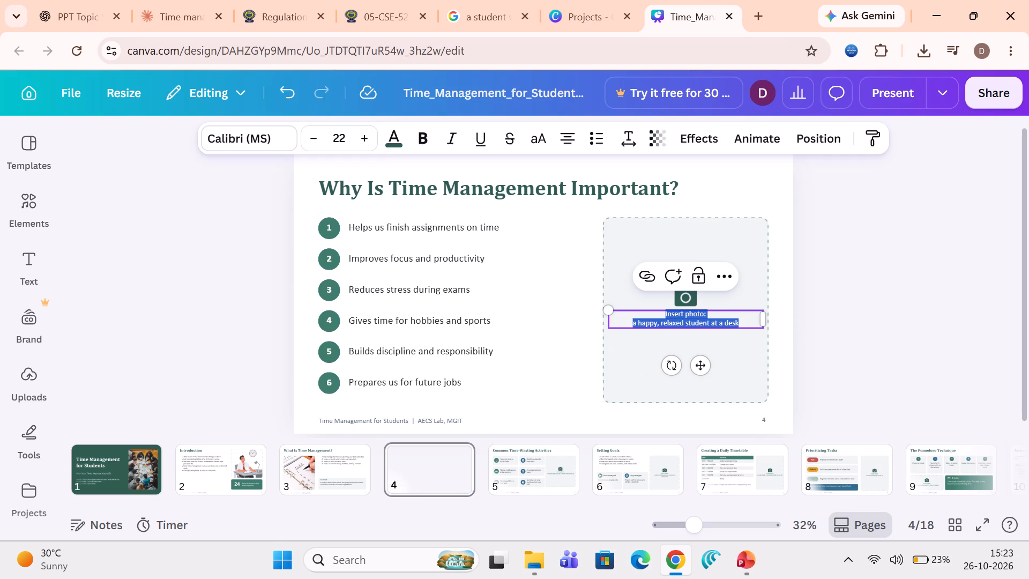
pyautogui.hotkey('ctrl', 'c')
pyautogui.click(487, 11)
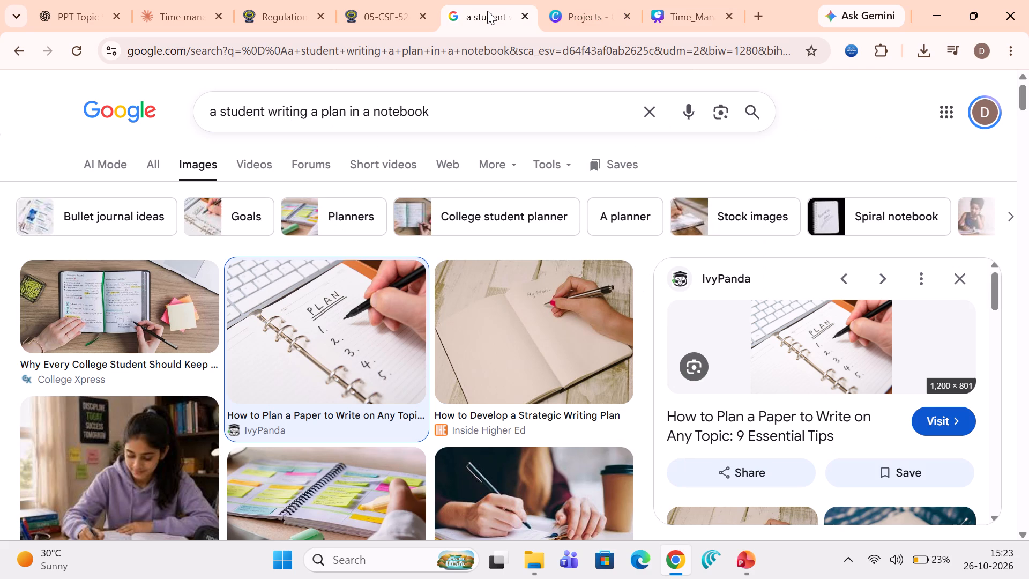
pyautogui.click(650, 114)
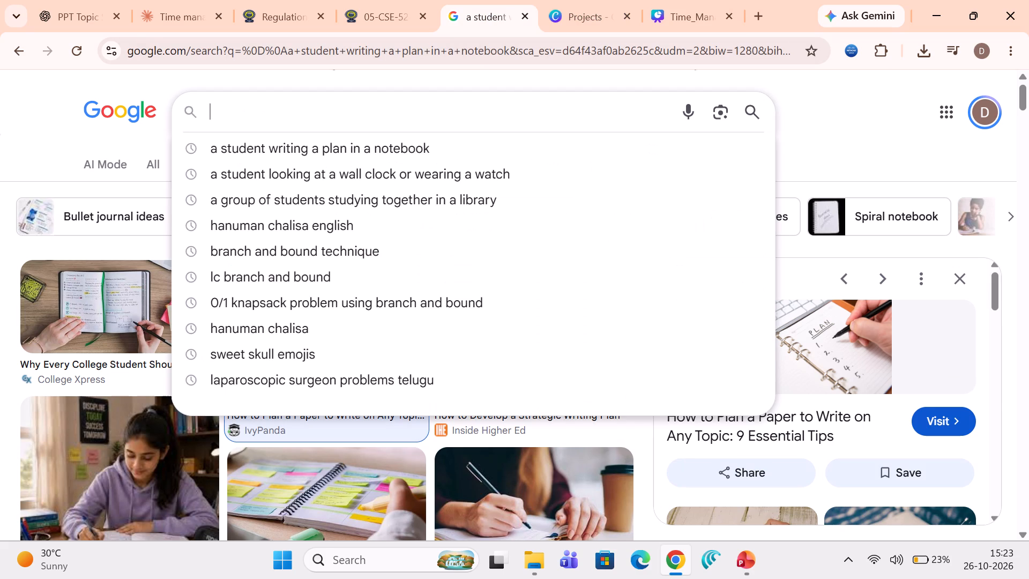
pyautogui.hotkey('ctrl', 'v')
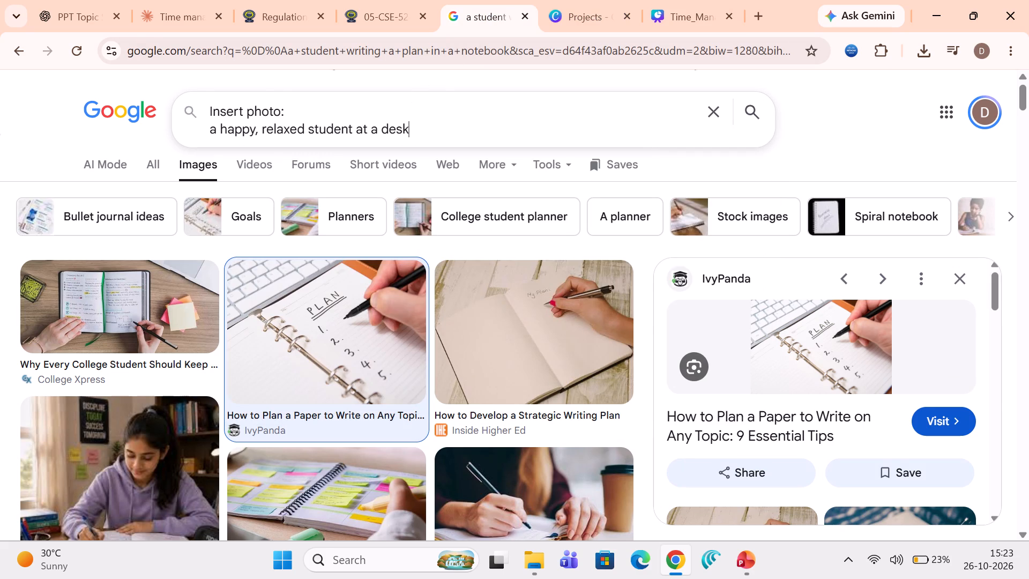
pyautogui.moveTo(402, 99); pyautogui.dragTo(196, 87)
pyautogui.press('BackSpace')
pyautogui.press('Return')
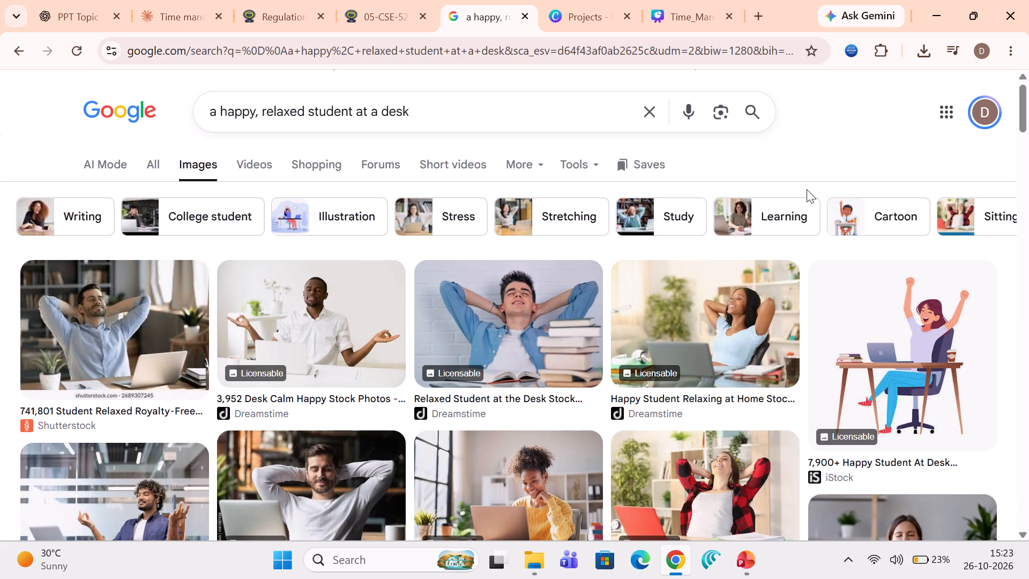
# Find and copy the iStock illustration of a woman stretching at a desk with a laptop and a wall clock.
pyautogui.scroll(-1, 875, 363)
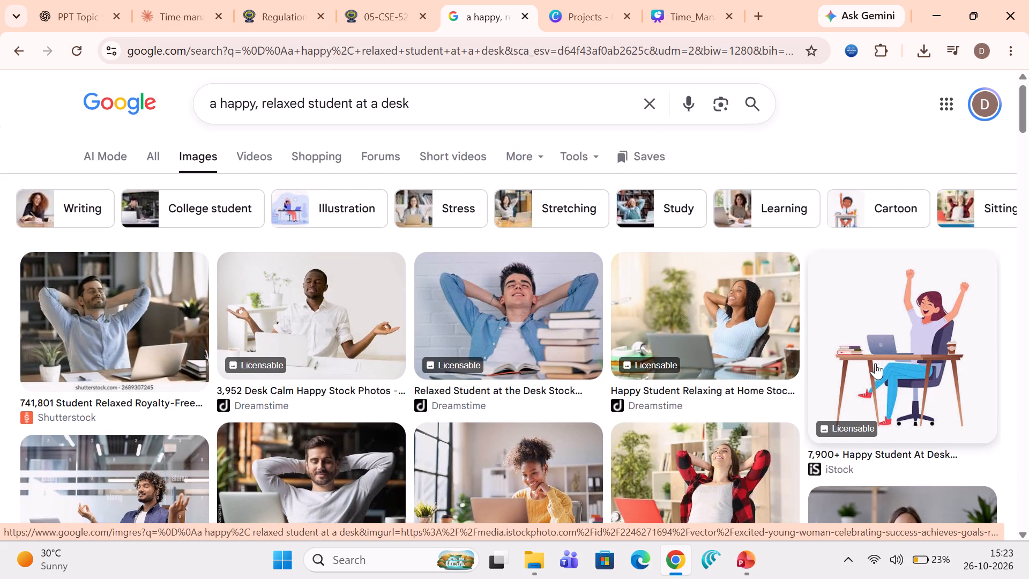
pyautogui.scroll(-2, 875, 363)
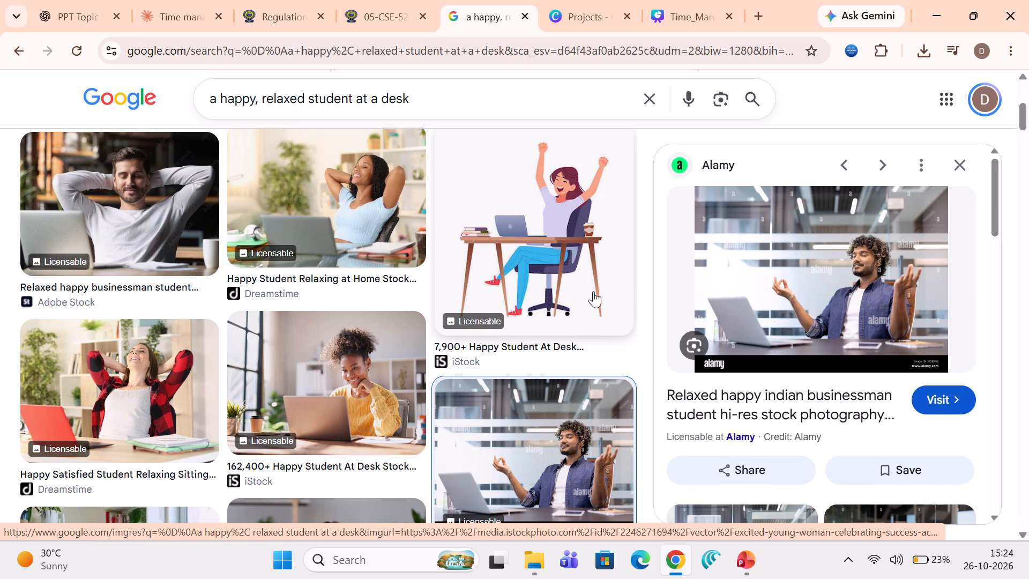
pyautogui.scroll(-2, 587, 284)
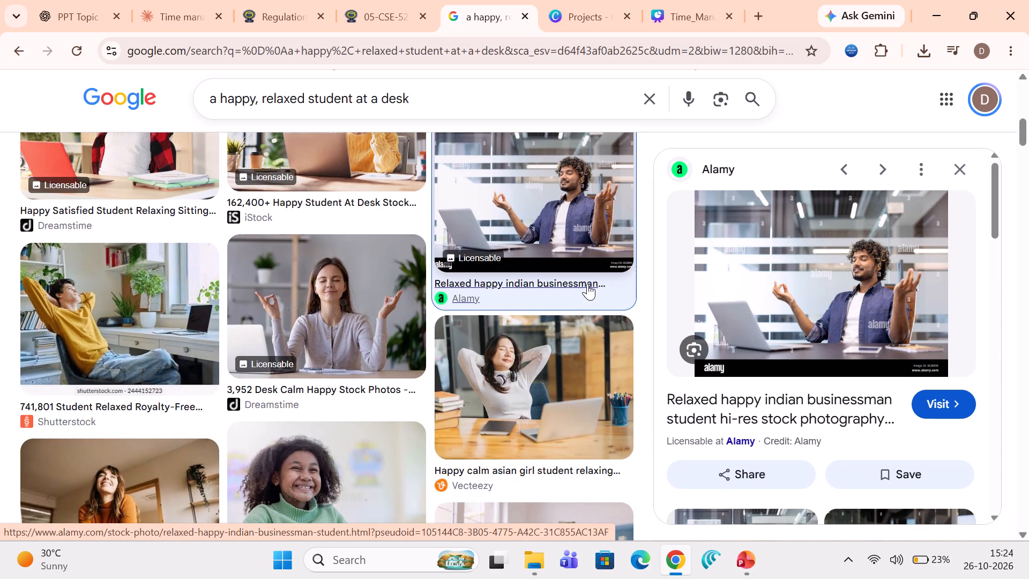
pyautogui.scroll(-3, 587, 284)
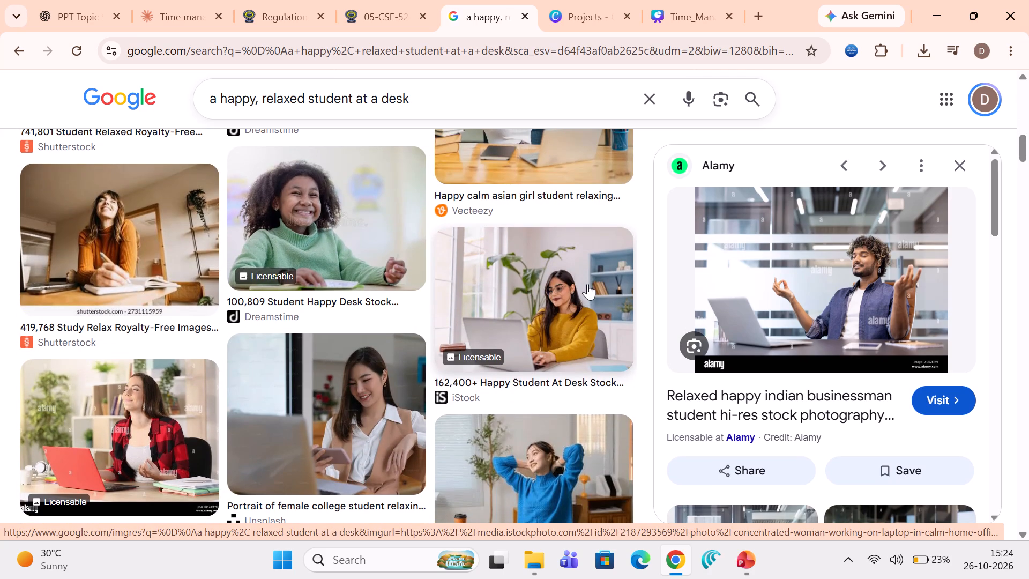
pyautogui.scroll(-1, 587, 284)
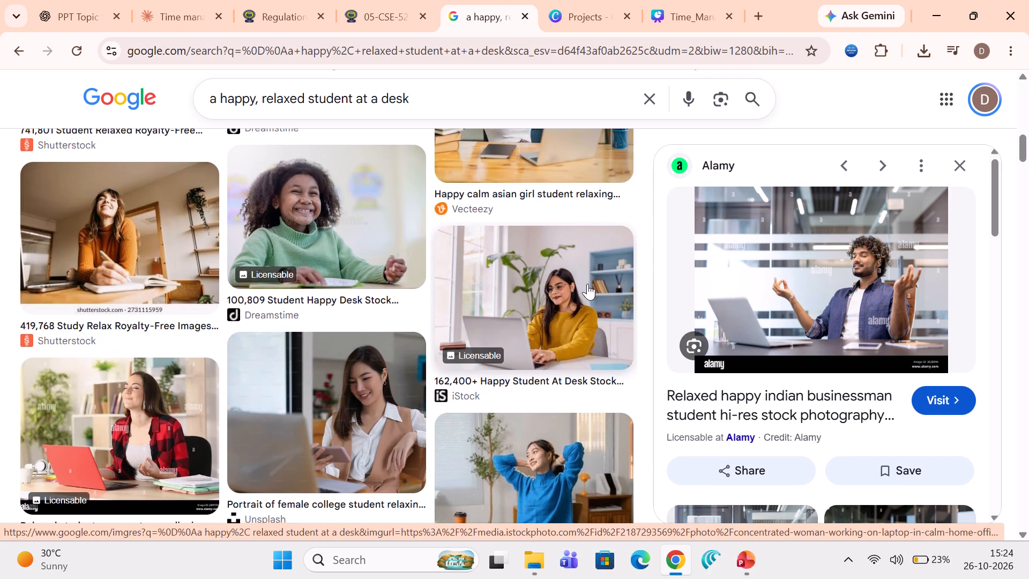
pyautogui.scroll(-3, 587, 284)
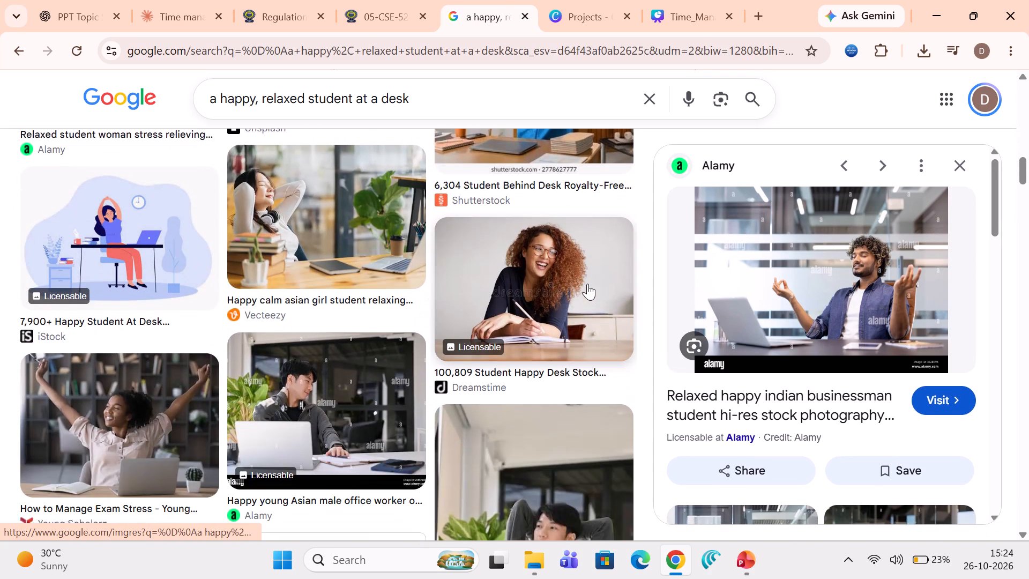
pyautogui.scroll(-1, 587, 284)
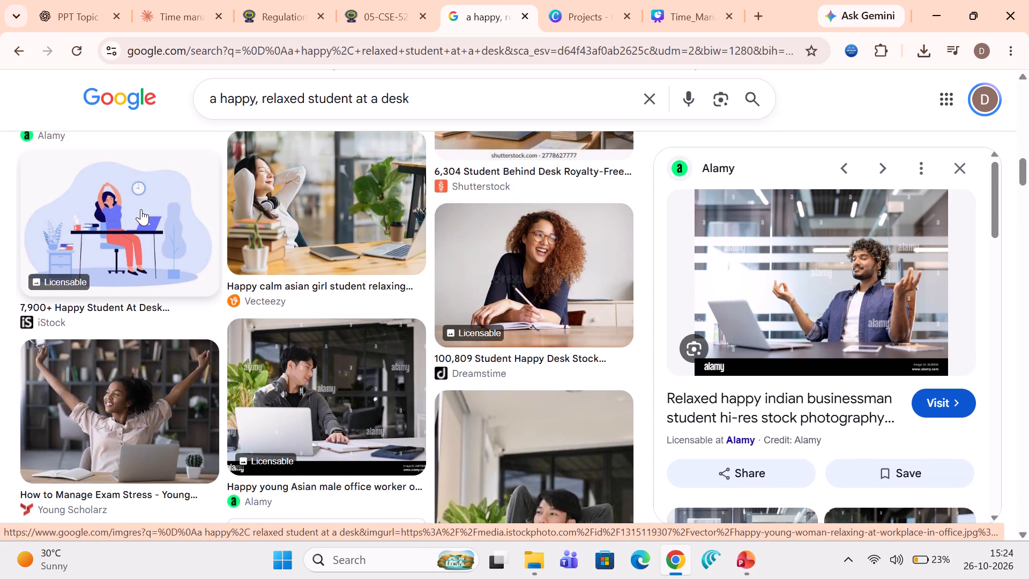
pyautogui.click(141, 209)
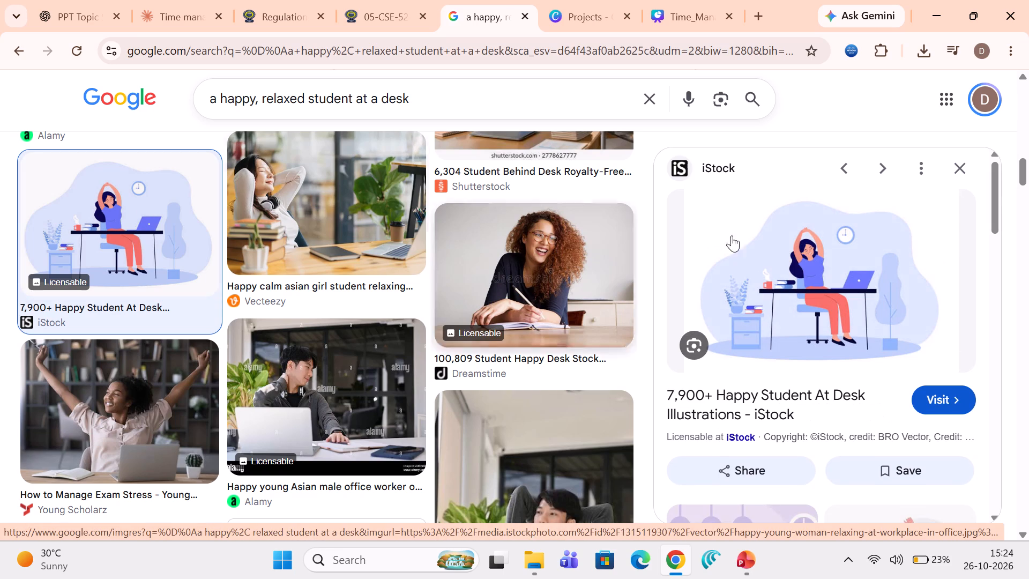
pyautogui.rightClick(809, 251)
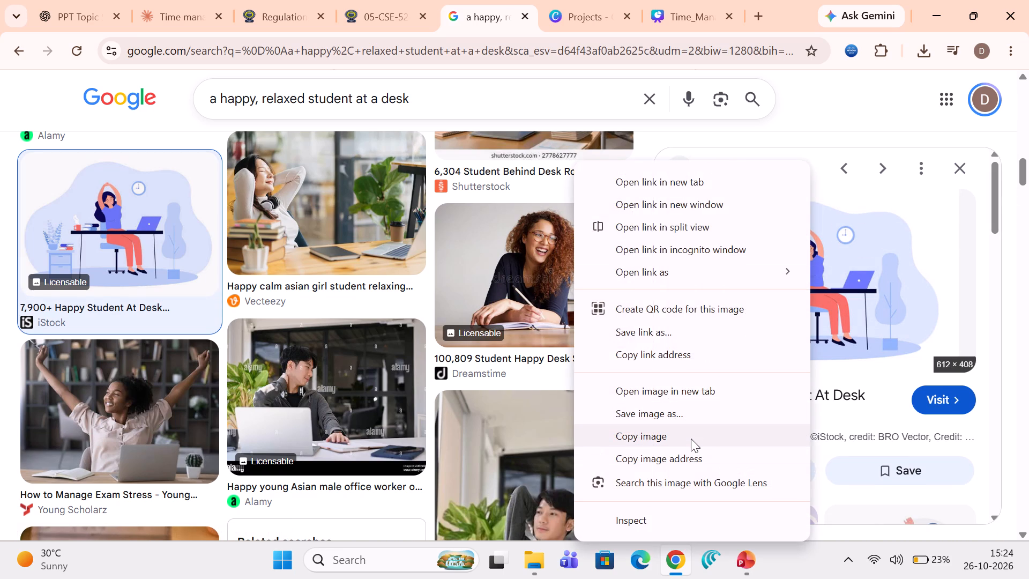
pyautogui.click(691, 439)
# Look through further image results for other pictures of a happy, relaxed student at a desk.
pyautogui.scroll(-5, 539, 422)
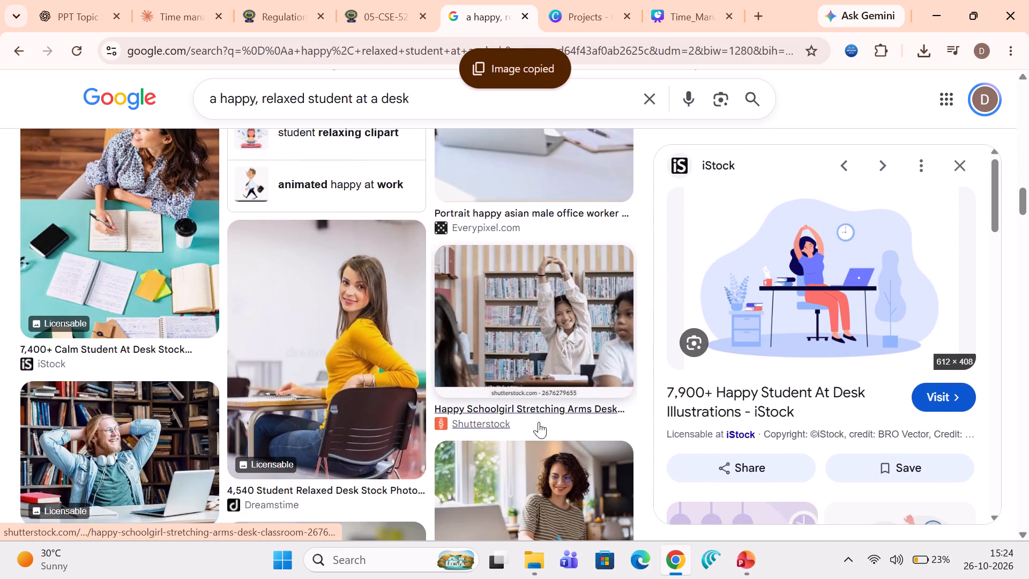
pyautogui.scroll(-4, 539, 422)
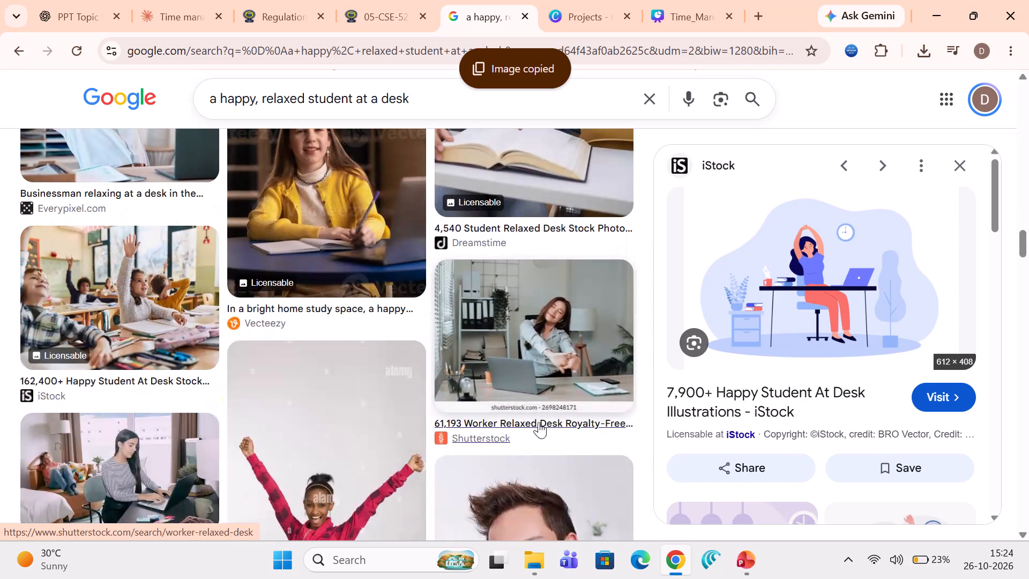
pyautogui.scroll(-5, 539, 422)
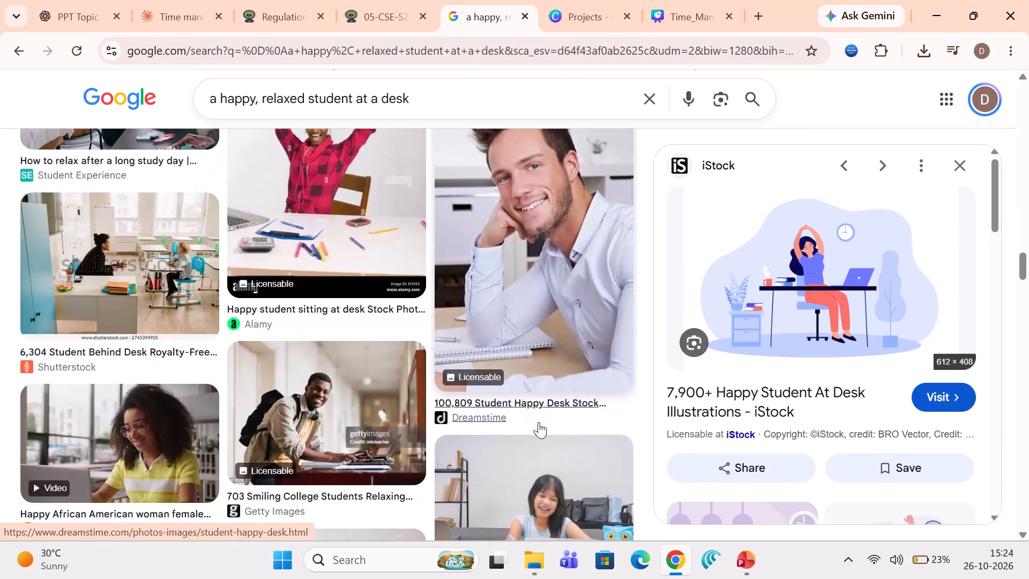
pyautogui.scroll(-2, 539, 422)
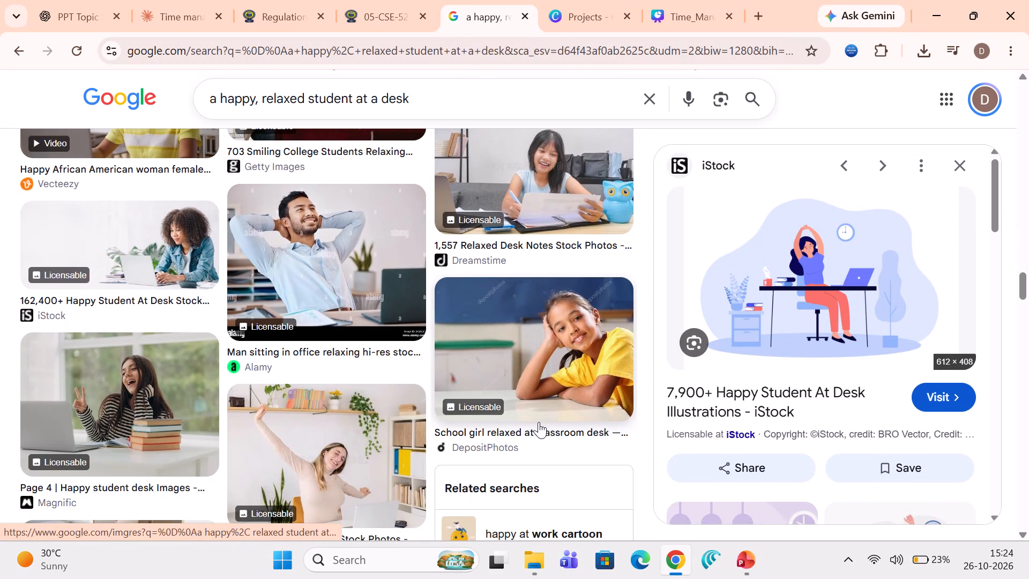
pyautogui.scroll(-4, 539, 422)
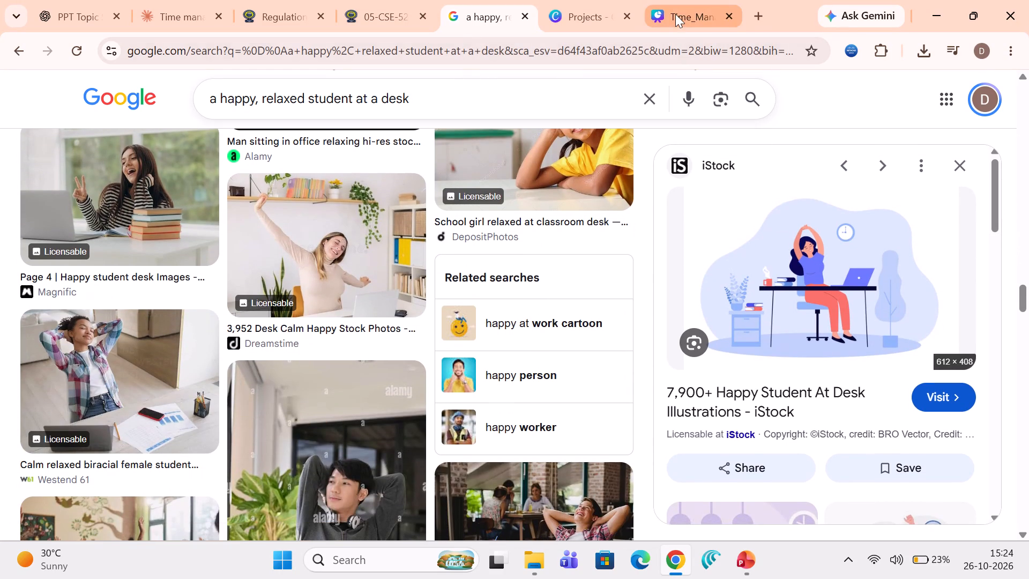
# Switch to the Canva presentation and delete the caption, camera icon and the icon's small frame from slide 4's photo placeholder.
pyautogui.click(675, 14)
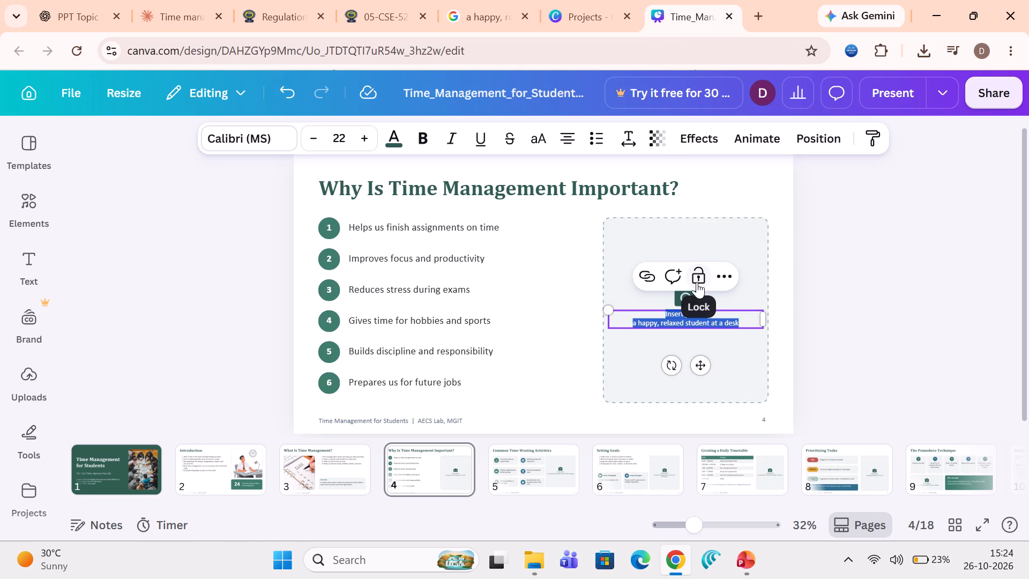
pyautogui.press('BackSpace')
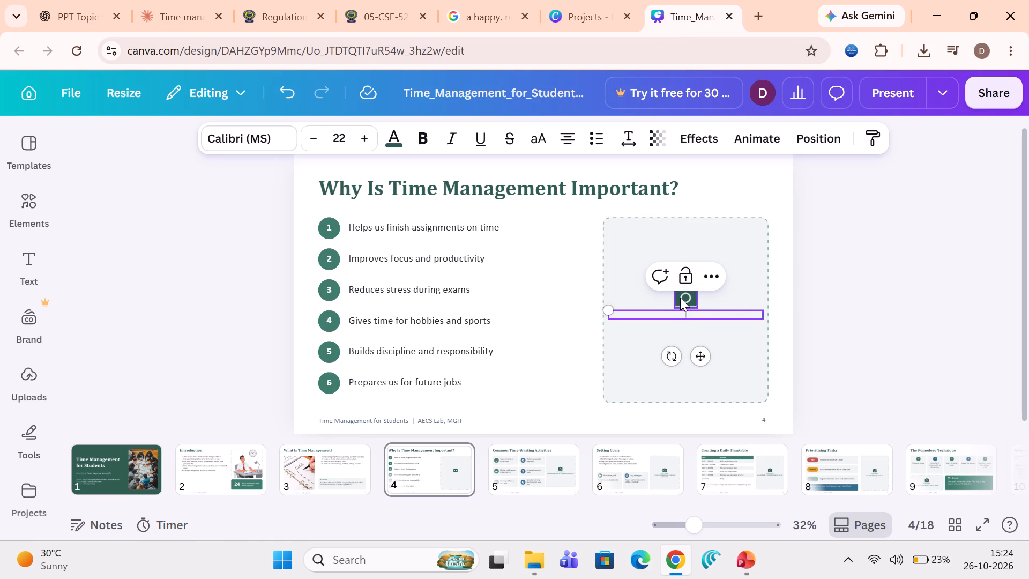
pyautogui.click(680, 298)
pyautogui.click(710, 242)
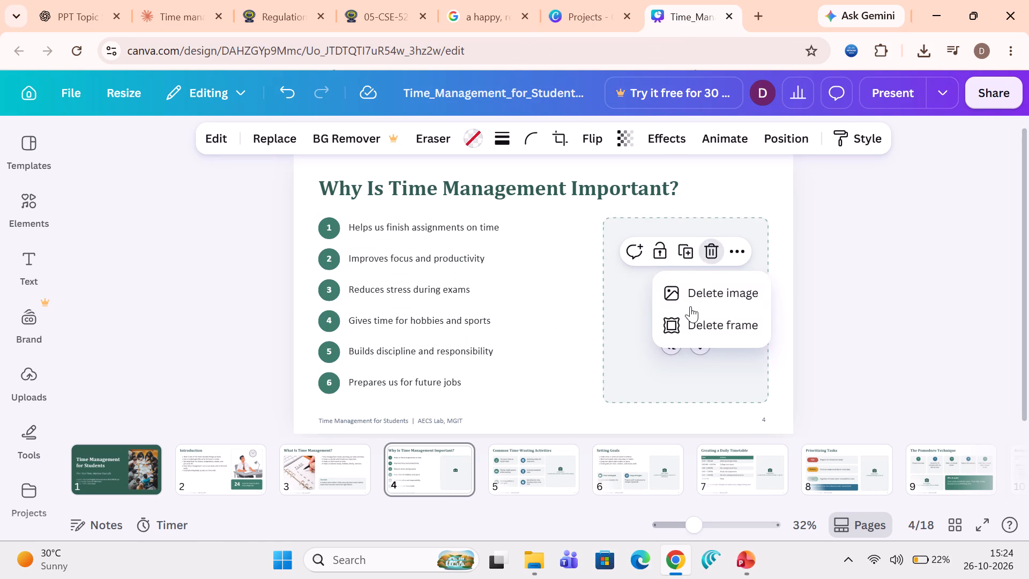
pyautogui.click(703, 295)
pyautogui.click(711, 249)
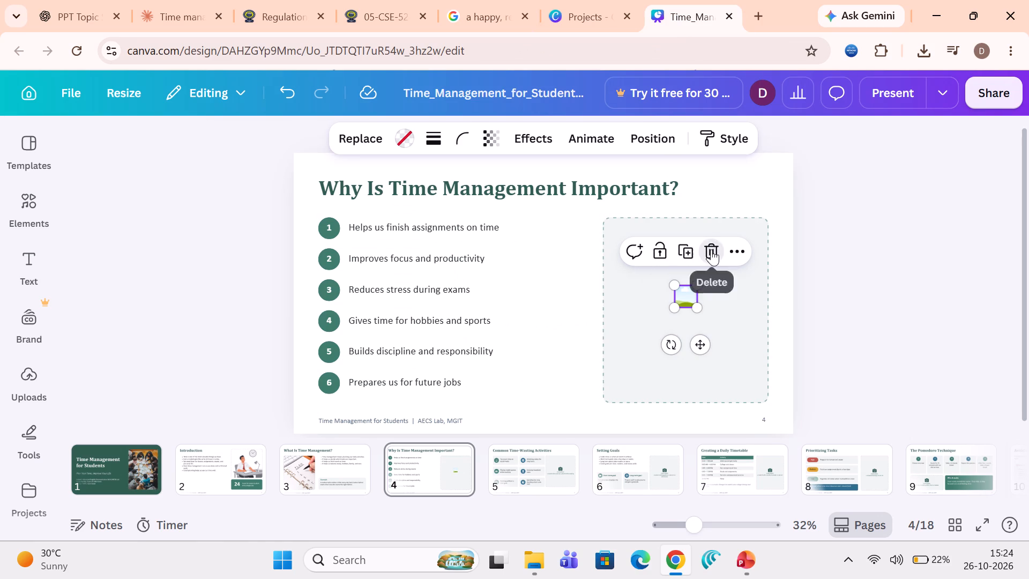
# Paste the copied desk illustration onto slide 4 and place it into the dashed photo frame.
pyautogui.hotkey('ctrl', 'v')
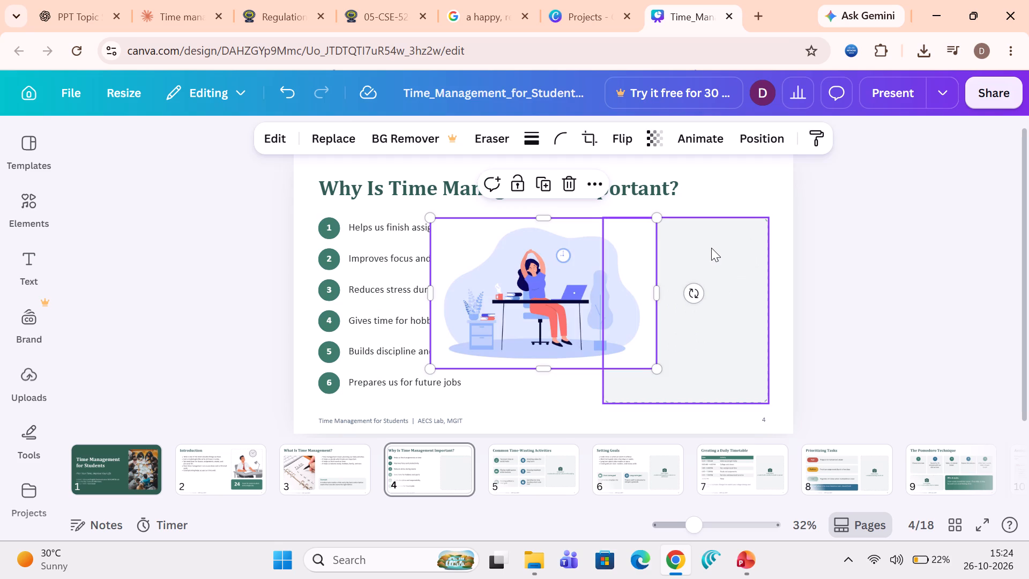
pyautogui.moveTo(539, 272); pyautogui.dragTo(646, 280)
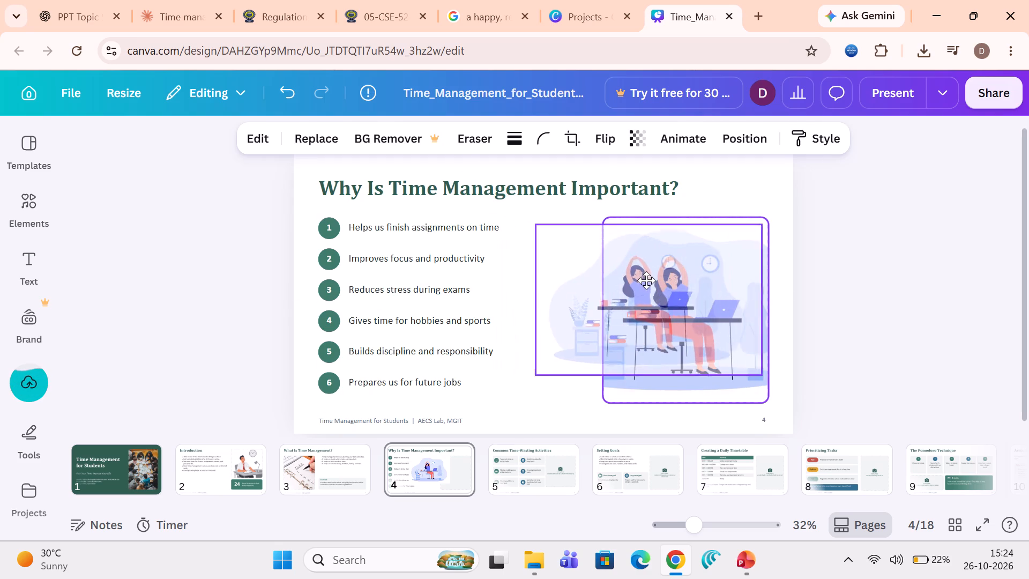
pyautogui.moveTo(646, 280); pyautogui.dragTo(652, 284)
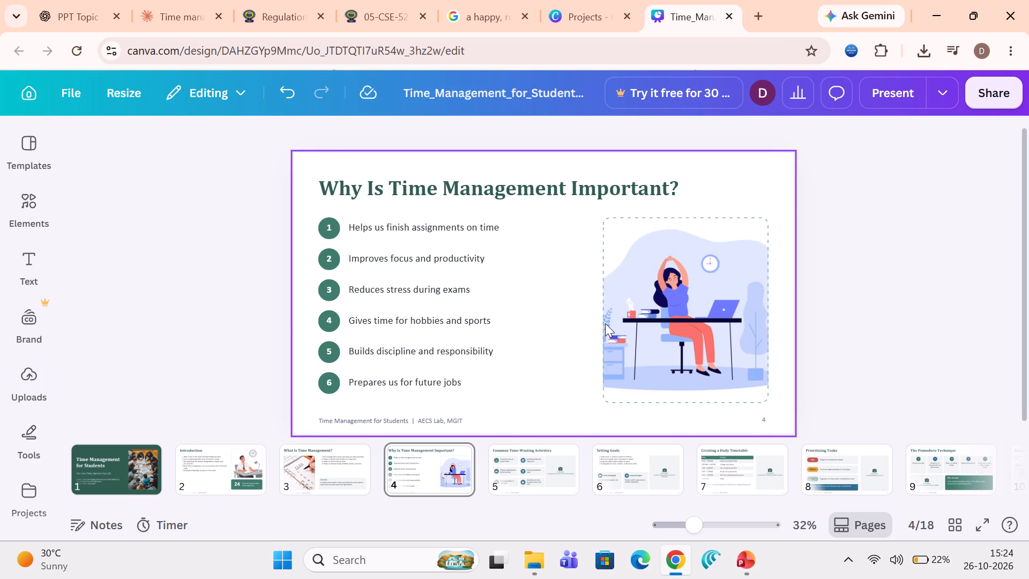
# Widen slide 4's photo frame toward the numbered list to about 953 wide, keeping its height of 714.
pyautogui.click(604, 323)
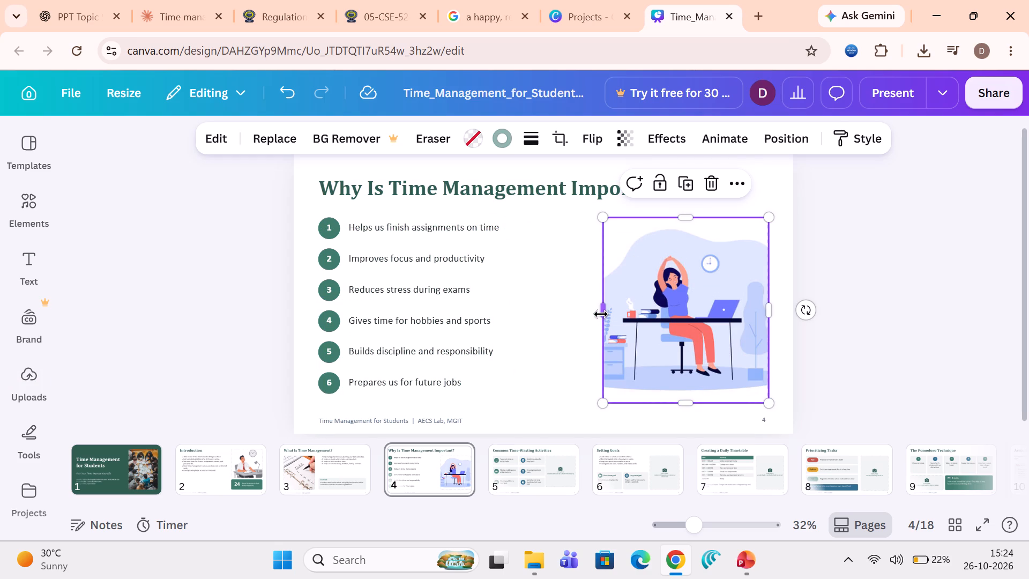
pyautogui.moveTo(601, 314); pyautogui.dragTo(536, 324)
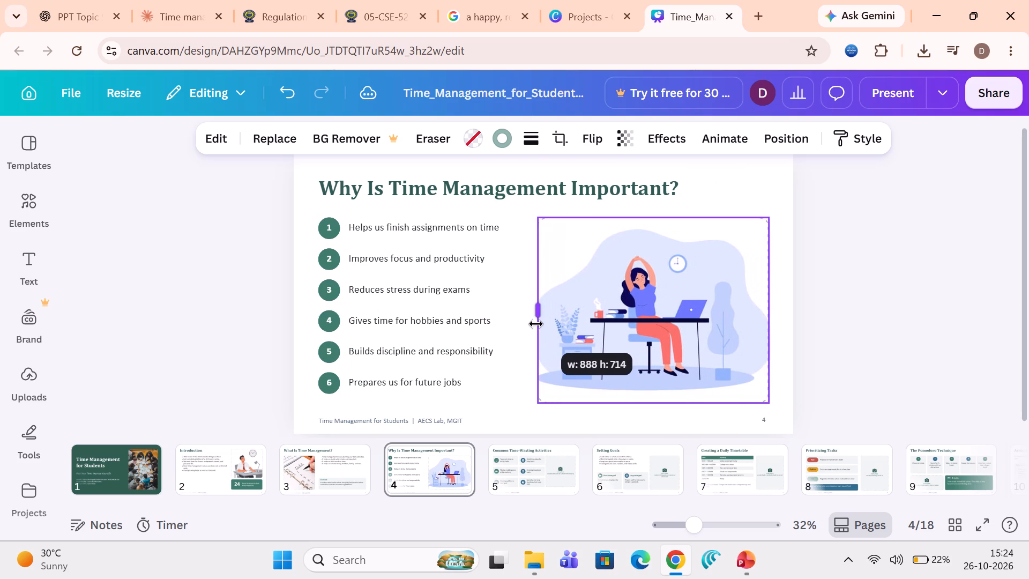
pyautogui.moveTo(536, 324); pyautogui.dragTo(518, 328)
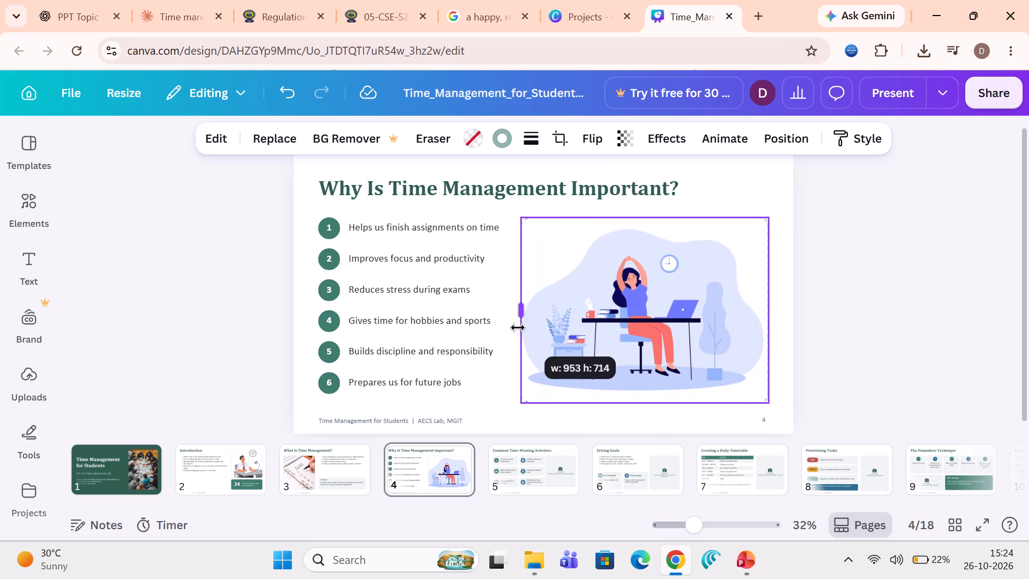
pyautogui.moveTo(518, 328); pyautogui.dragTo(518, 328)
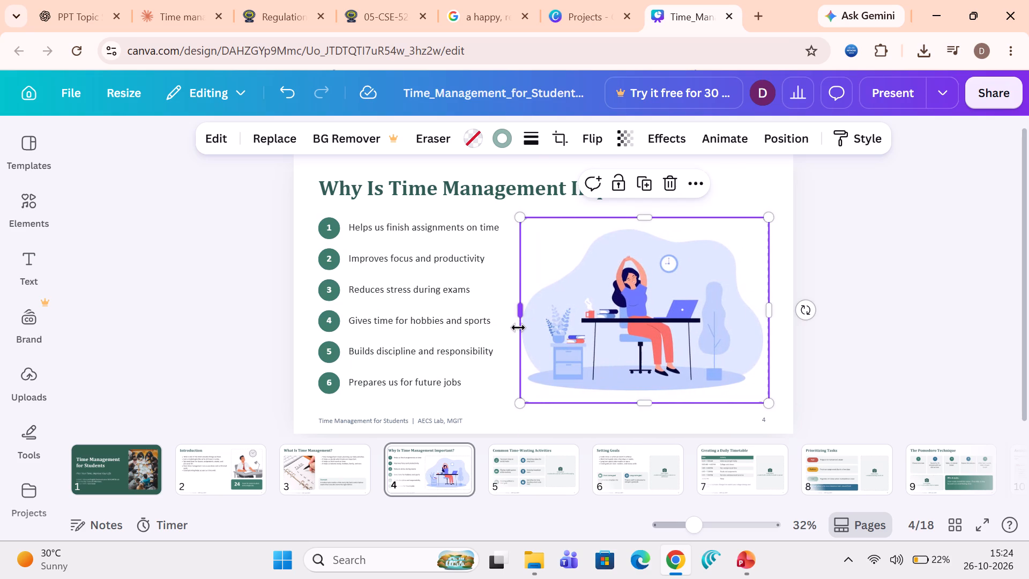
pyautogui.click(873, 345)
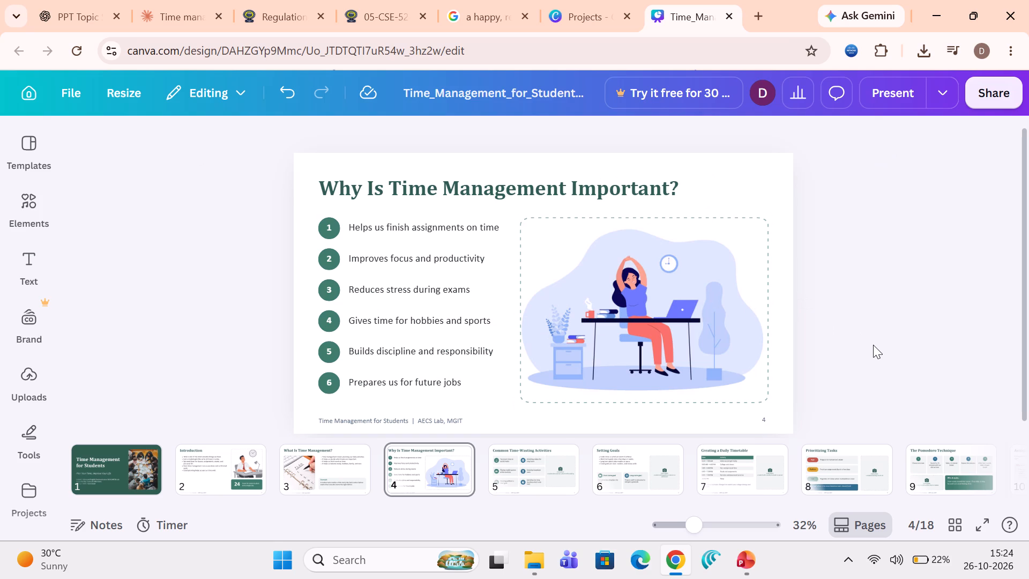
# Copy slide 5's photo caption and search Google Images for "a student distracted by a phone while studying".
pyautogui.click(558, 482)
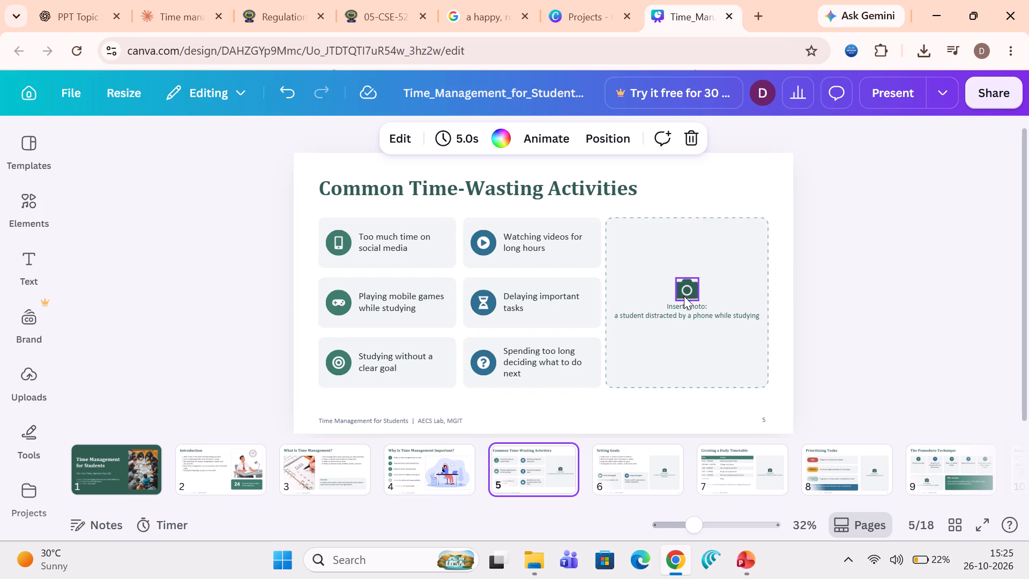
pyautogui.click(667, 317)
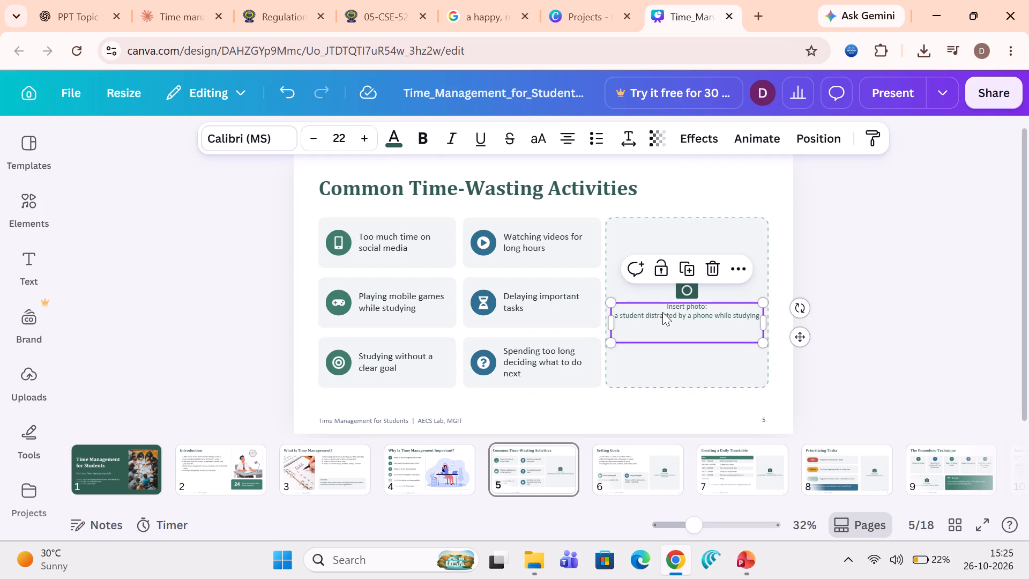
pyautogui.click(662, 312)
pyautogui.hotkey('ctrl', 'c')
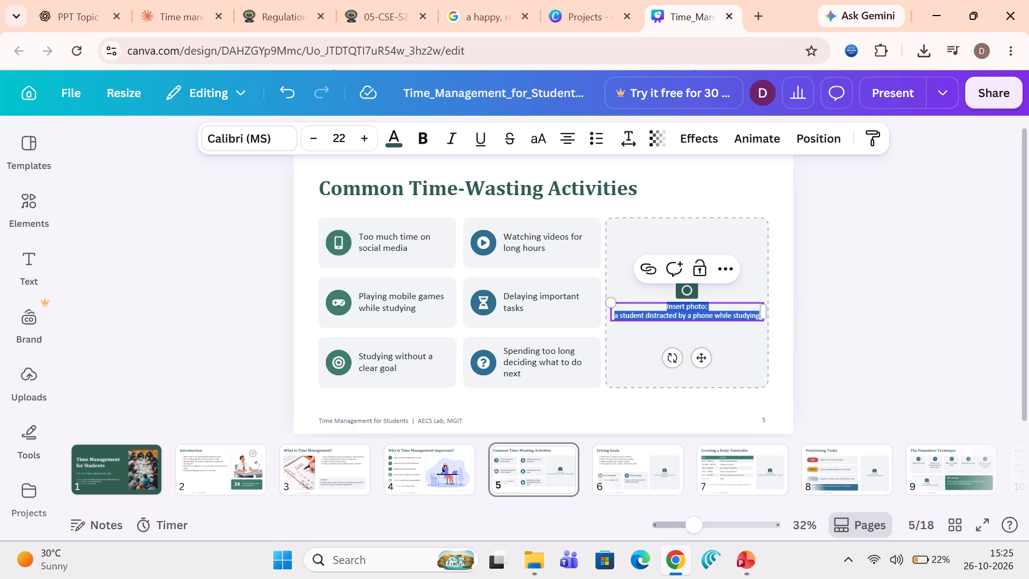
pyautogui.click(470, 6)
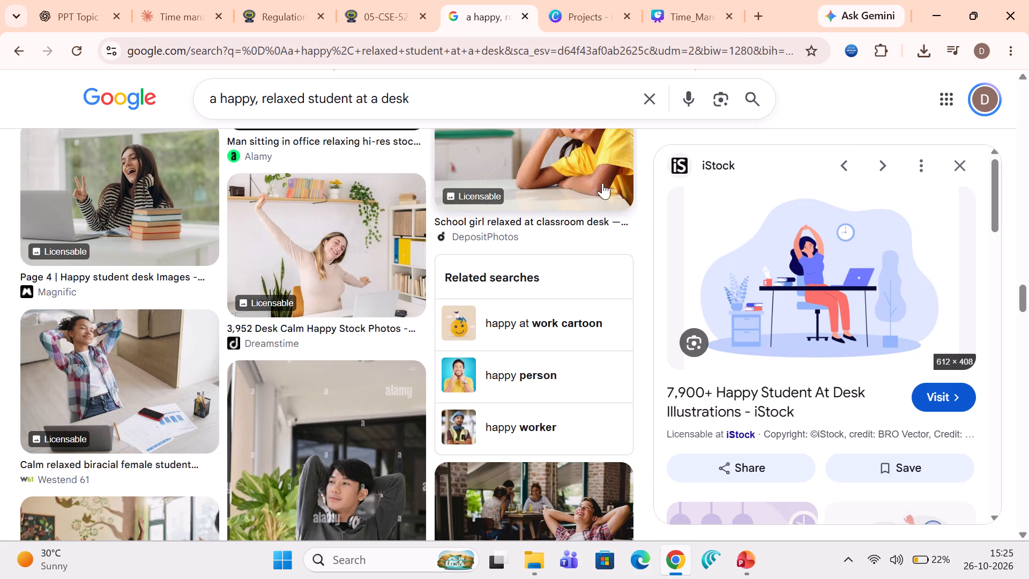
pyautogui.click(650, 101)
pyautogui.hotkey('ctrl', 'v')
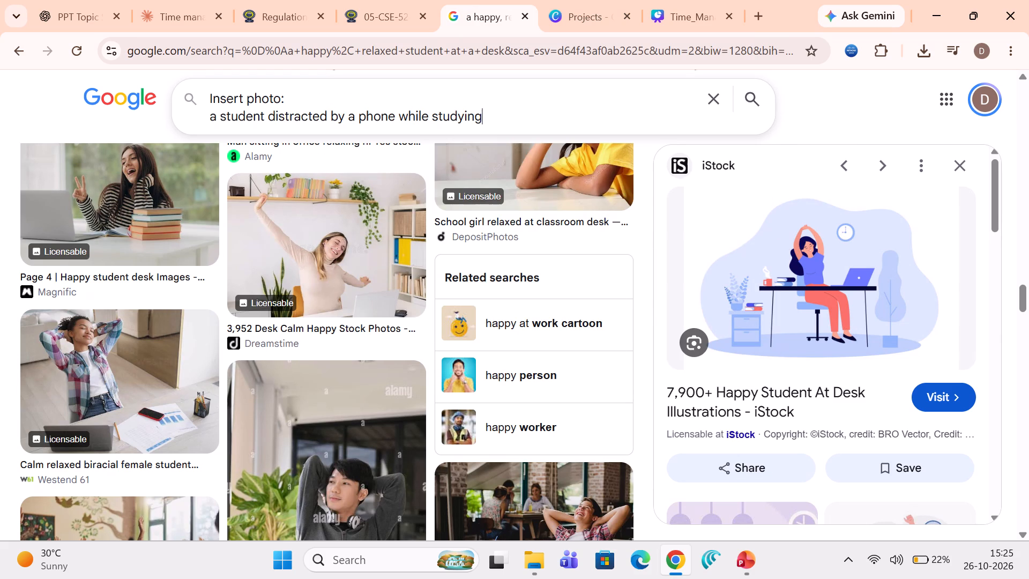
pyautogui.moveTo(293, 101); pyautogui.dragTo(197, 97)
pyautogui.press('BackSpace')
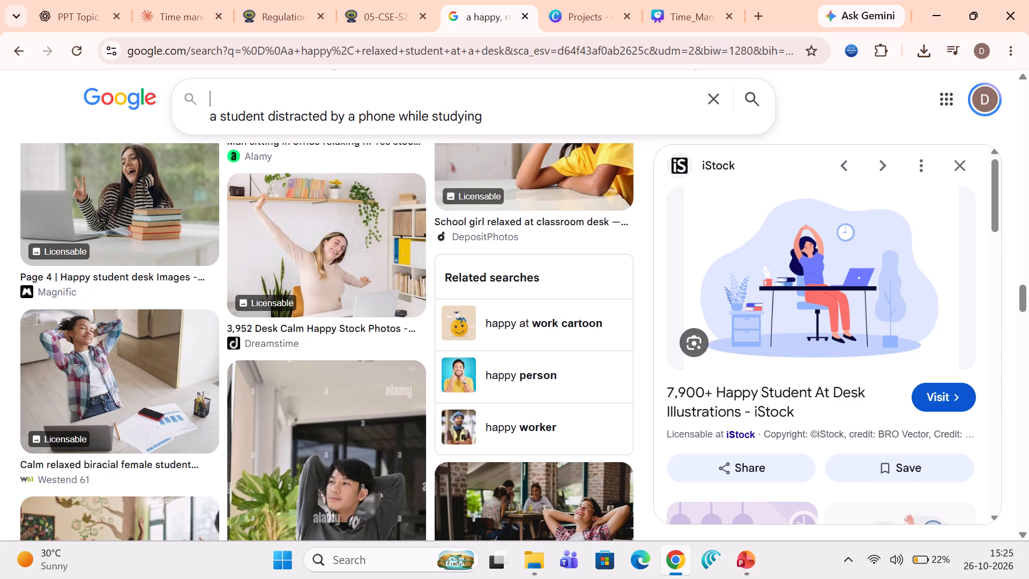
pyautogui.press('Return')
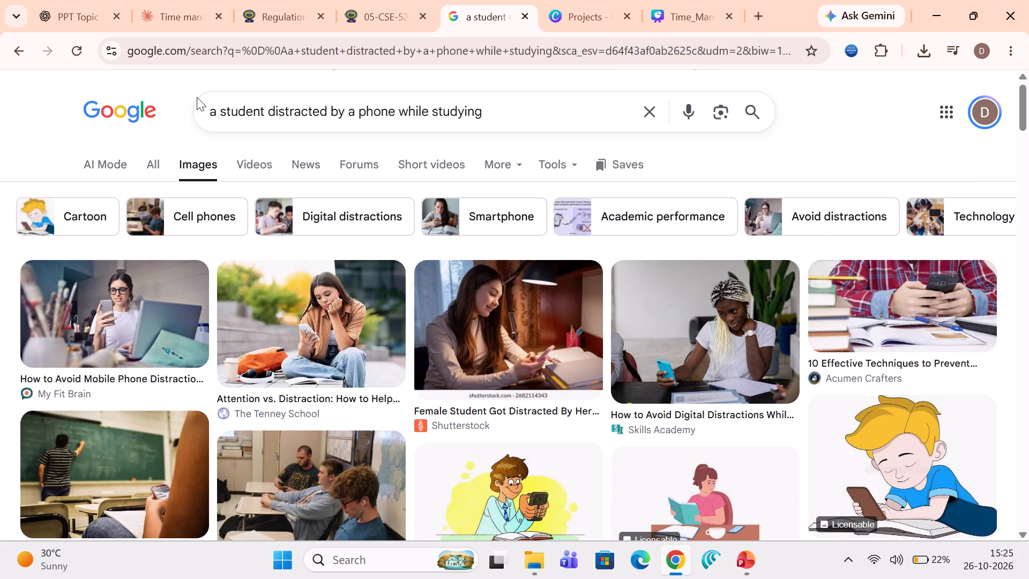
# Browse the image results and copy The Indian Express cartoon of a boy using a phone over an open book.
pyautogui.scroll(-1, 463, 280)
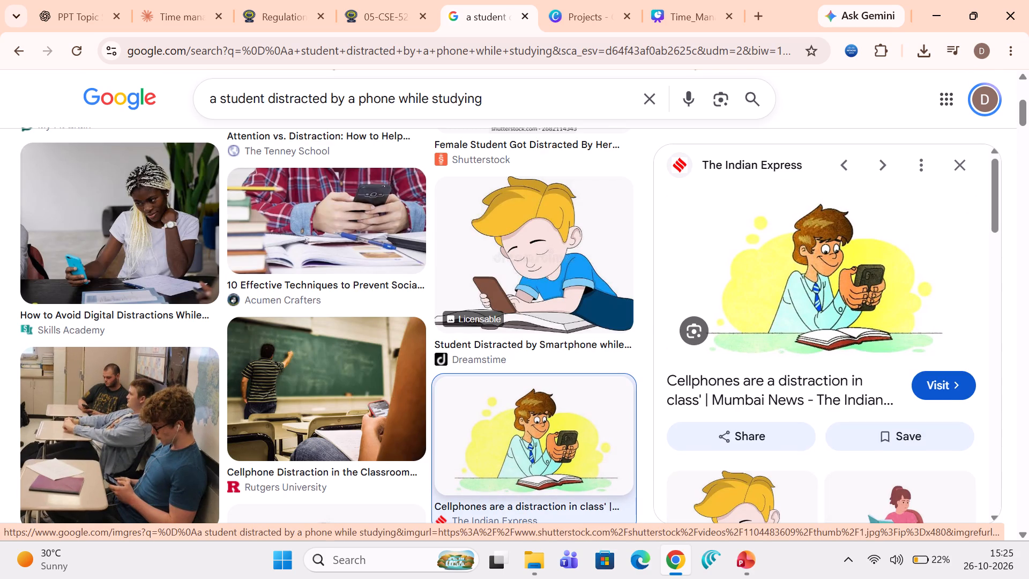
pyautogui.scroll(-1, 755, 388)
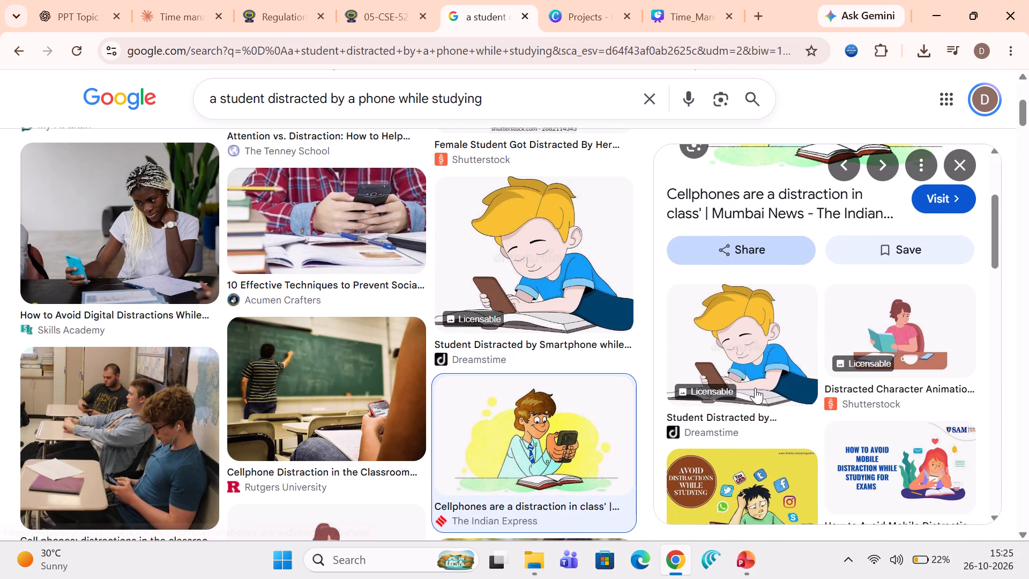
pyautogui.scroll(-3, 755, 388)
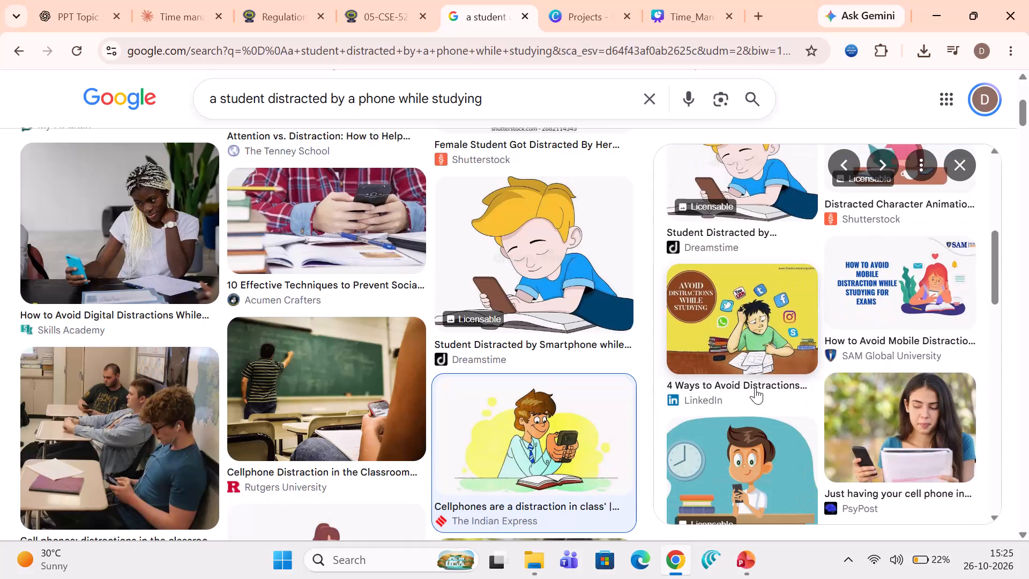
pyautogui.scroll(-1, 755, 388)
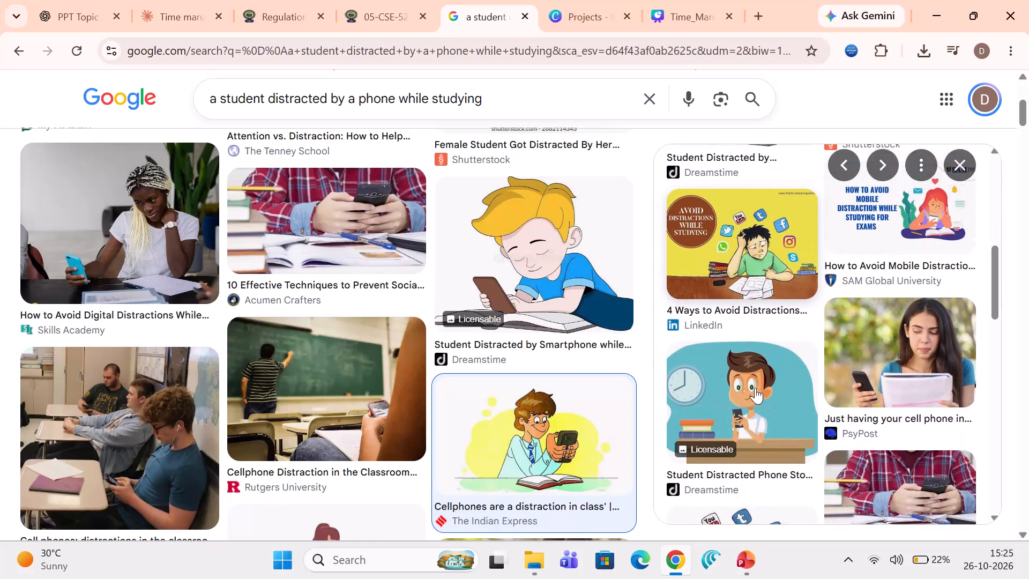
pyautogui.scroll(-1, 755, 388)
pyautogui.scroll(1, 755, 388)
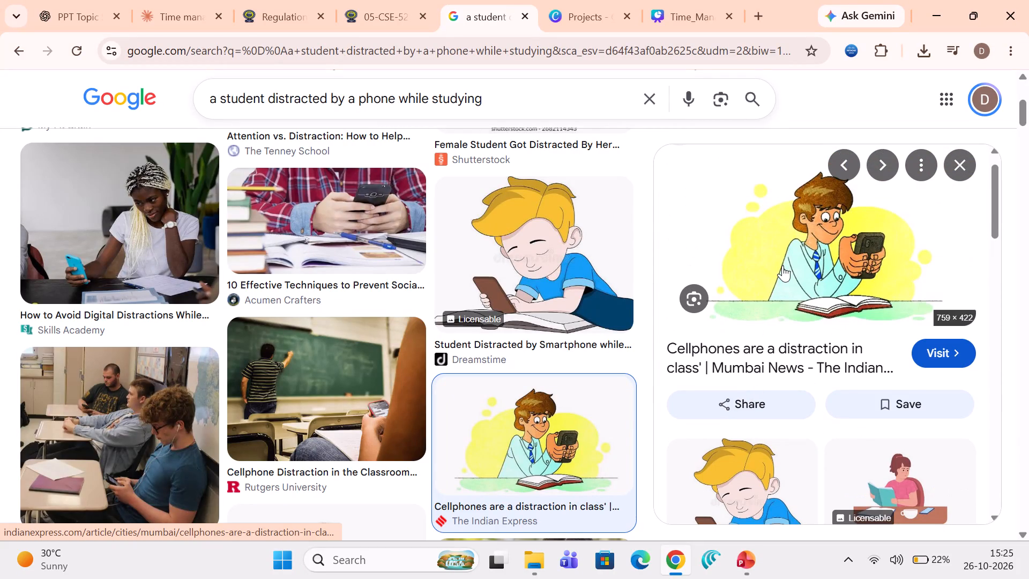
pyautogui.rightClick(782, 265)
pyautogui.click(868, 405)
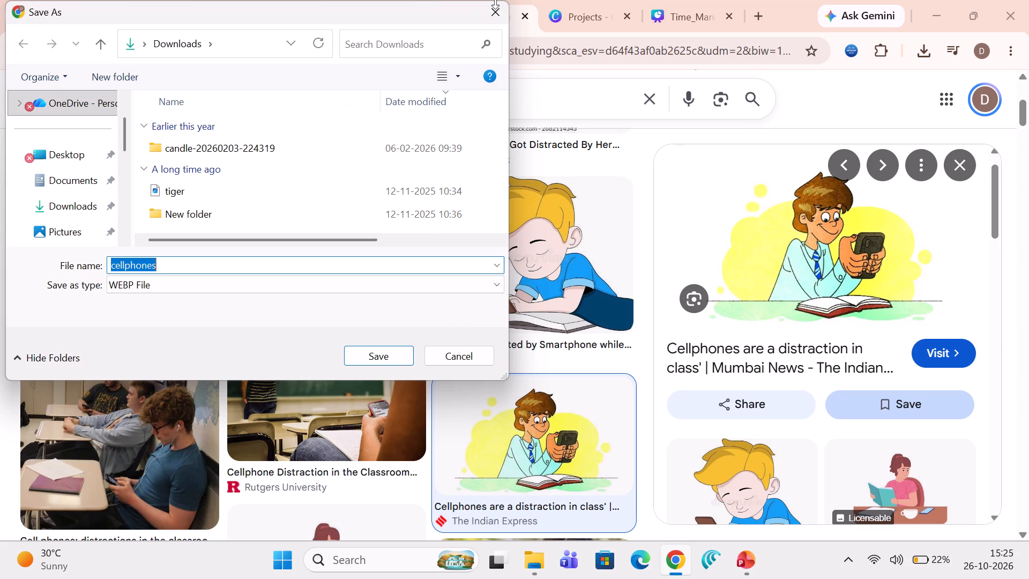
pyautogui.click(497, 20)
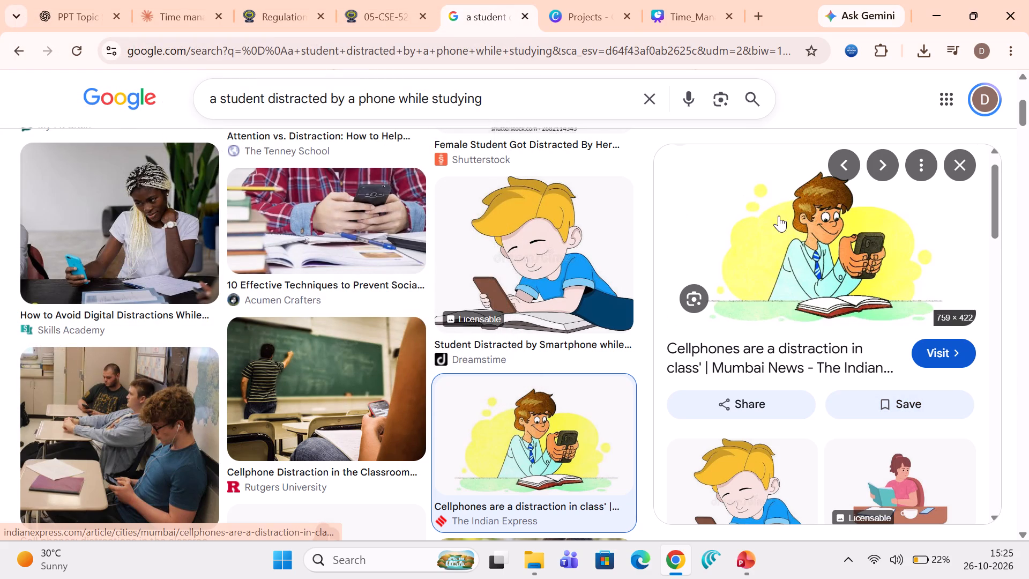
pyautogui.rightClick(786, 222)
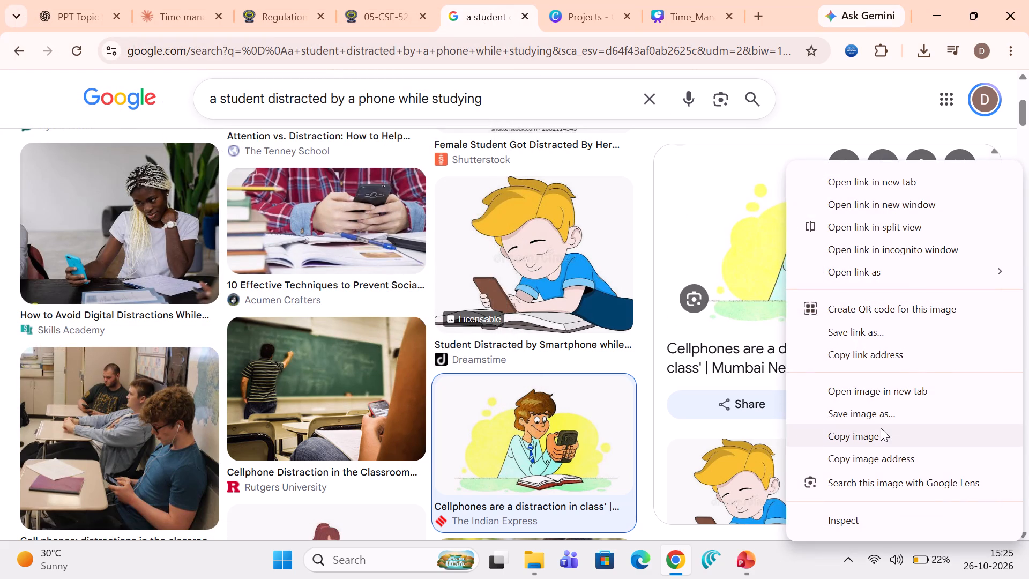
pyautogui.click(880, 428)
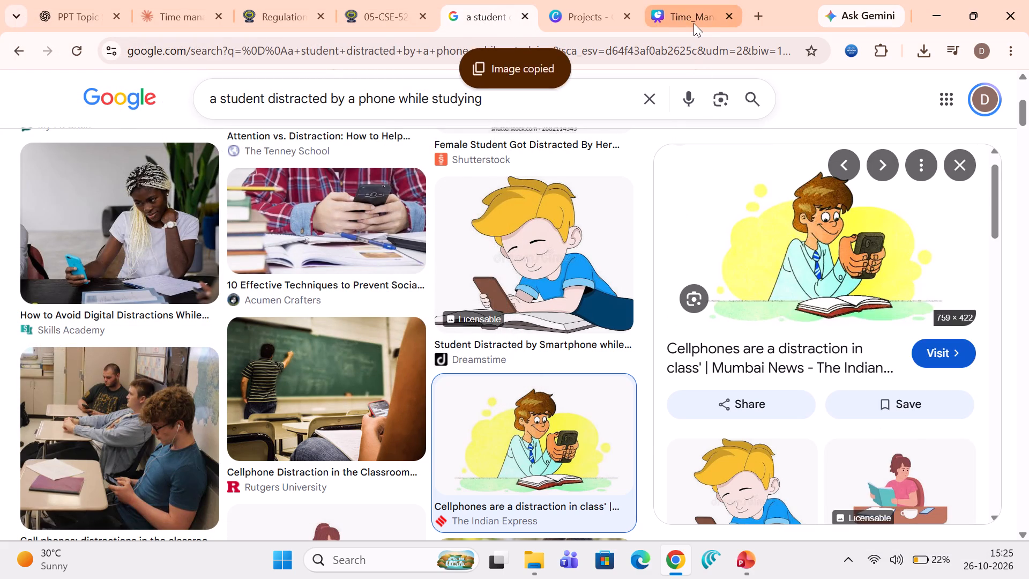
# Switch to the Canva presentation and delete the caption, camera icon and the icon's small frame from slide 5's photo placeholder.
pyautogui.click(694, 23)
pyautogui.press('BackSpace')
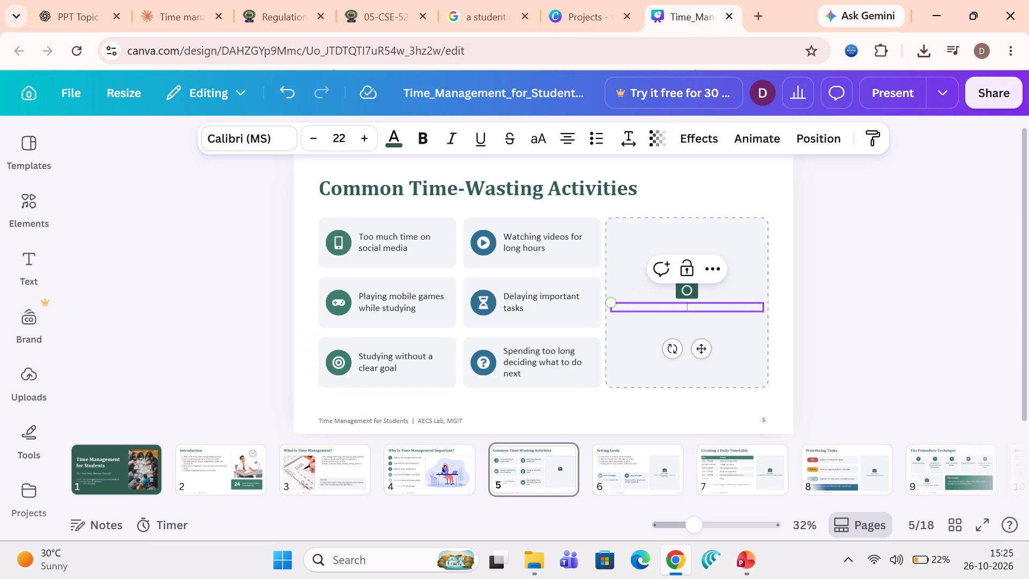
pyautogui.click(691, 292)
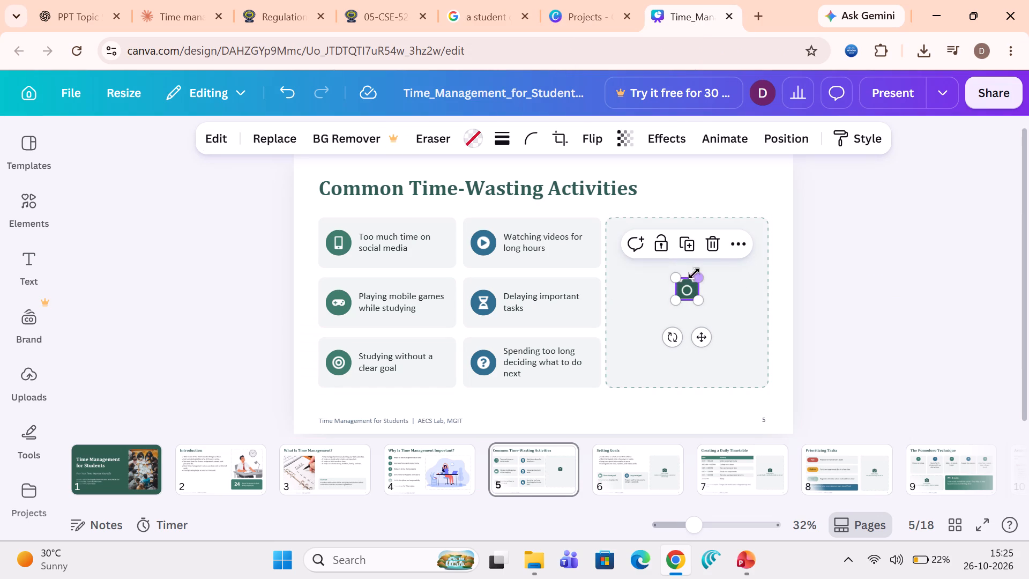
pyautogui.click(711, 242)
pyautogui.click(700, 278)
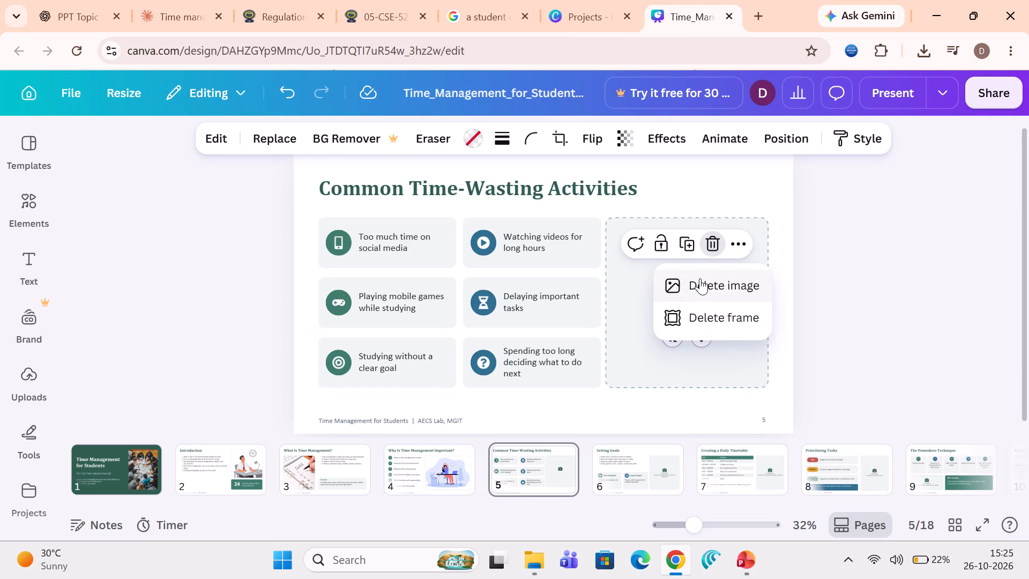
pyautogui.click(712, 239)
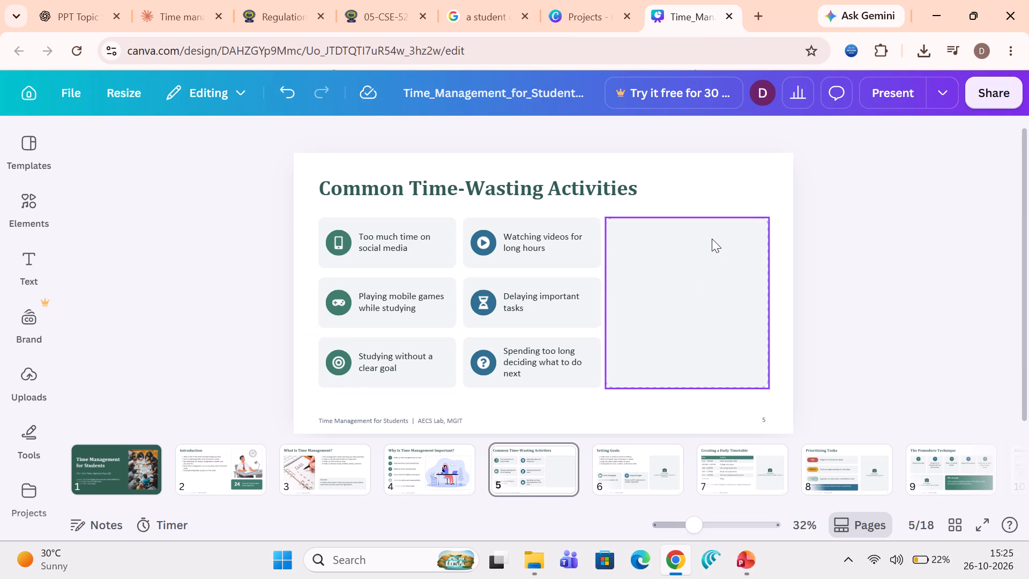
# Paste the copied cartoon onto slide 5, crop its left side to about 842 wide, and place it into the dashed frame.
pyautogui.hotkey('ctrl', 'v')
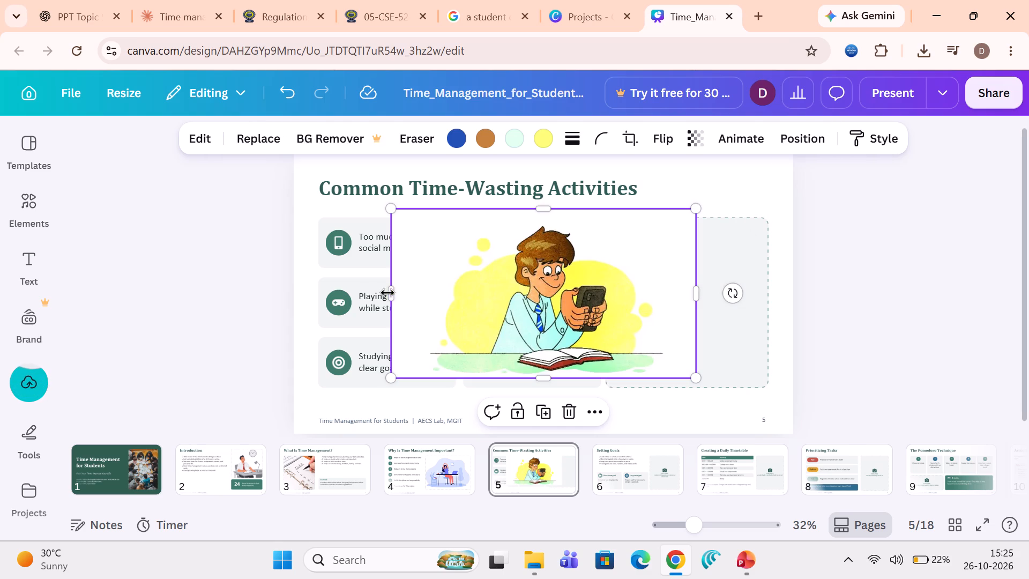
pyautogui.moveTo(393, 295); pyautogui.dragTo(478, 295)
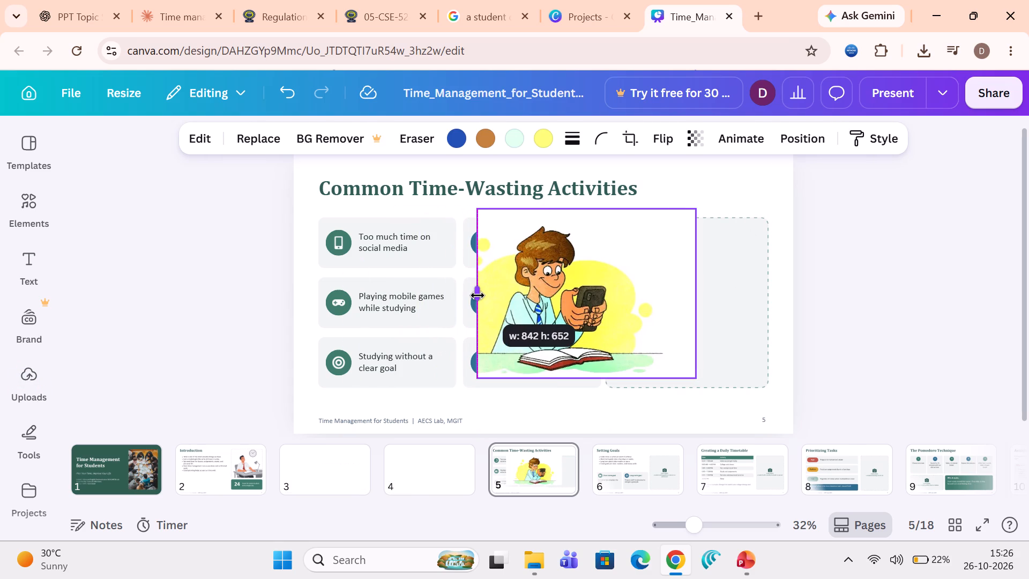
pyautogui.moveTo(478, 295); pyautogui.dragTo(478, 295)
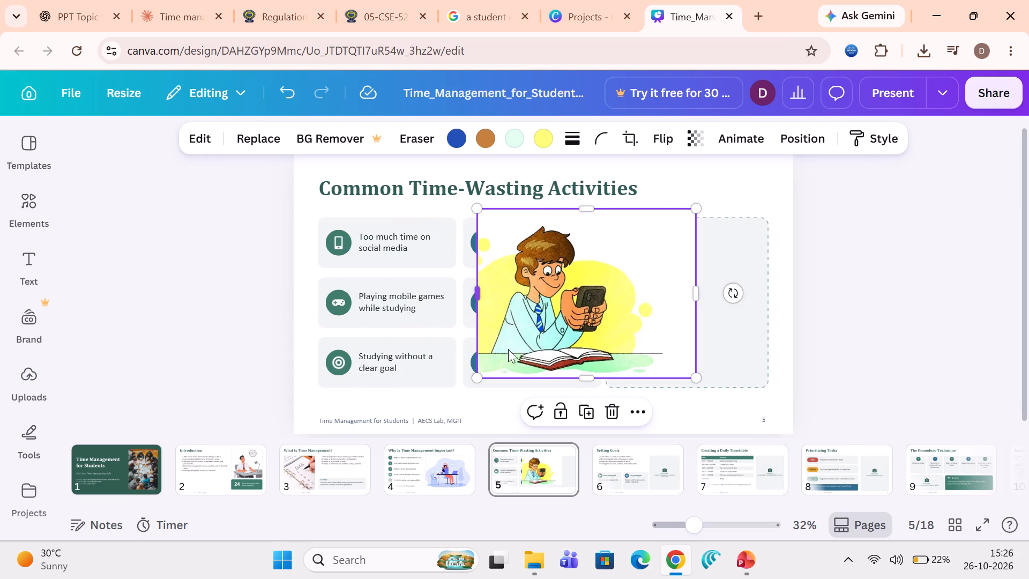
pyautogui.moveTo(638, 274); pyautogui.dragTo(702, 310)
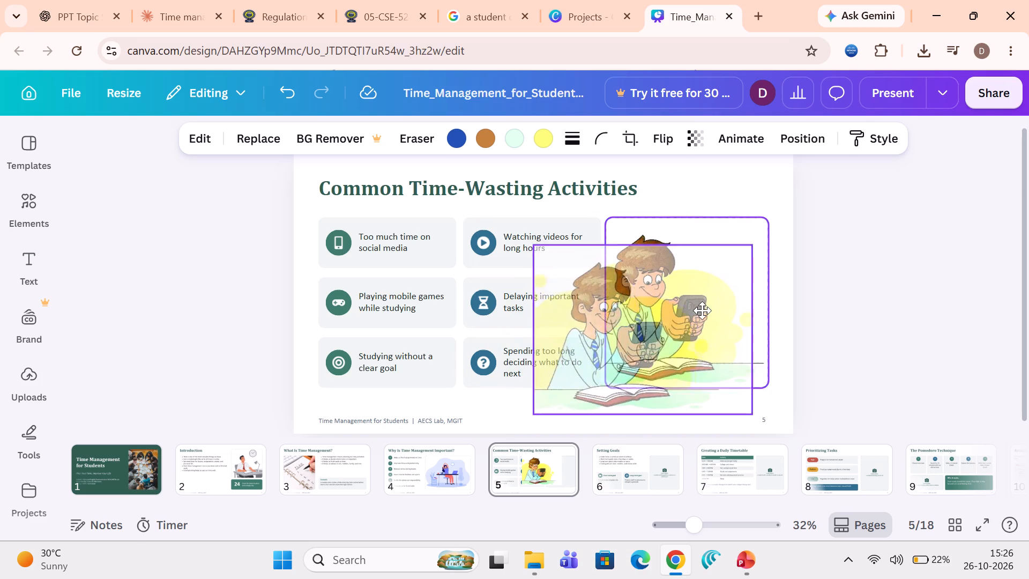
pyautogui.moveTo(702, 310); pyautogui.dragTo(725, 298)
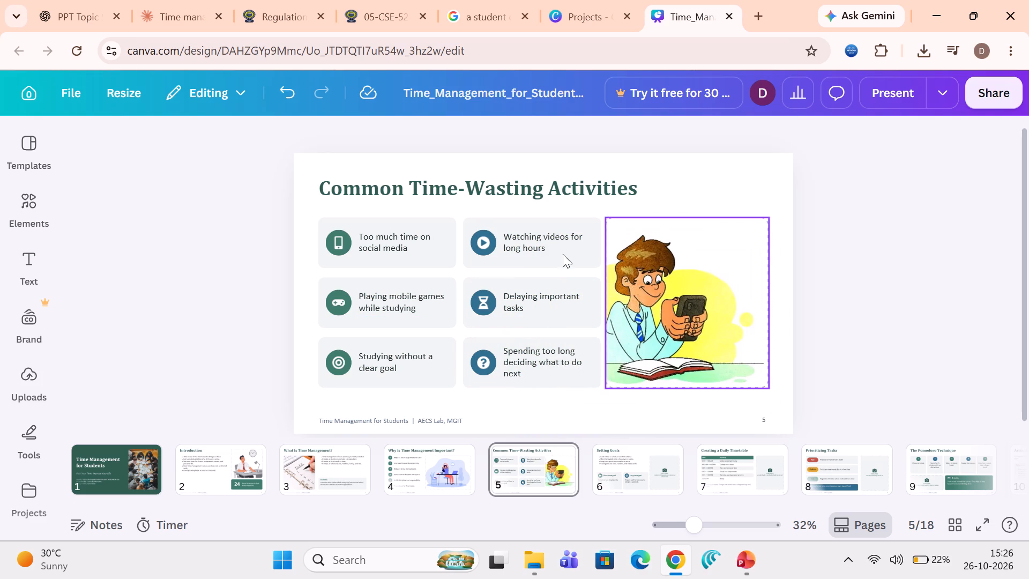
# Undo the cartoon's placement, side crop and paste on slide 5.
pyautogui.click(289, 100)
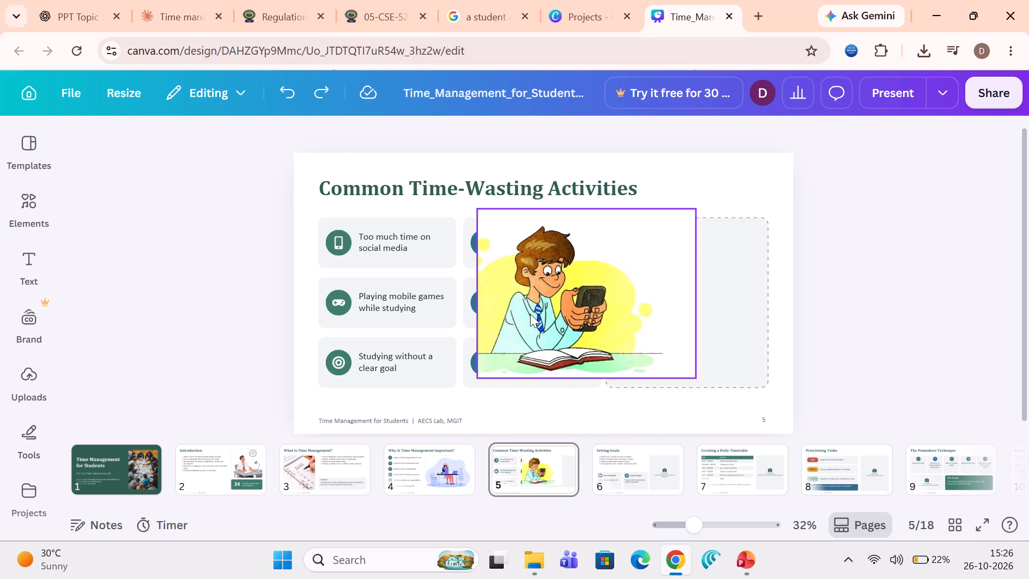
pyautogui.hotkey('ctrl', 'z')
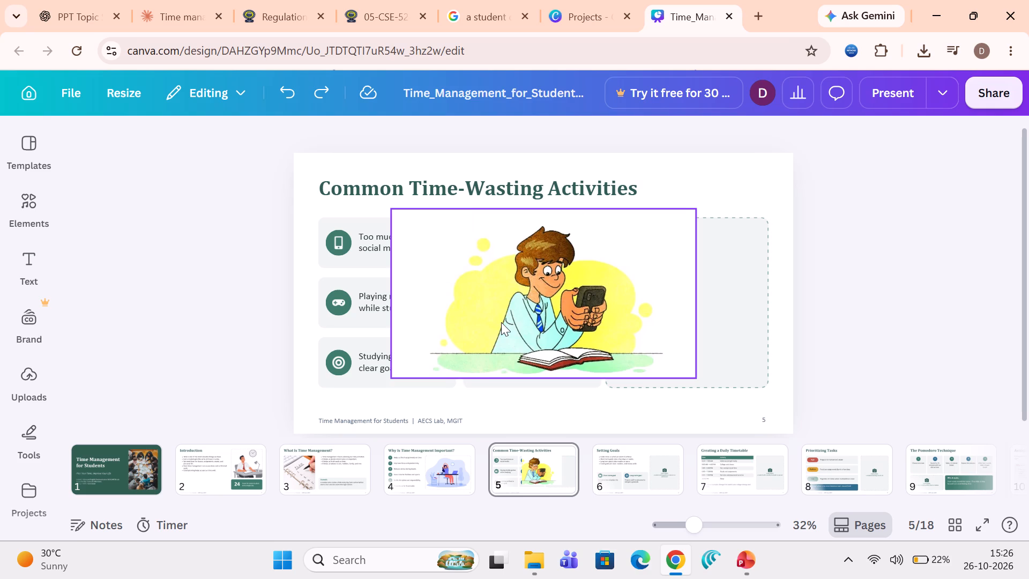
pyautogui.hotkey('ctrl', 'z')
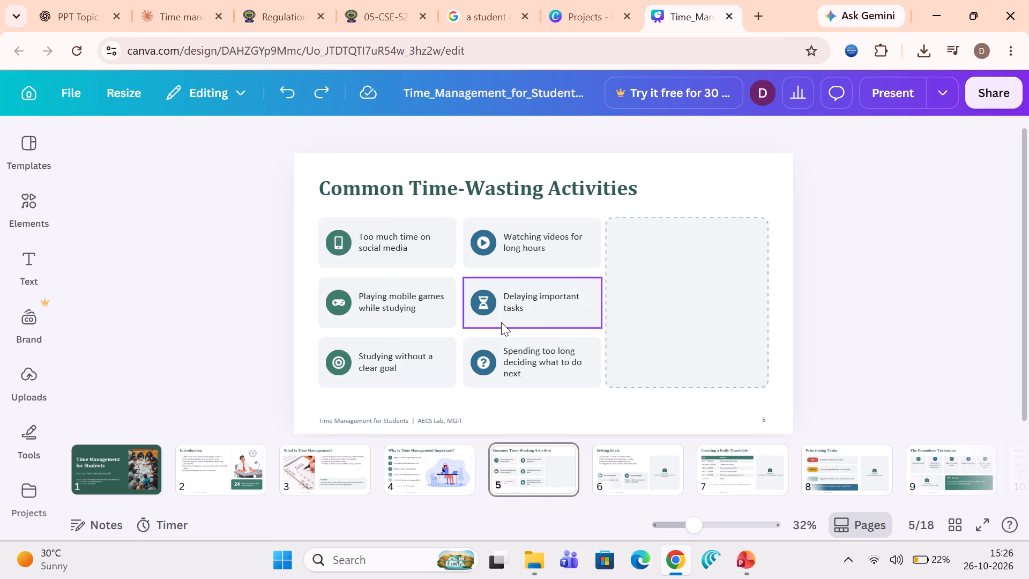
# Paste the uncropped phone cartoon onto slide 5 and place it into the dashed photo frame.
pyautogui.hotkey('ctrl', 'v')
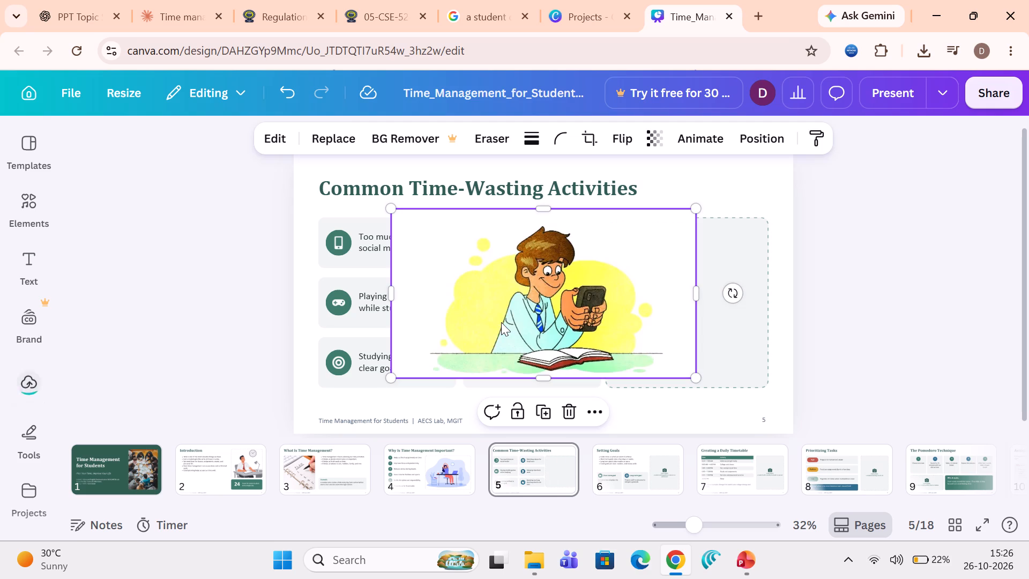
pyautogui.moveTo(561, 302); pyautogui.dragTo(656, 314)
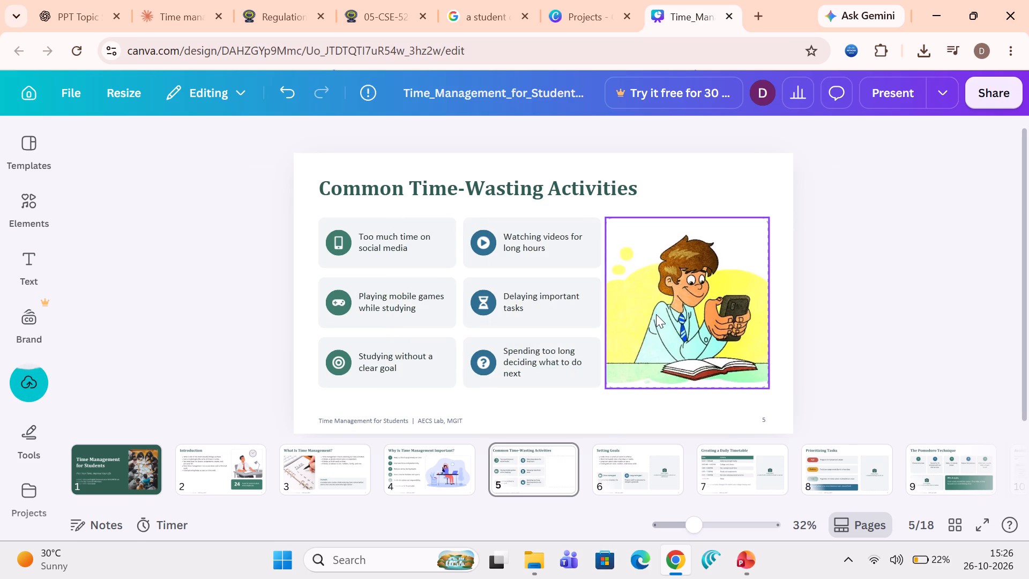
# Reposition the phone cartoon within its crop on slide 5, keeping the student and phone inside the dashed frame.
pyautogui.click(656, 314)
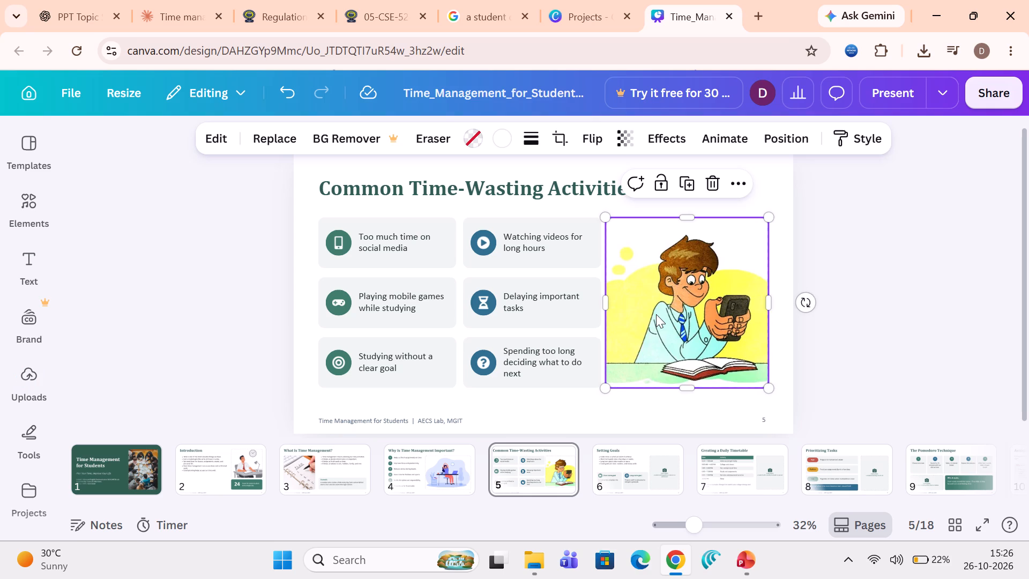
pyautogui.doubleClick(656, 314)
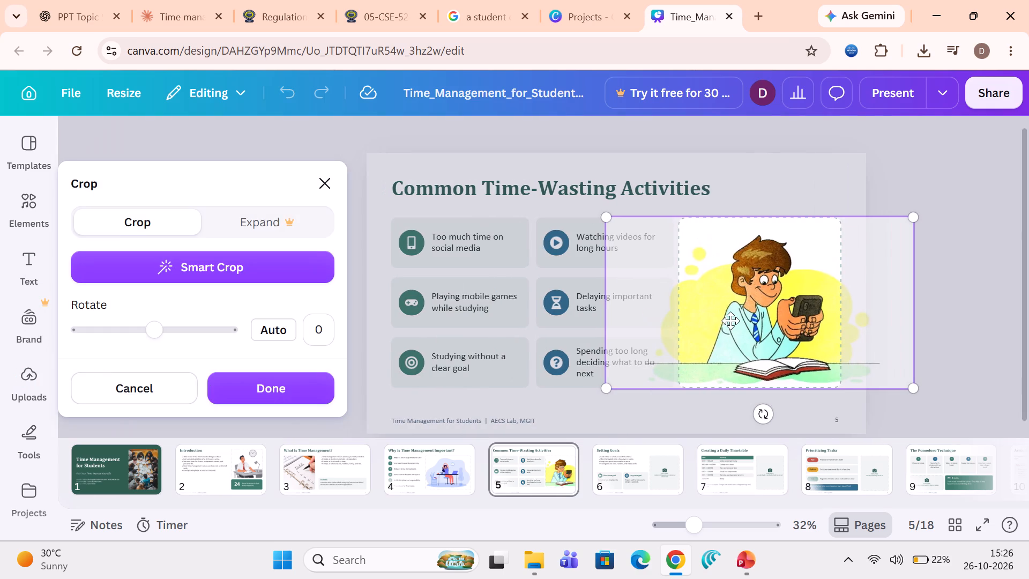
pyautogui.moveTo(747, 335); pyautogui.dragTo(722, 338)
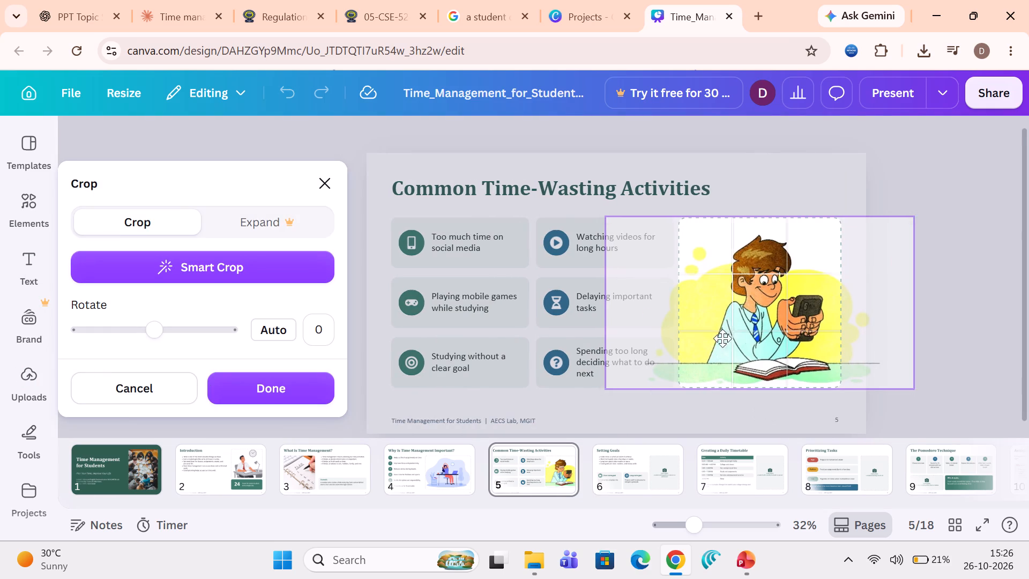
pyautogui.moveTo(722, 338); pyautogui.dragTo(759, 342)
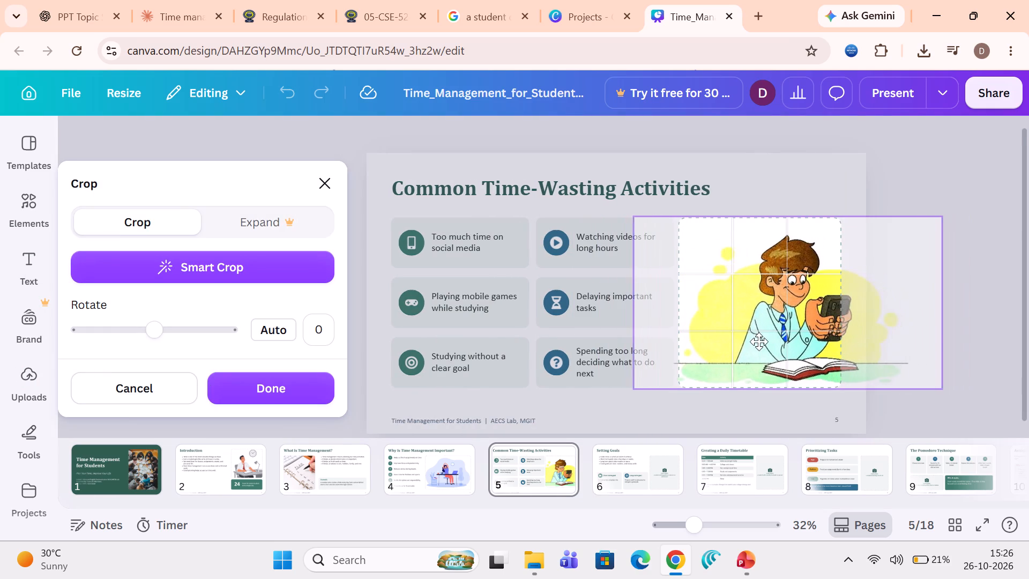
pyautogui.moveTo(759, 342); pyautogui.dragTo(893, 322)
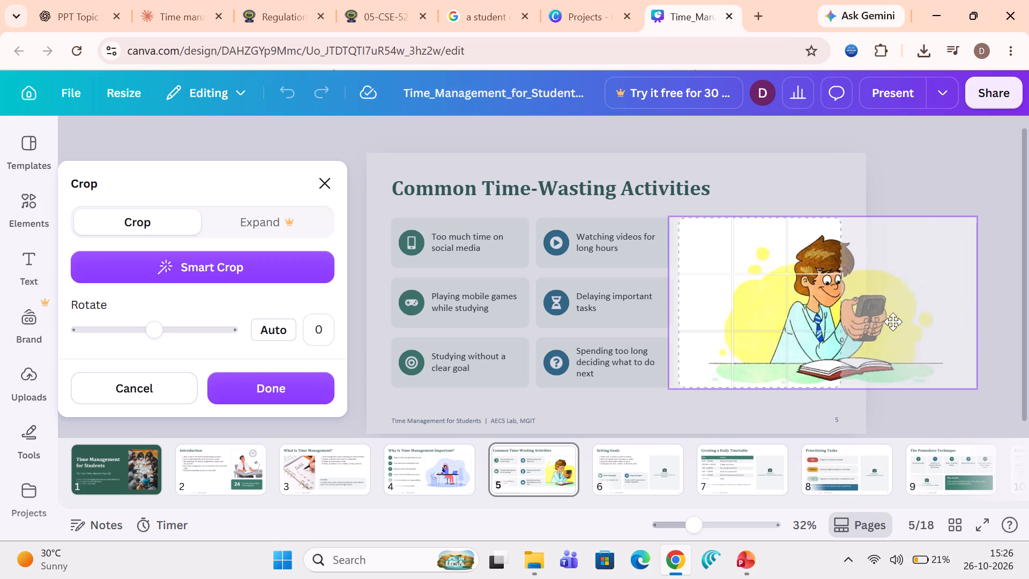
pyautogui.moveTo(893, 322); pyautogui.dragTo(835, 330)
pyautogui.click(835, 330)
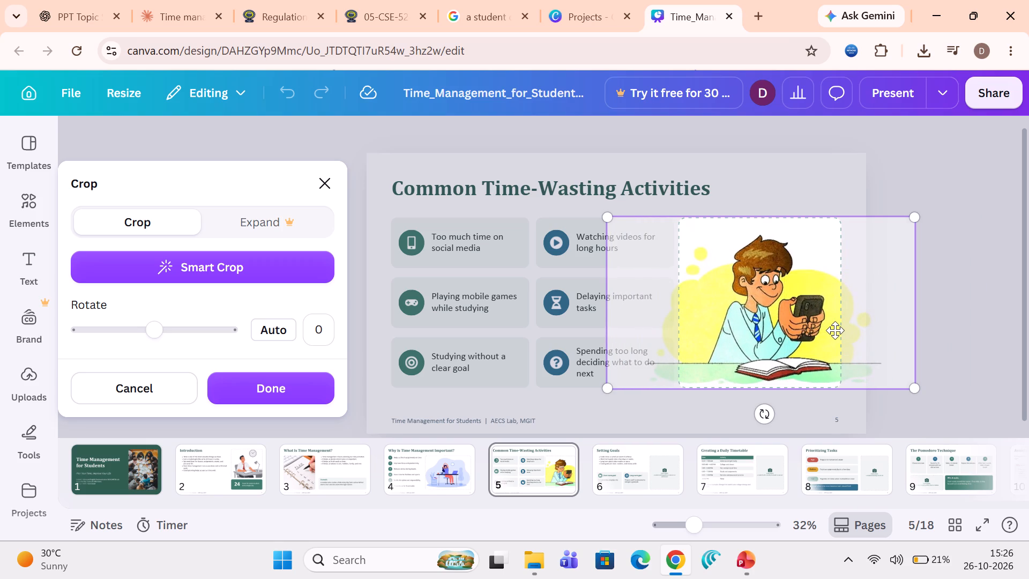
pyautogui.click(1006, 261)
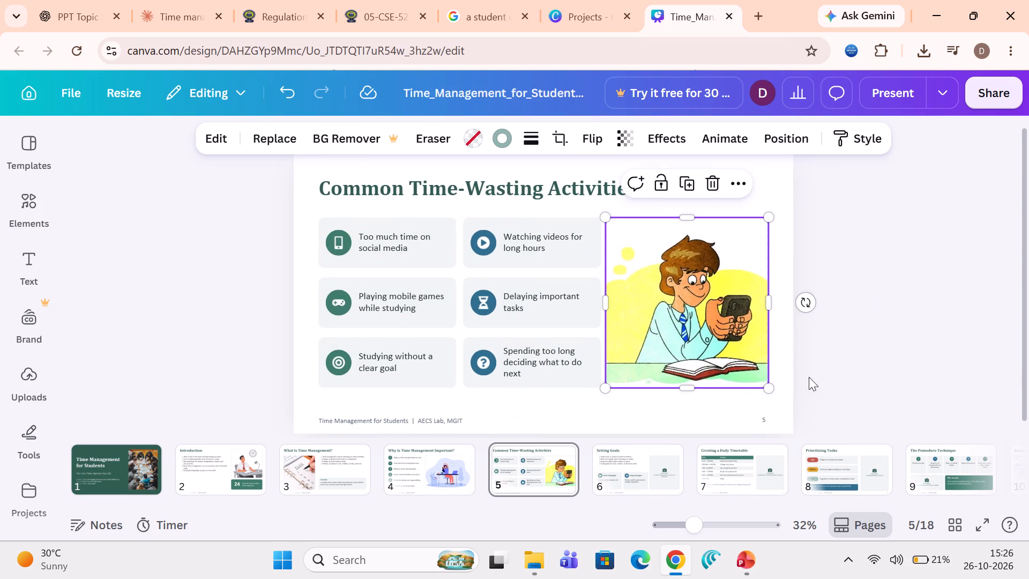
pyautogui.click(921, 322)
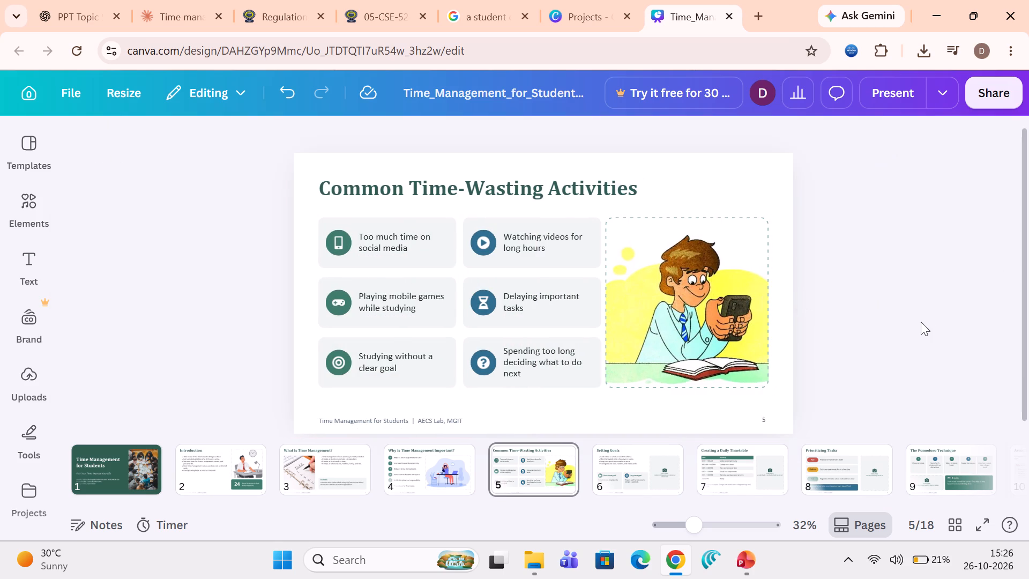
# Copy slide 6's photo placeholder caption and search Google Images for "a student setting goals on a planner or whiteboard".
pyautogui.doubleClick(621, 475)
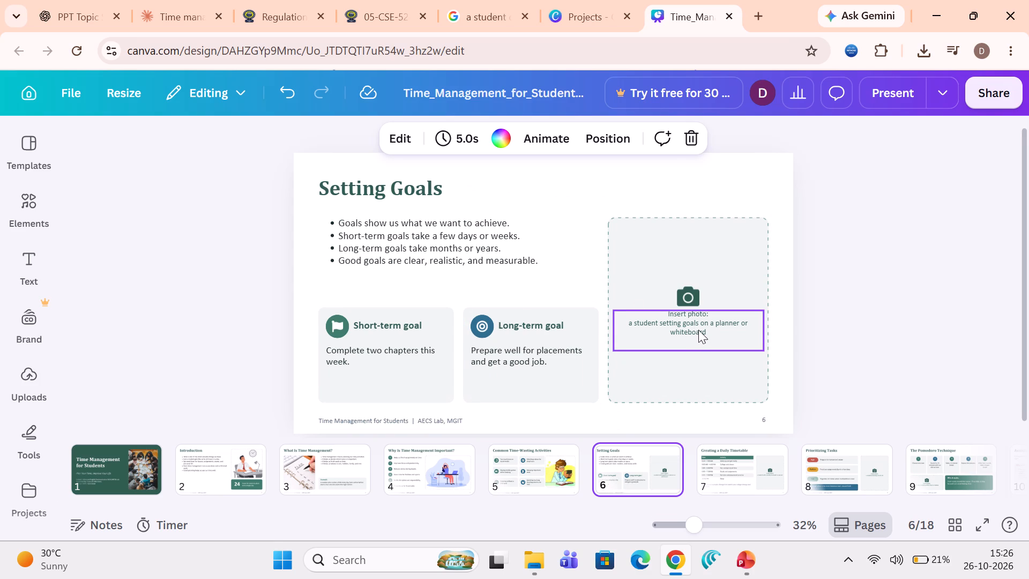
pyautogui.click(698, 330)
pyautogui.click(687, 328)
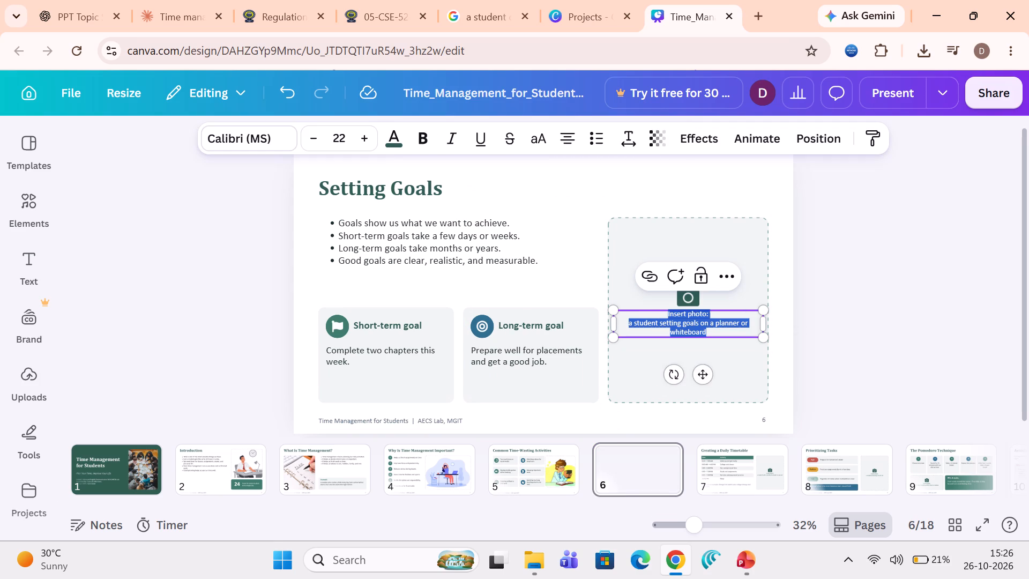
pyautogui.hotkey('ctrl', 'c')
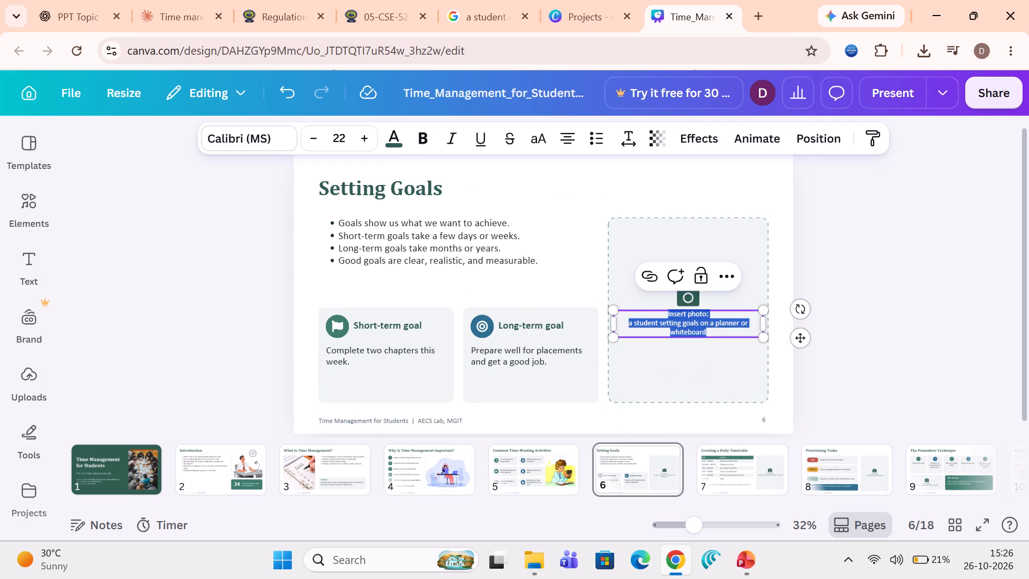
pyautogui.click(481, 27)
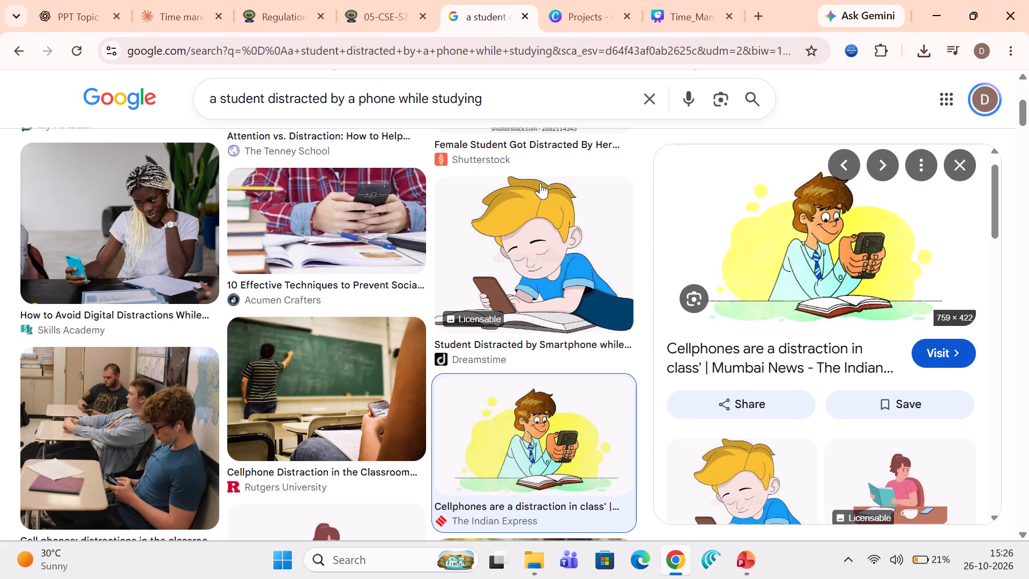
pyautogui.click(648, 96)
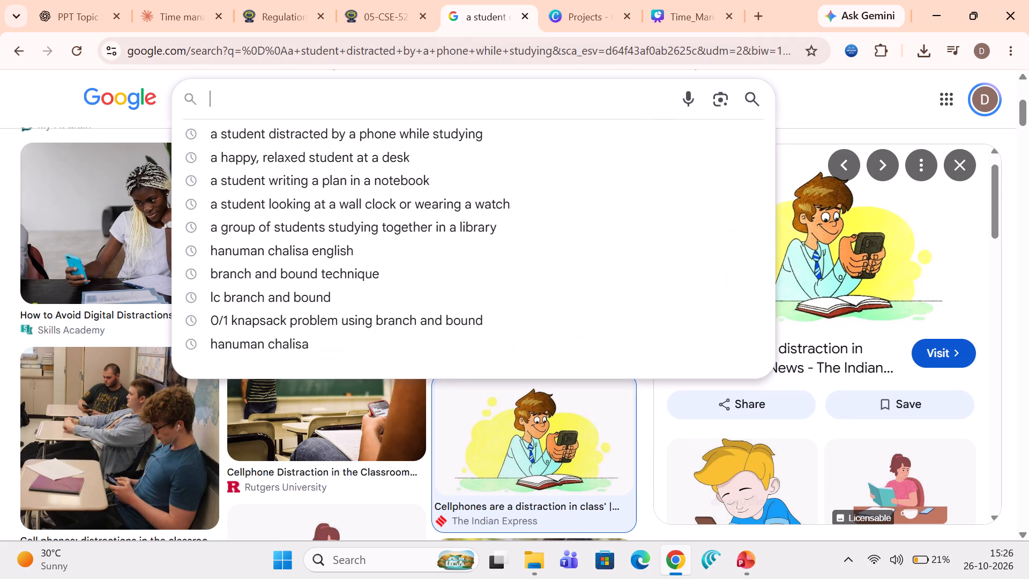
pyautogui.hotkey('ctrl', 'v')
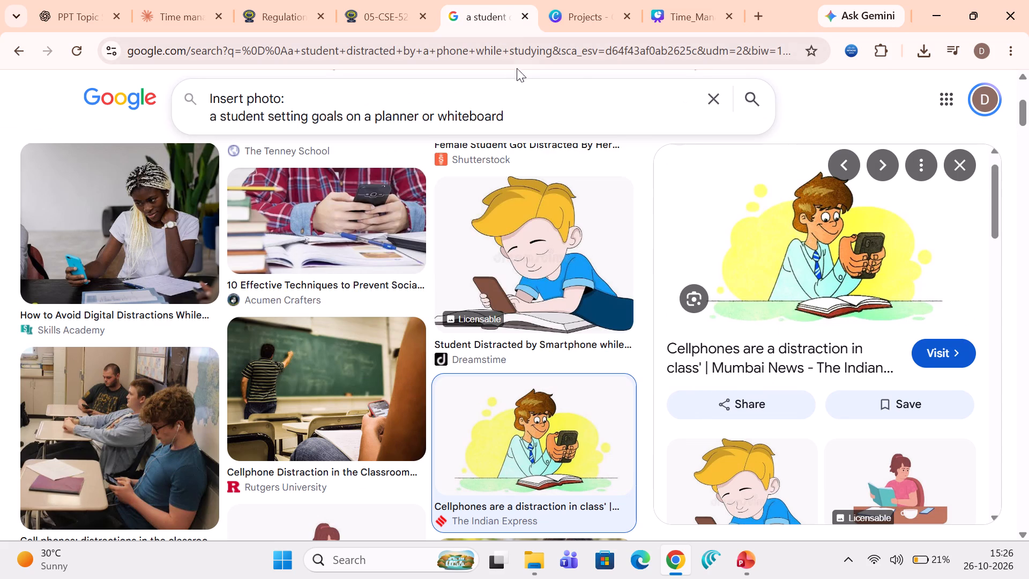
pyautogui.moveTo(489, 82); pyautogui.dragTo(202, 101)
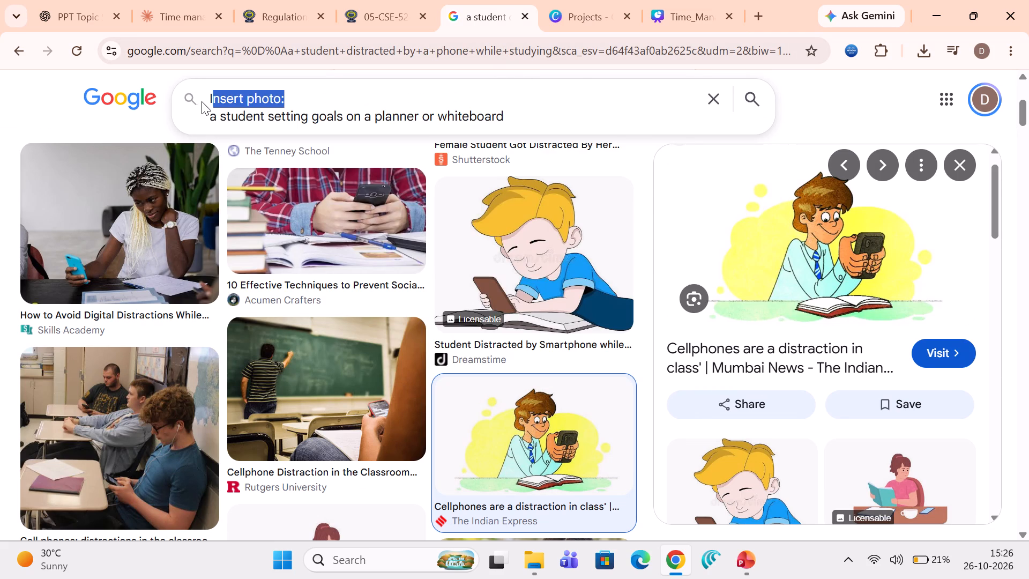
pyautogui.press('BackSpace')
pyautogui.press('Return')
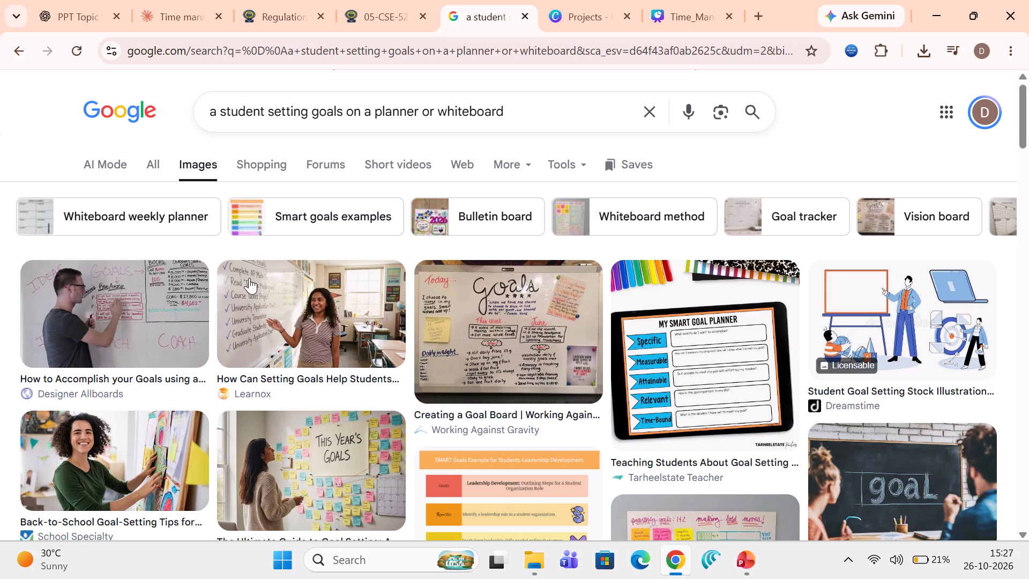
# Browse the image results for a picture of students setting goals that suits slide 6.
pyautogui.scroll(-2, 178, 415)
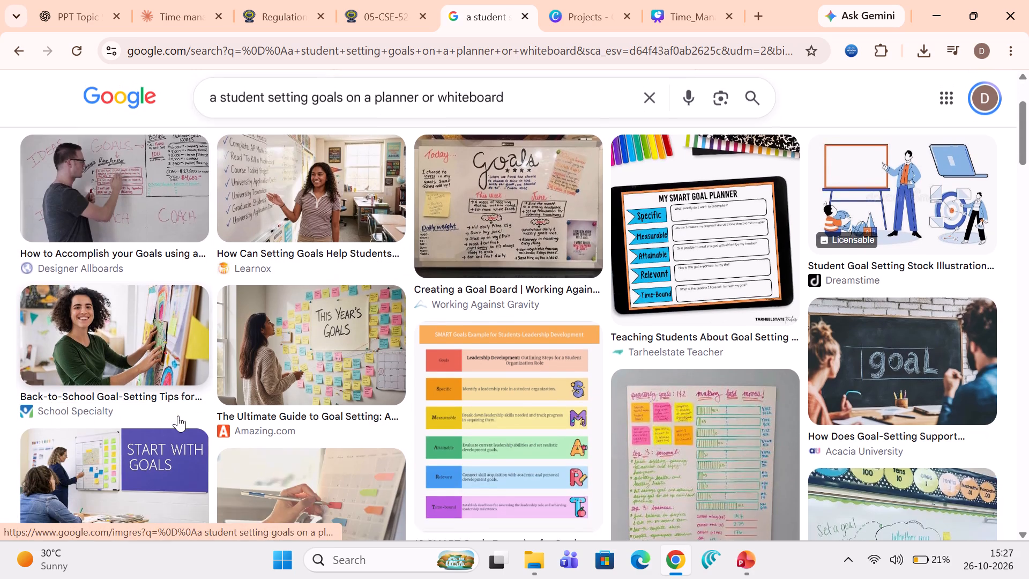
pyautogui.scroll(-4, 178, 415)
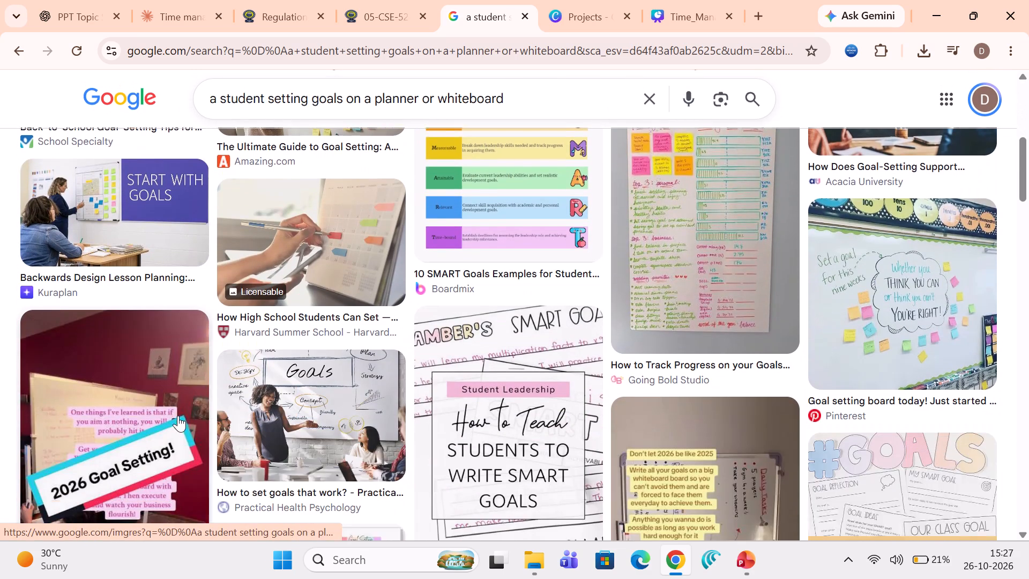
pyautogui.scroll(-1, 178, 415)
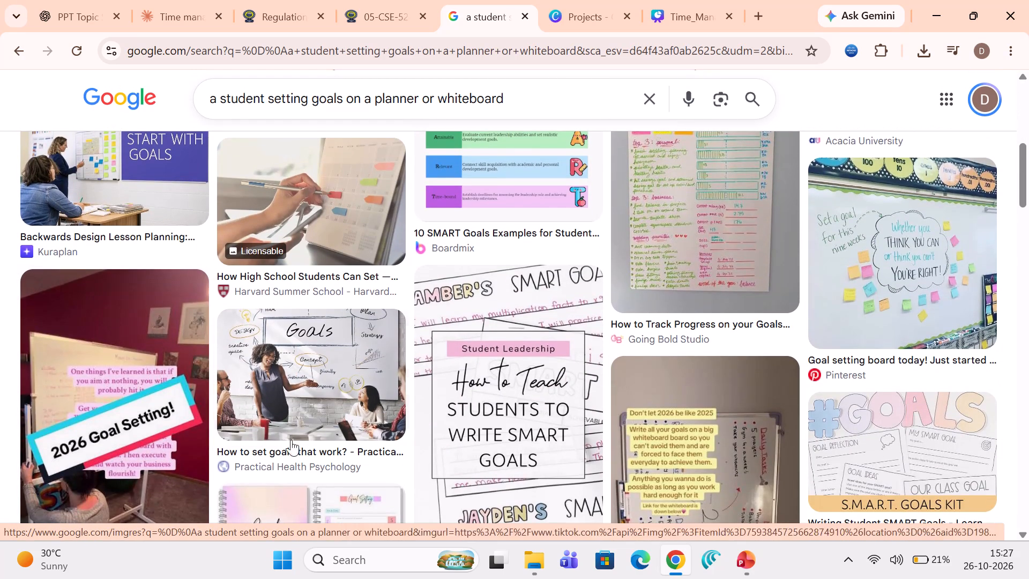
pyautogui.scroll(-6, 376, 478)
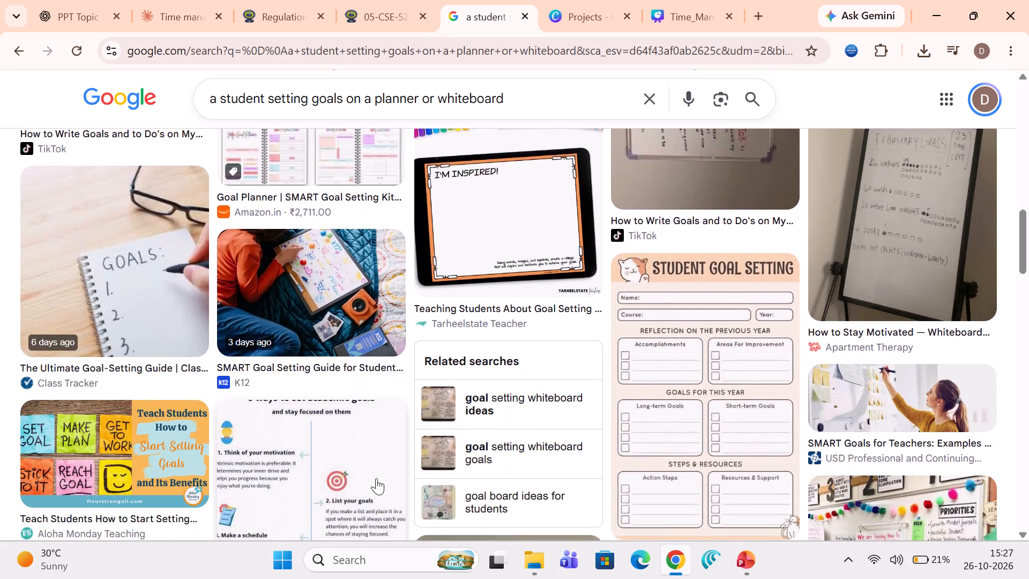
pyautogui.scroll(-3, 376, 478)
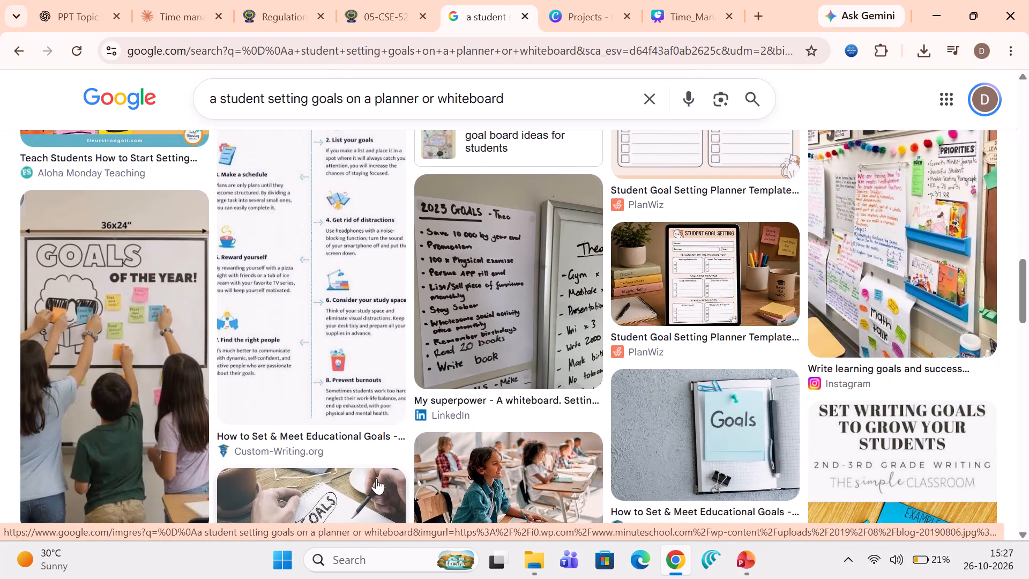
pyautogui.scroll(-1, 376, 478)
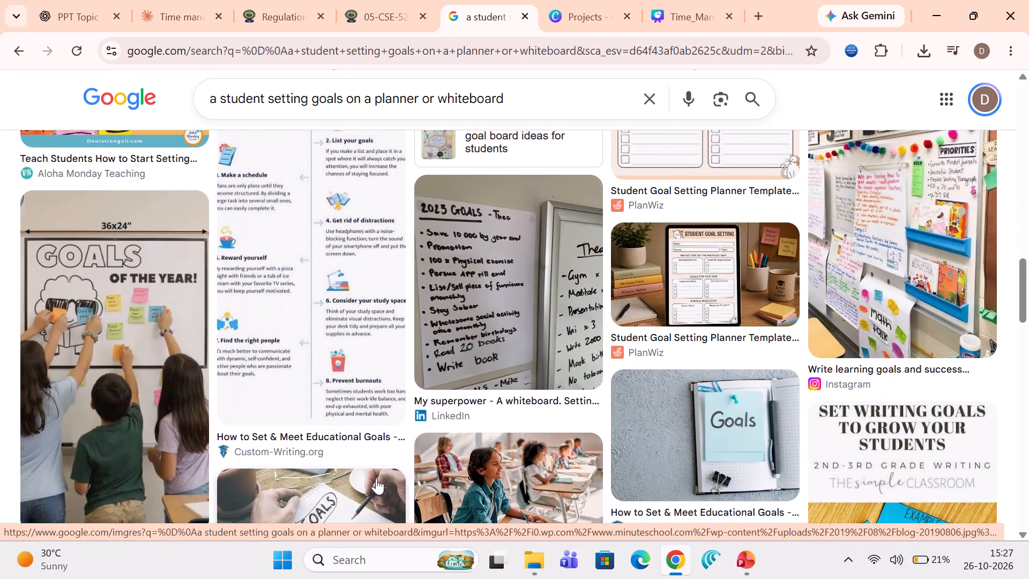
pyautogui.moveTo(376, 478); pyautogui.dragTo(98, 422)
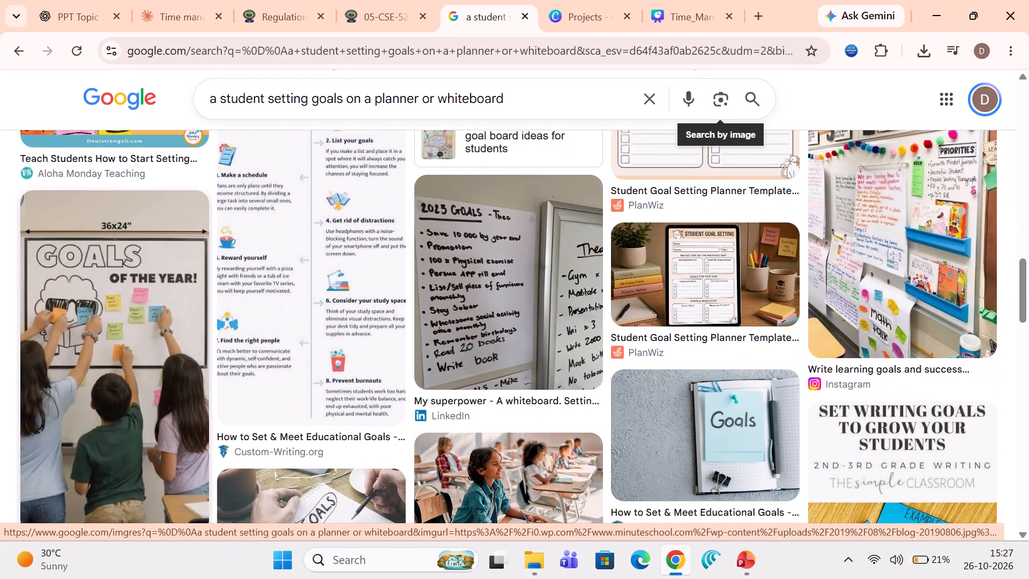
pyautogui.scroll(9, 0, 432)
pyautogui.scroll(-1, 0, 432)
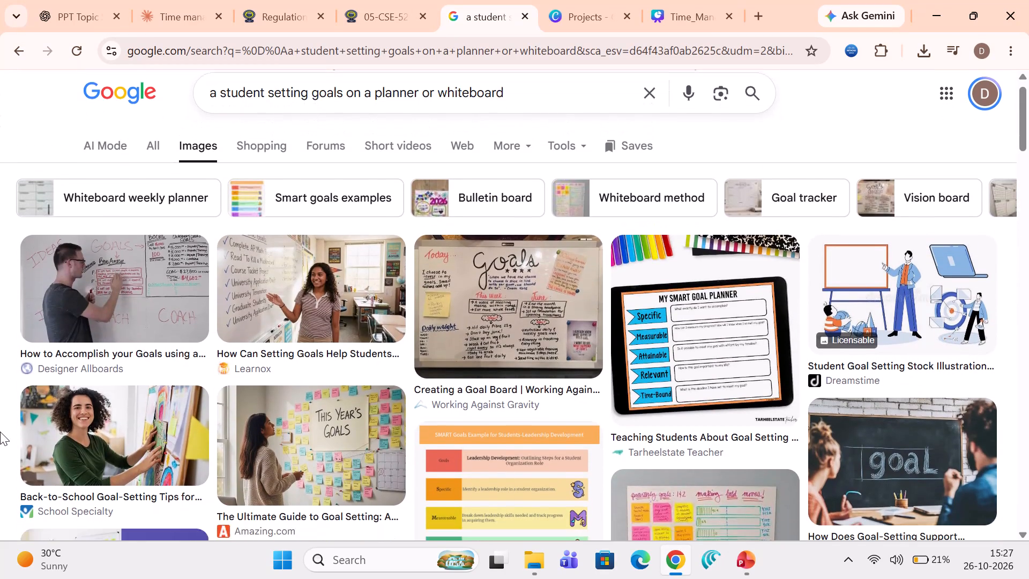
pyautogui.scroll(-1, 0, 432)
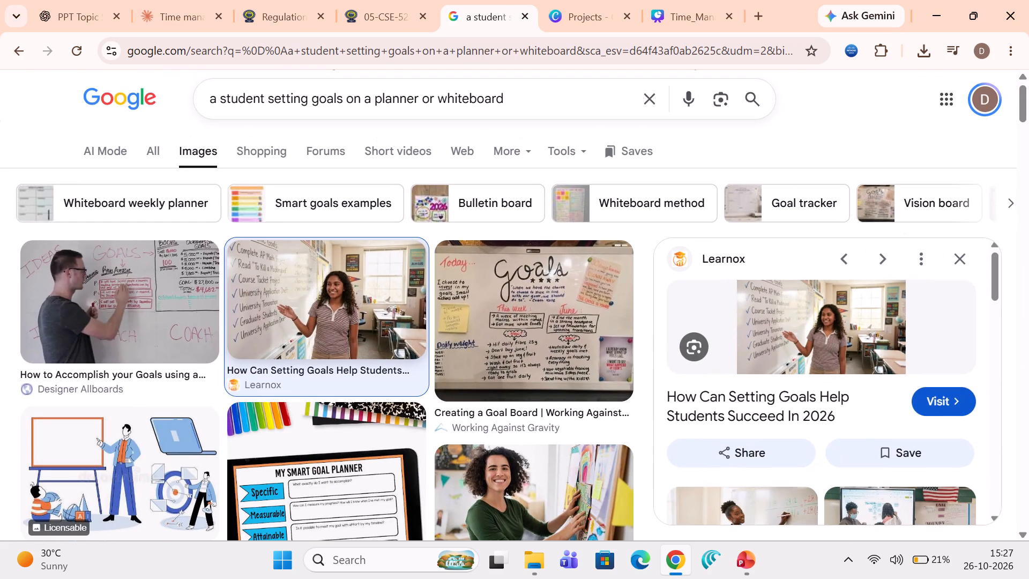
pyautogui.scroll(-1, 1, 482)
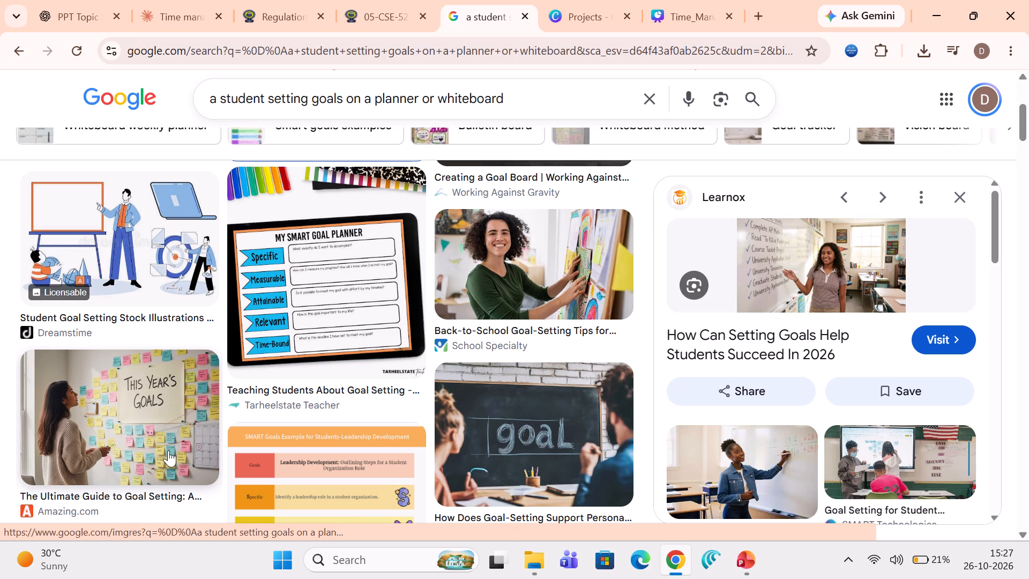
pyautogui.scroll(-1, 461, 458)
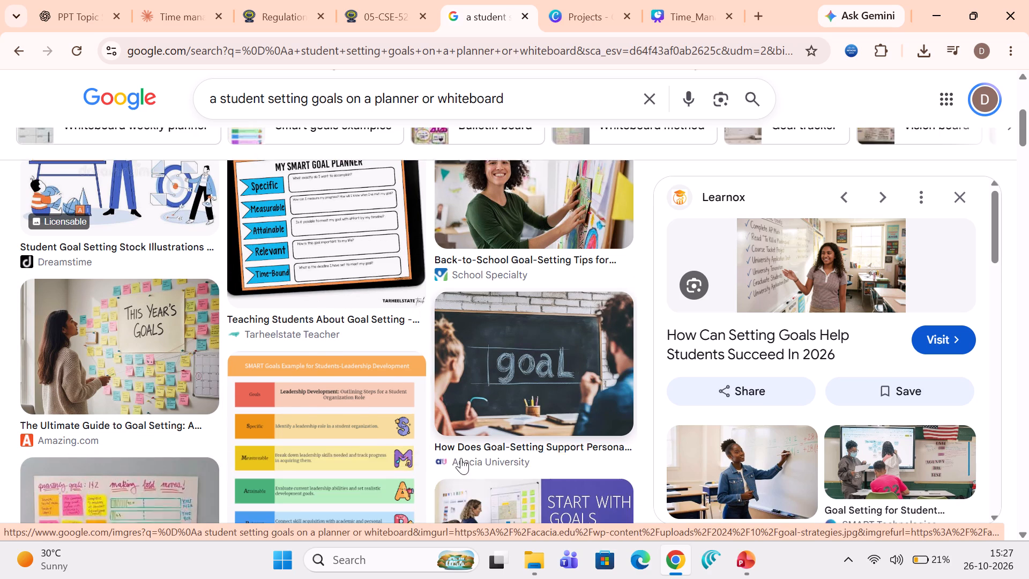
pyautogui.scroll(-1, 461, 458)
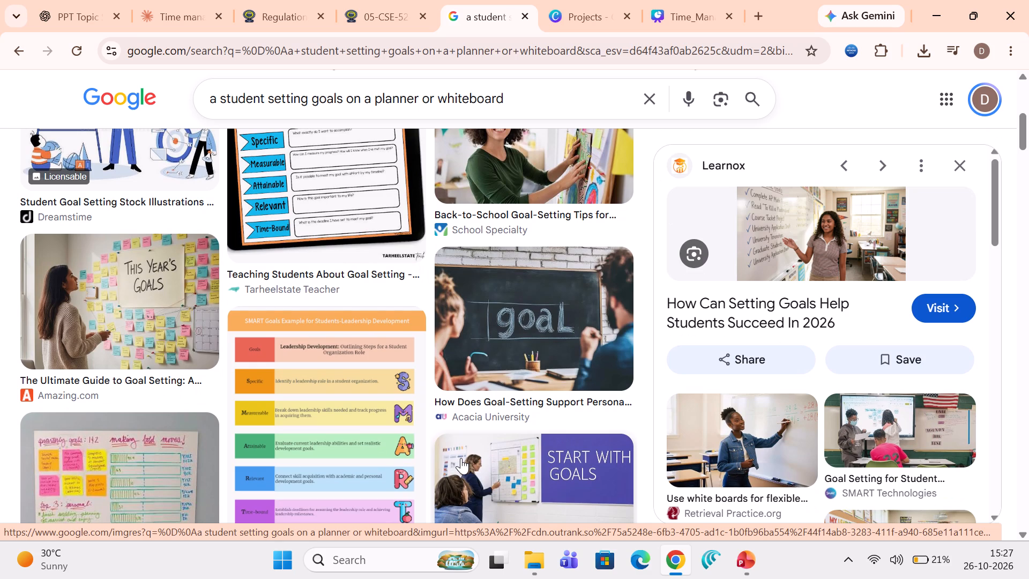
# Preview Acacia University's picture of two people at a "goal" chalkboard and copy the image.
pyautogui.click(567, 315)
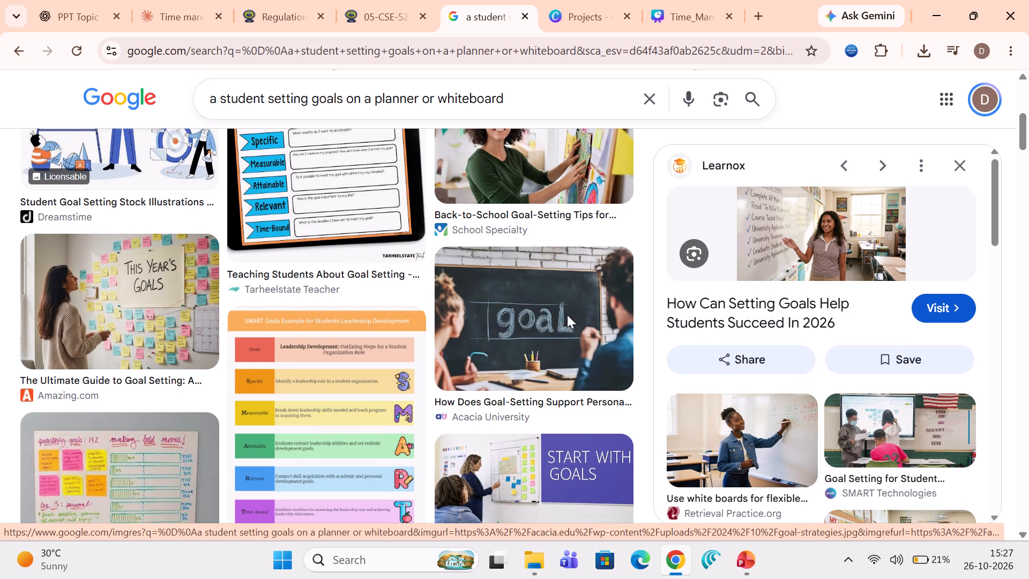
pyautogui.click(845, 249)
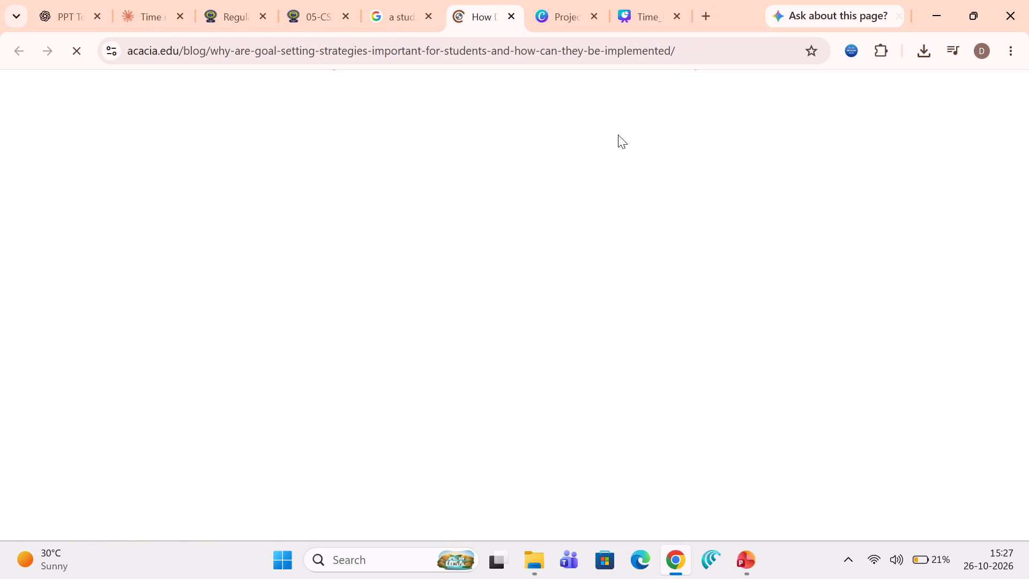
pyautogui.click(504, 18)
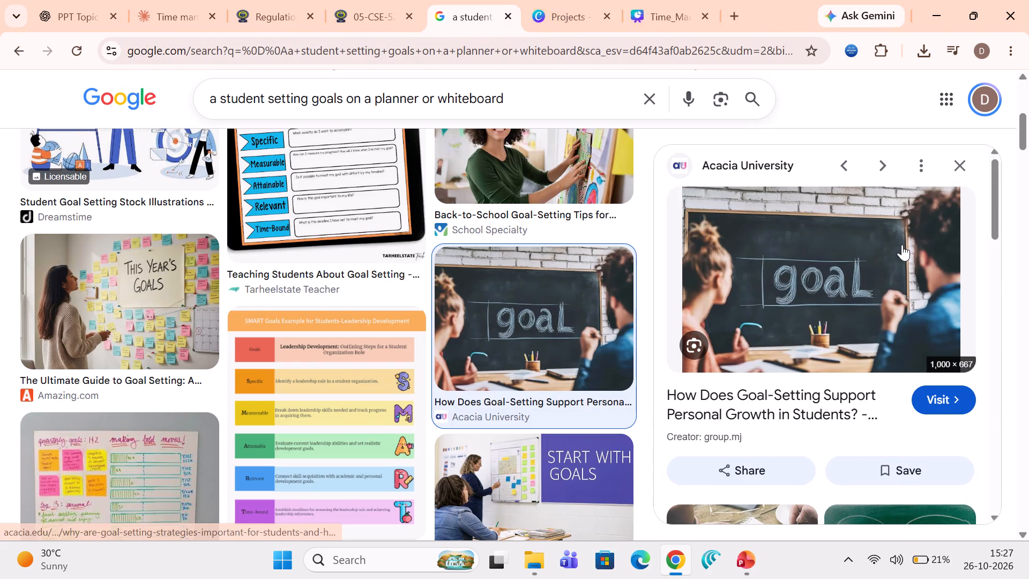
pyautogui.rightClick(902, 244)
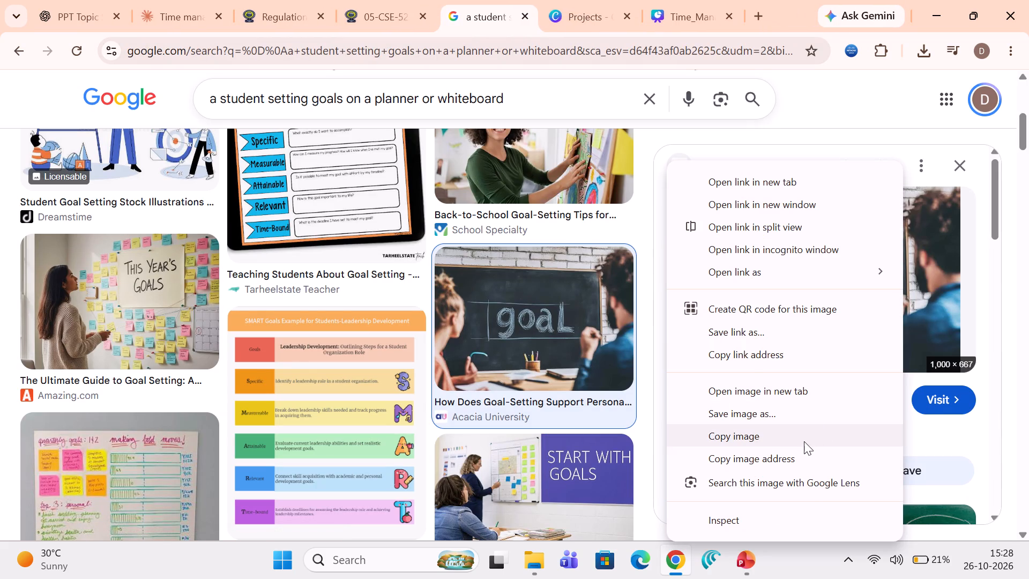
pyautogui.click(804, 441)
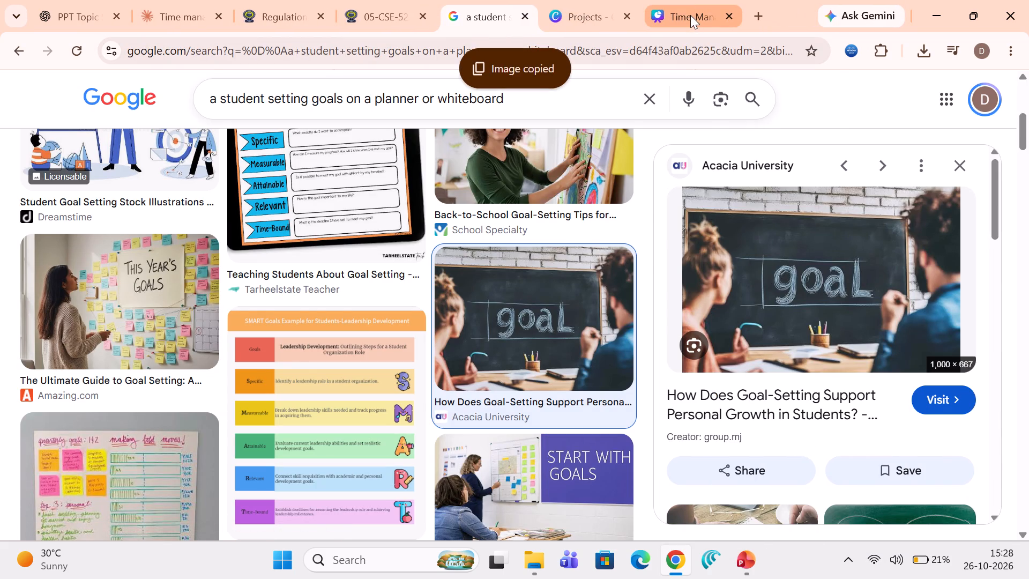
pyautogui.click(883, 229)
pyautogui.rightClick(883, 229)
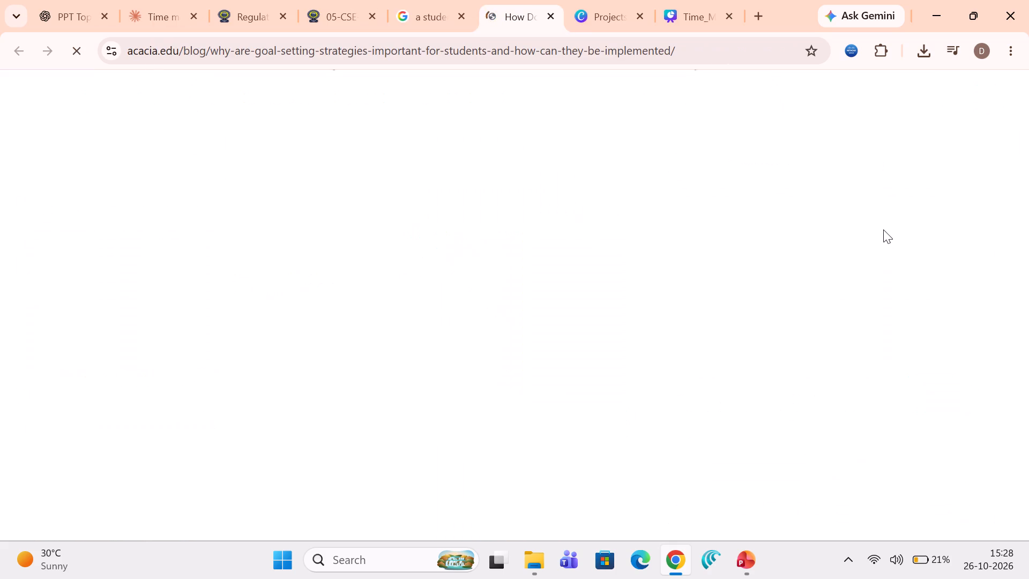
pyautogui.hscroll(-1, 883, 229)
# Close the opened Acacia article and delete the placeholder caption and camera icon, including its frame, from slide 6.
pyautogui.click(550, 14)
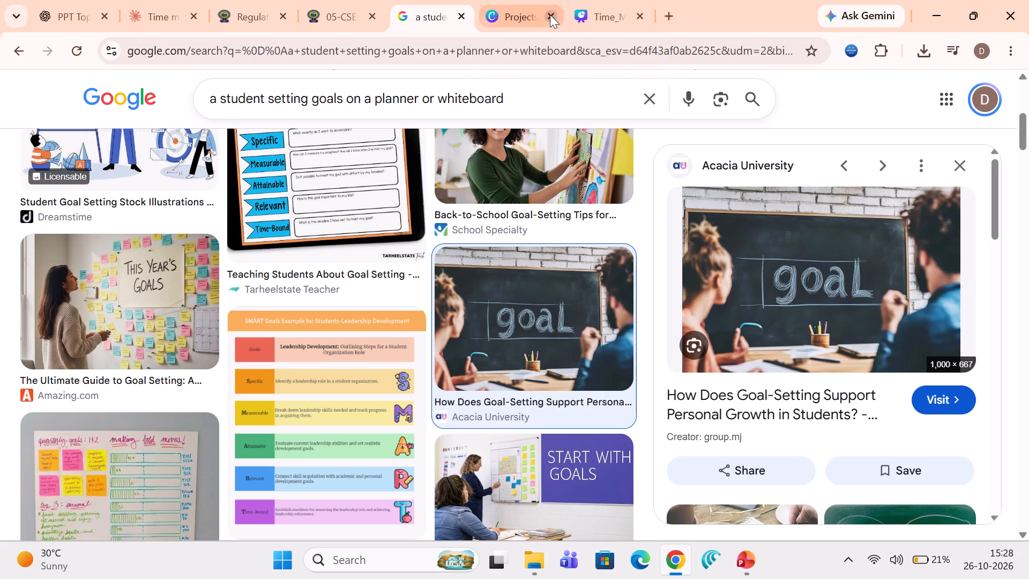
pyautogui.rightClick(849, 306)
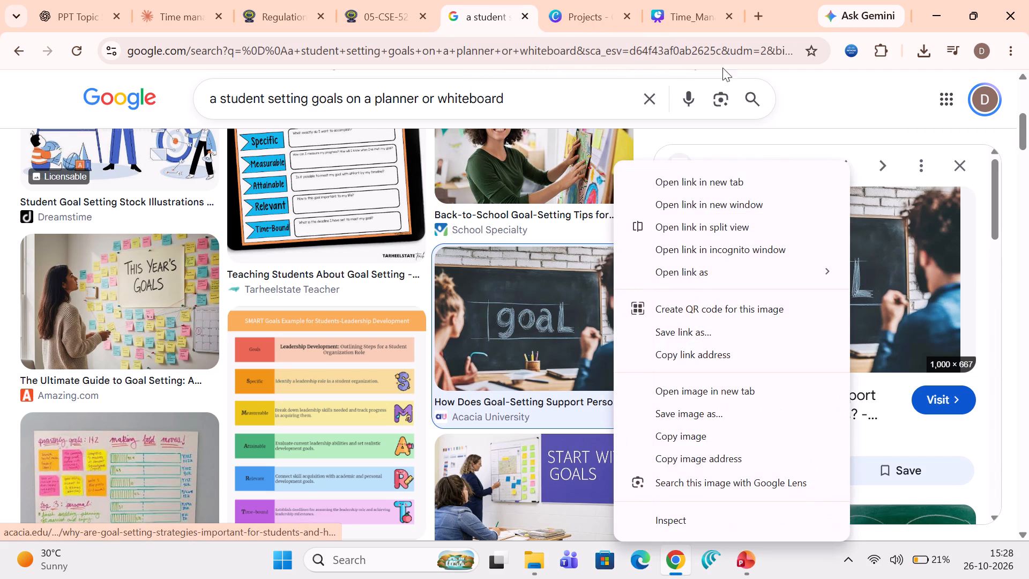
pyautogui.click(690, 20)
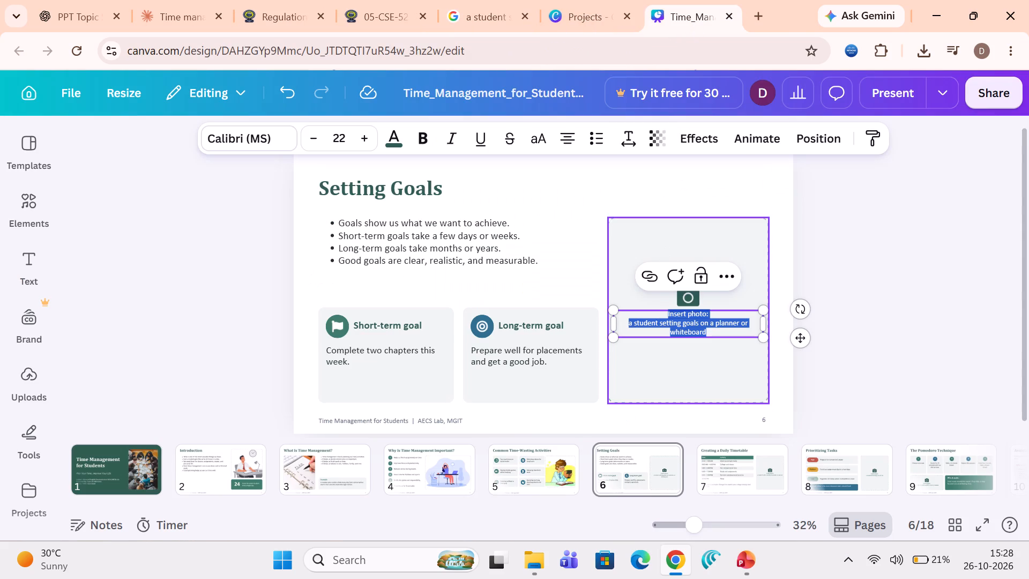
pyautogui.press('BackSpace')
pyautogui.click(690, 299)
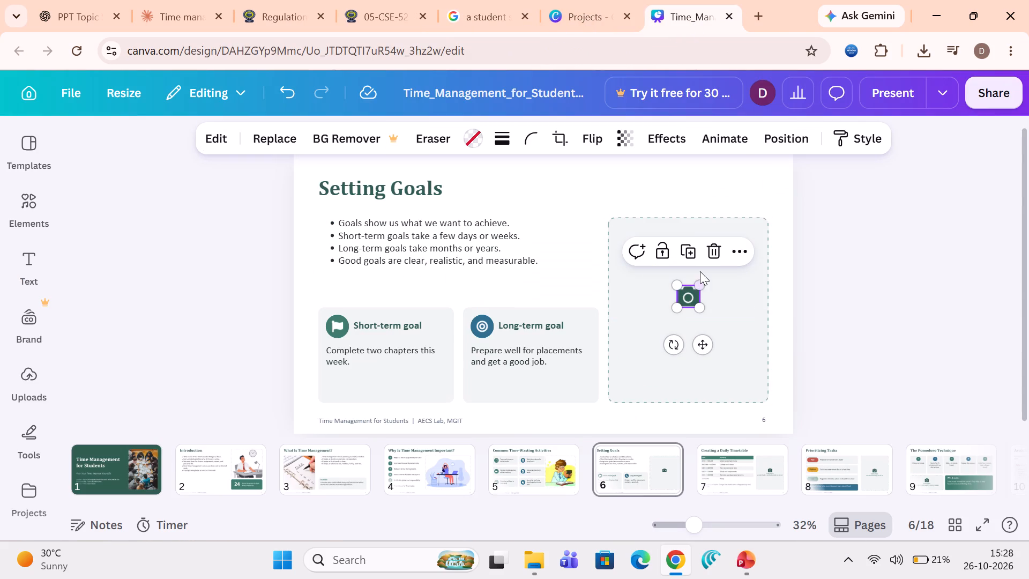
pyautogui.click(710, 237)
pyautogui.click(713, 241)
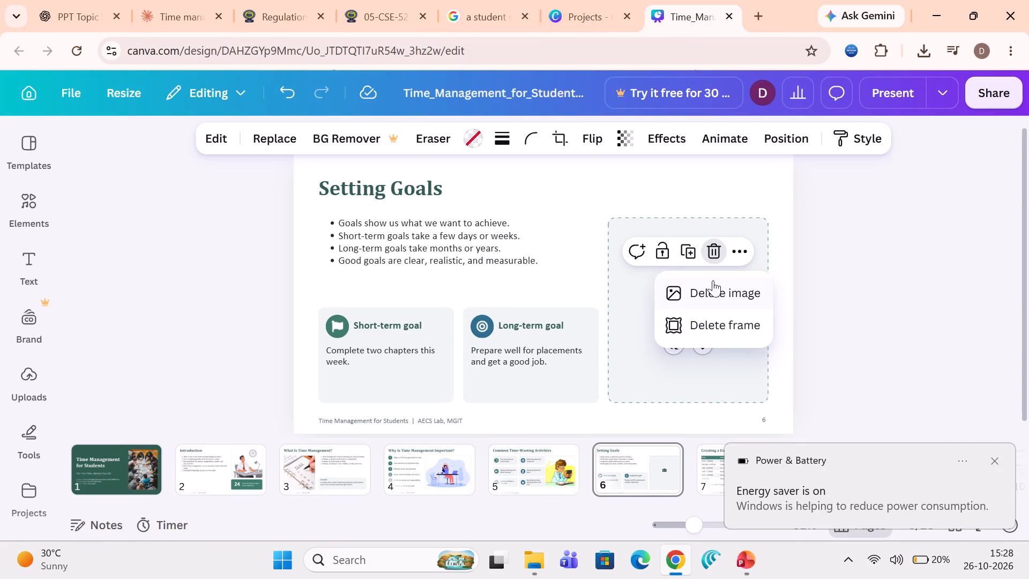
pyautogui.click(713, 288)
pyautogui.click(718, 252)
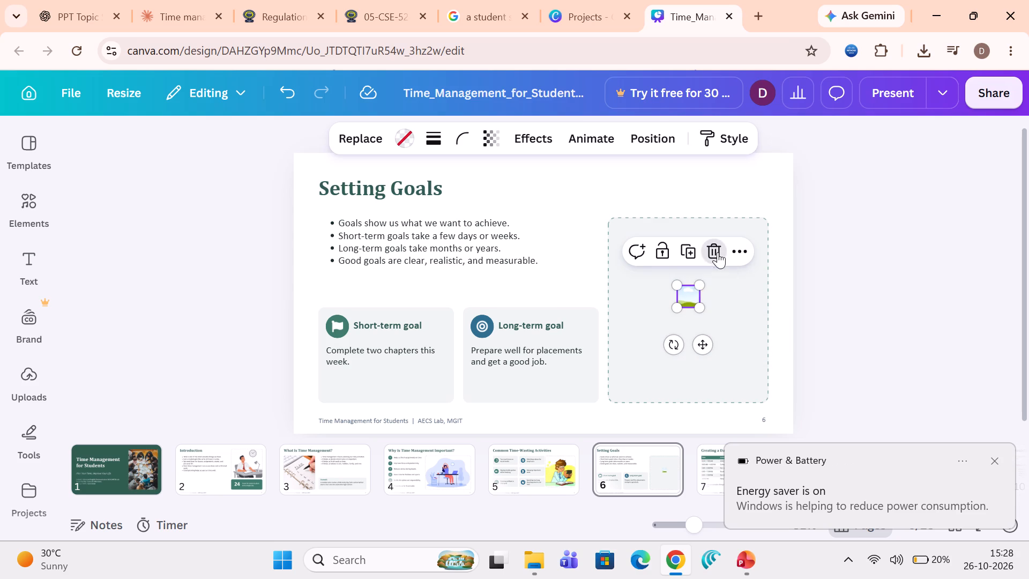
# Paste the "goal" chalkboard picture on slide 6 and fit it into the dashed photo frame beside the goal cards.
pyautogui.hotkey('ctrl', 'v')
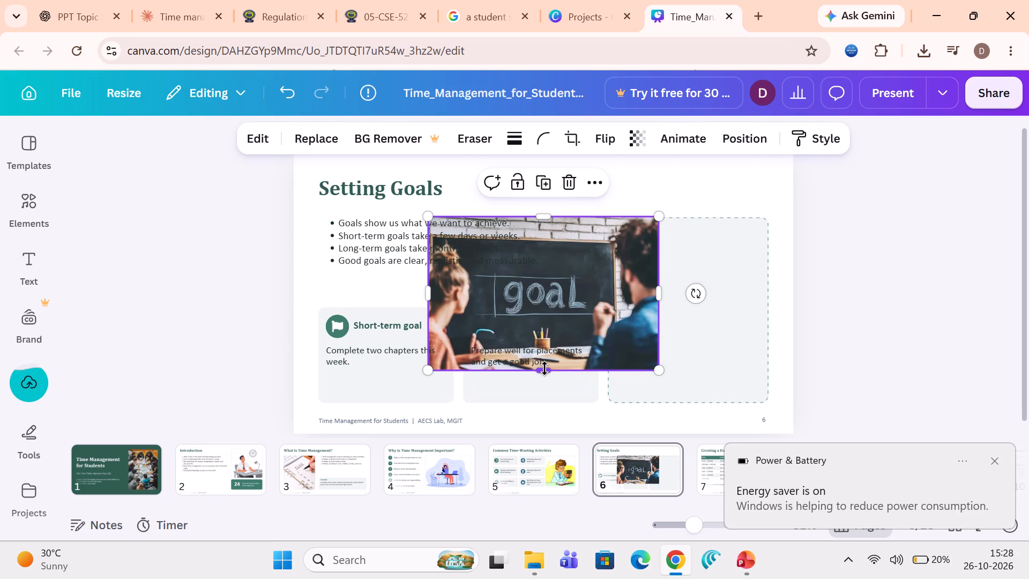
pyautogui.click(545, 368)
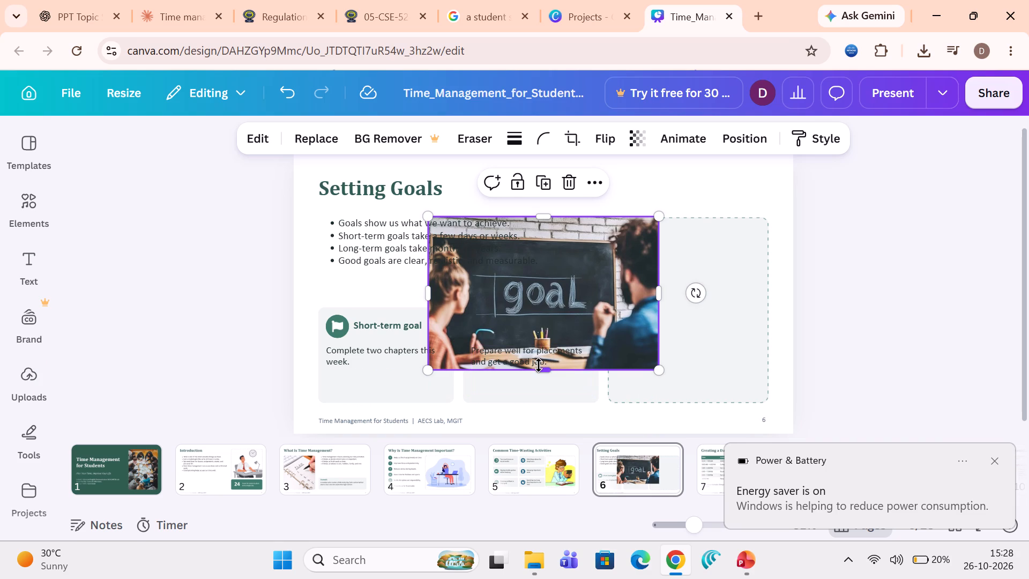
pyautogui.click(541, 366)
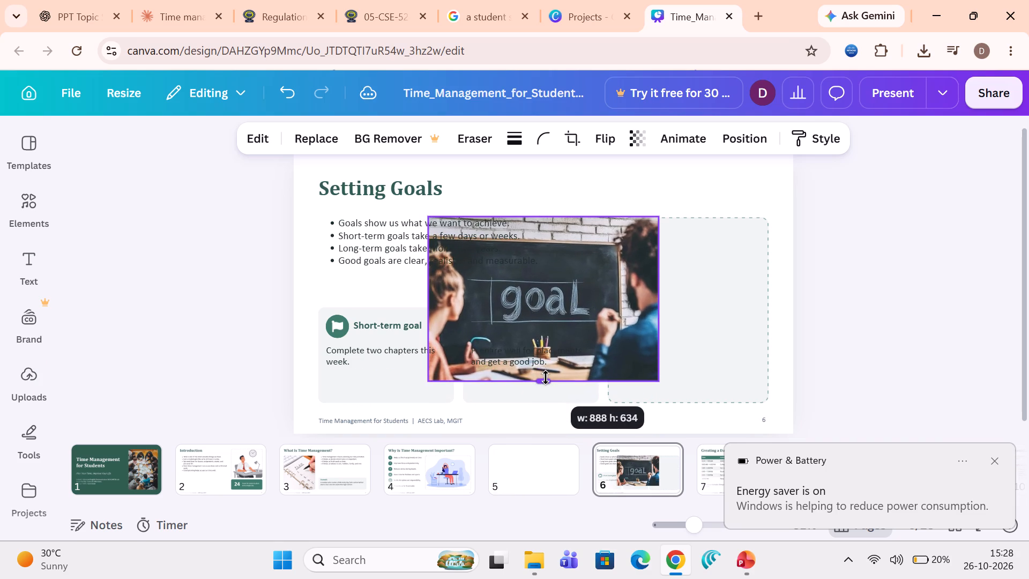
pyautogui.moveTo(540, 320); pyautogui.dragTo(654, 328)
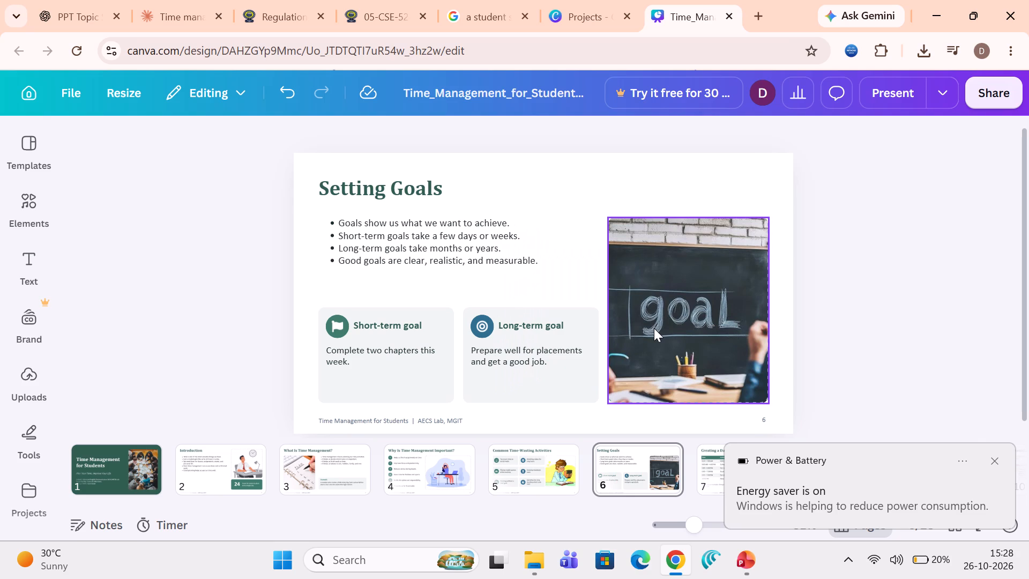
pyautogui.rightClick(657, 316)
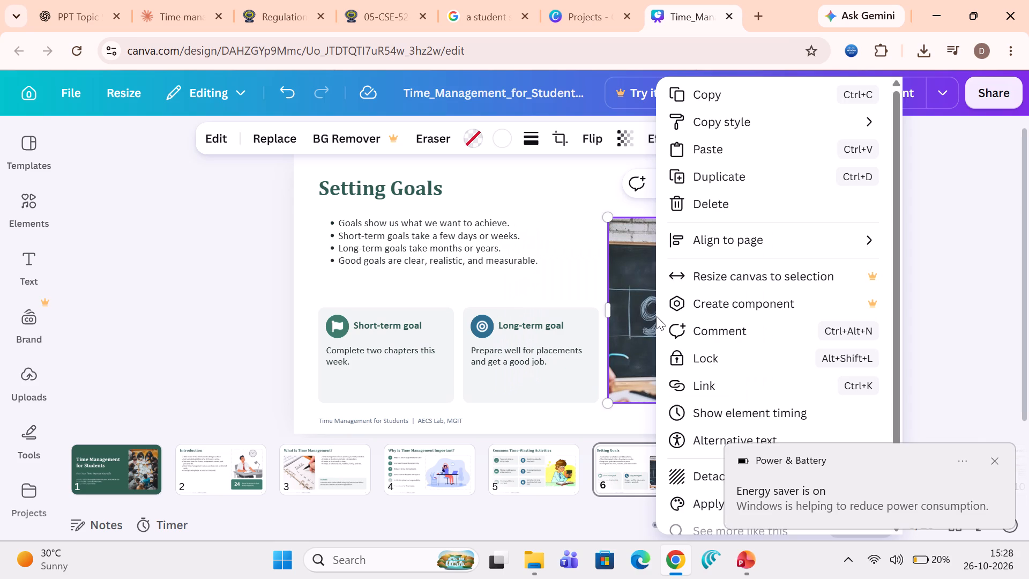
pyautogui.click(657, 316)
pyautogui.click(646, 314)
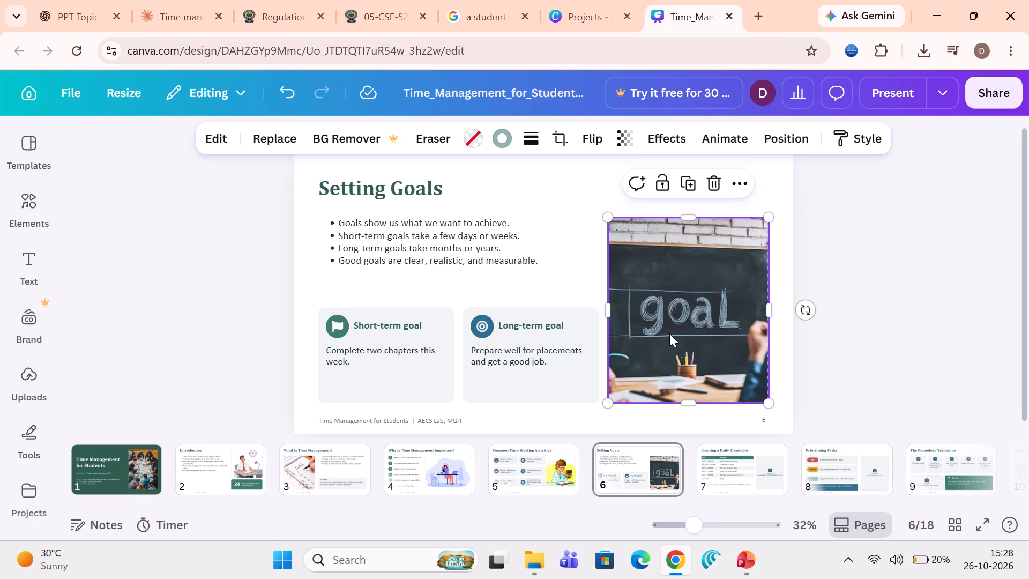
# Copy slide 7's photo placeholder caption and search Google Images for "a student with a weekly timetable or planner".
pyautogui.click(742, 467)
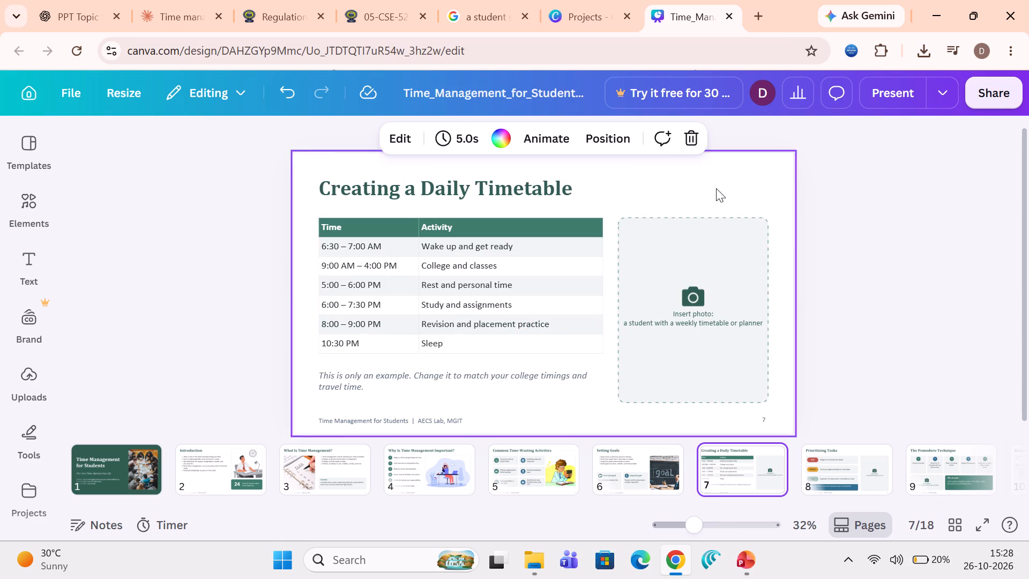
pyautogui.click(702, 323)
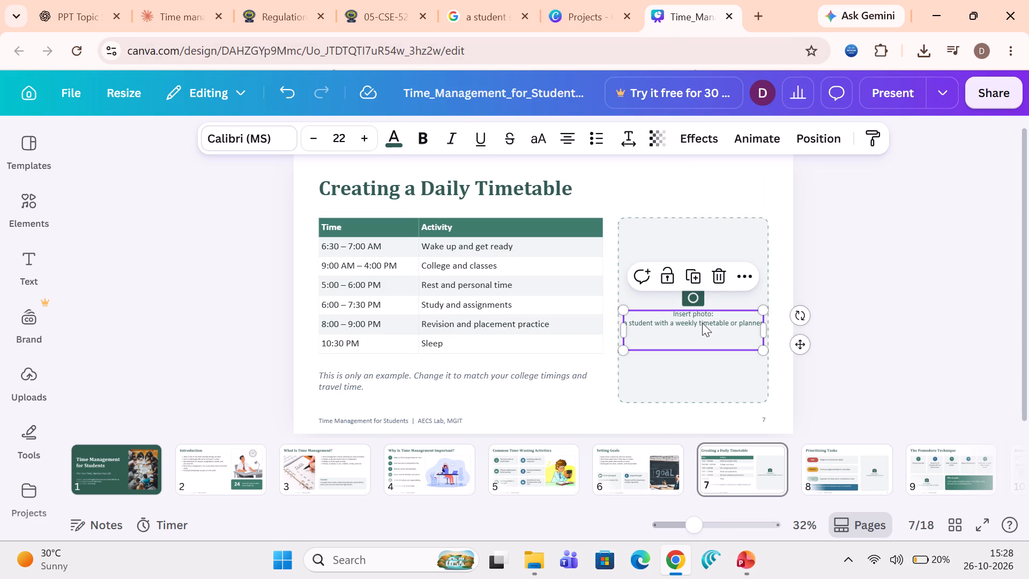
pyautogui.doubleClick(702, 323)
pyautogui.hotkey('ctrl', 'c')
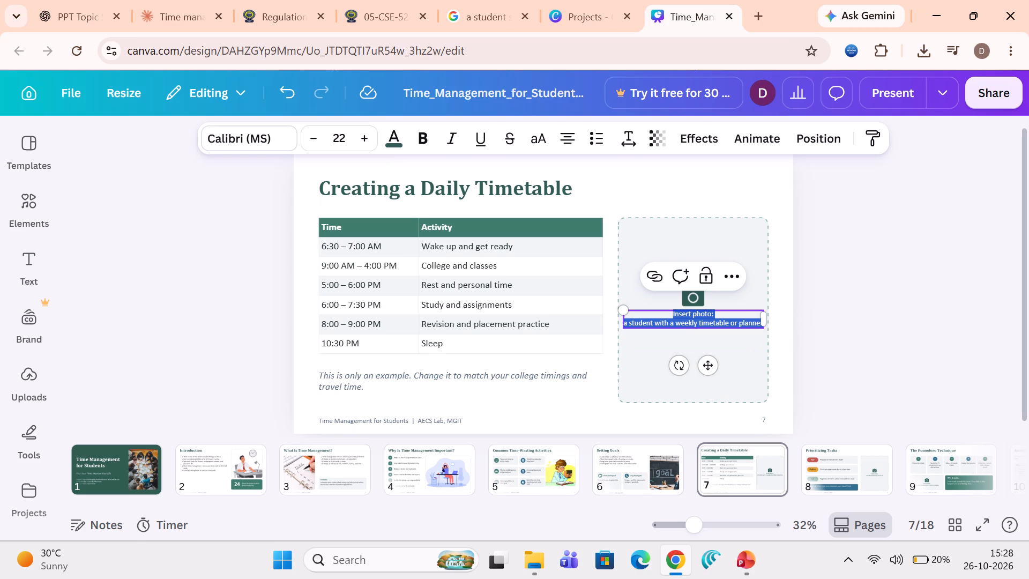
pyautogui.click(489, 9)
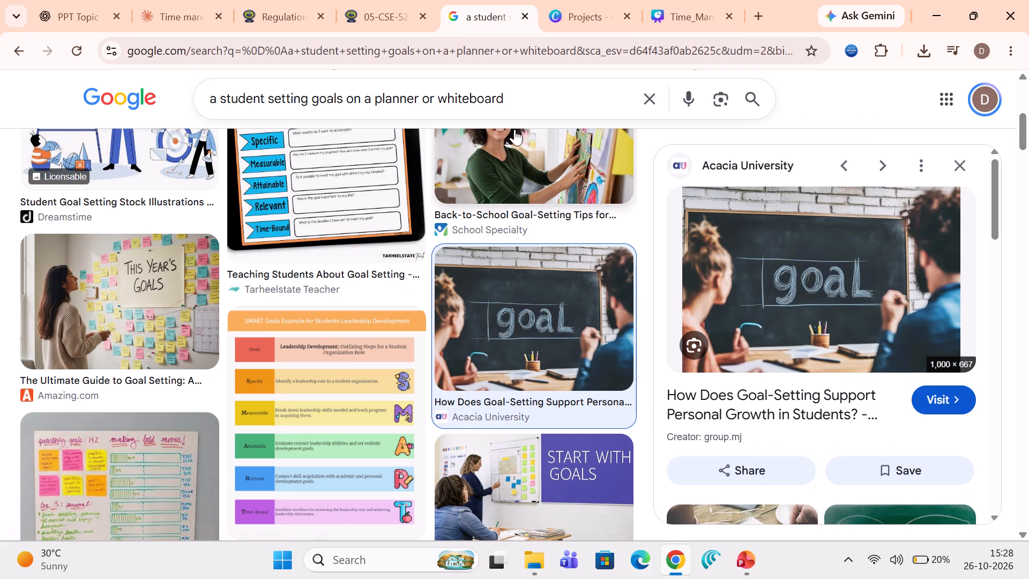
pyautogui.click(646, 105)
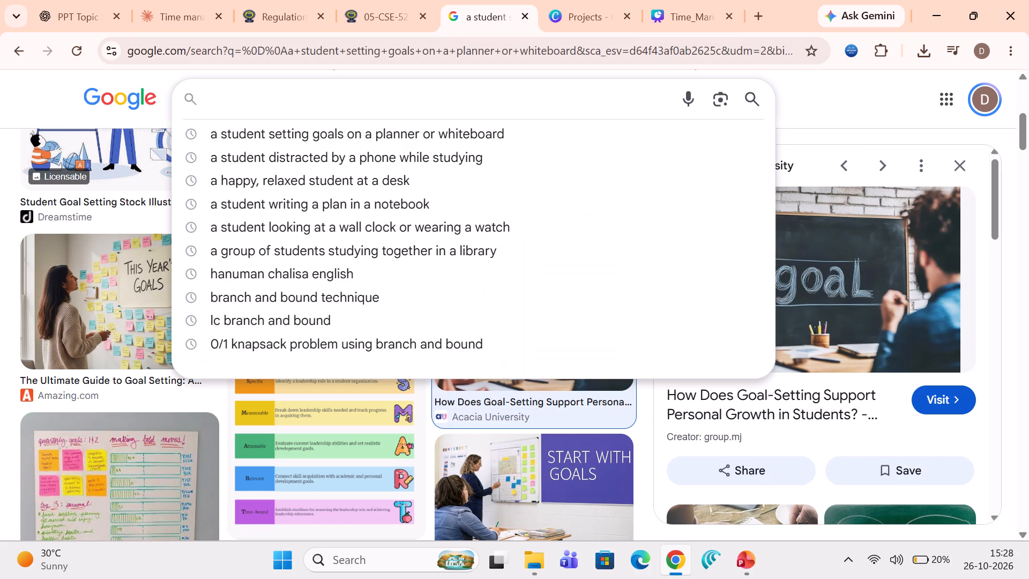
pyautogui.hotkey('ctrl', 'v')
pyautogui.moveTo(569, 94); pyautogui.dragTo(202, 73)
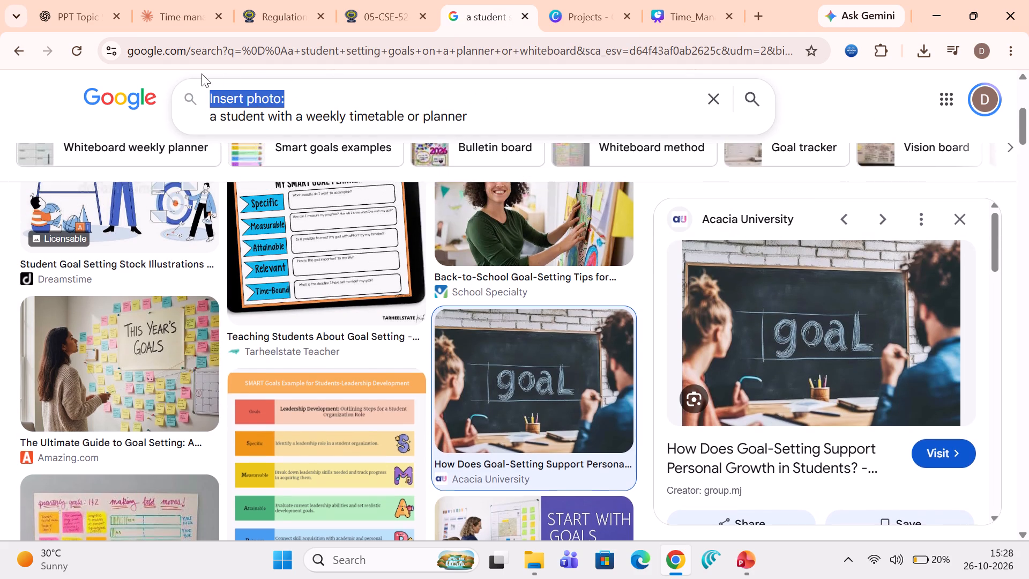
pyautogui.moveTo(202, 73); pyautogui.dragTo(187, 79)
pyautogui.press('BackSpace')
pyautogui.press('Return')
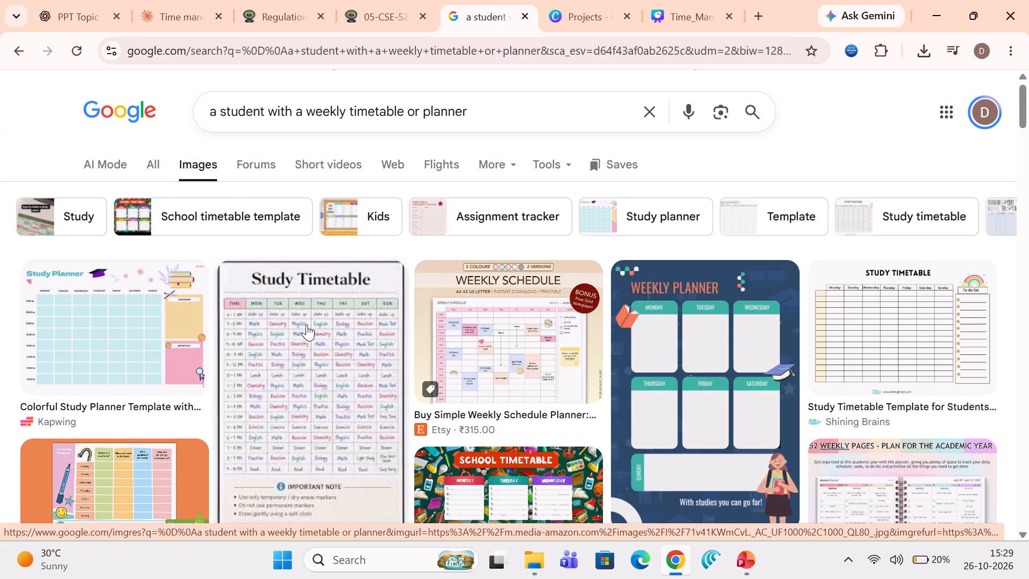
# Browse the image results for a student timetable or weekly planner picture that suits slide 7.
pyautogui.scroll(-1, 307, 324)
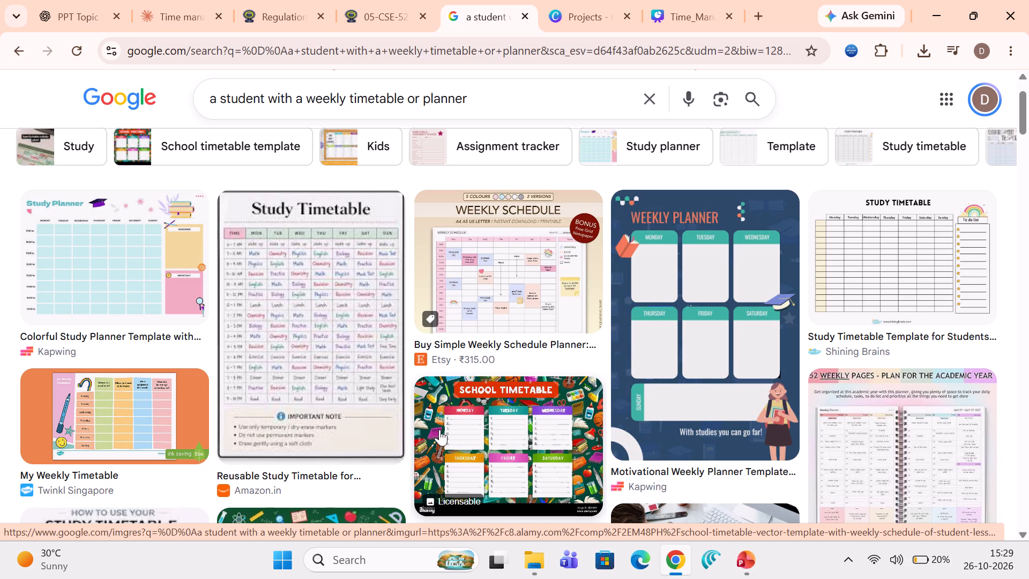
pyautogui.scroll(-2, 490, 404)
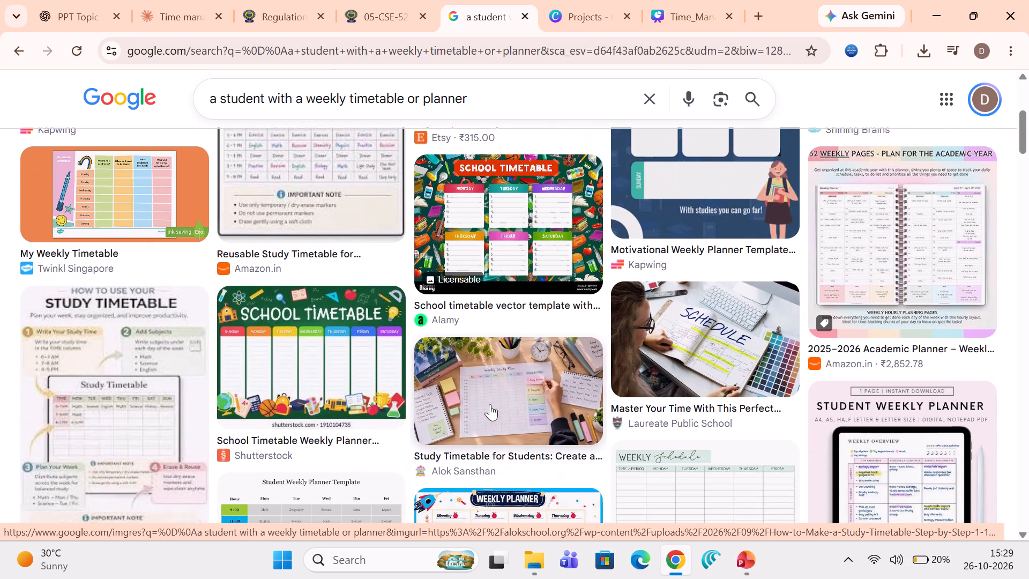
pyautogui.scroll(-1, 490, 404)
pyautogui.scroll(2, 490, 404)
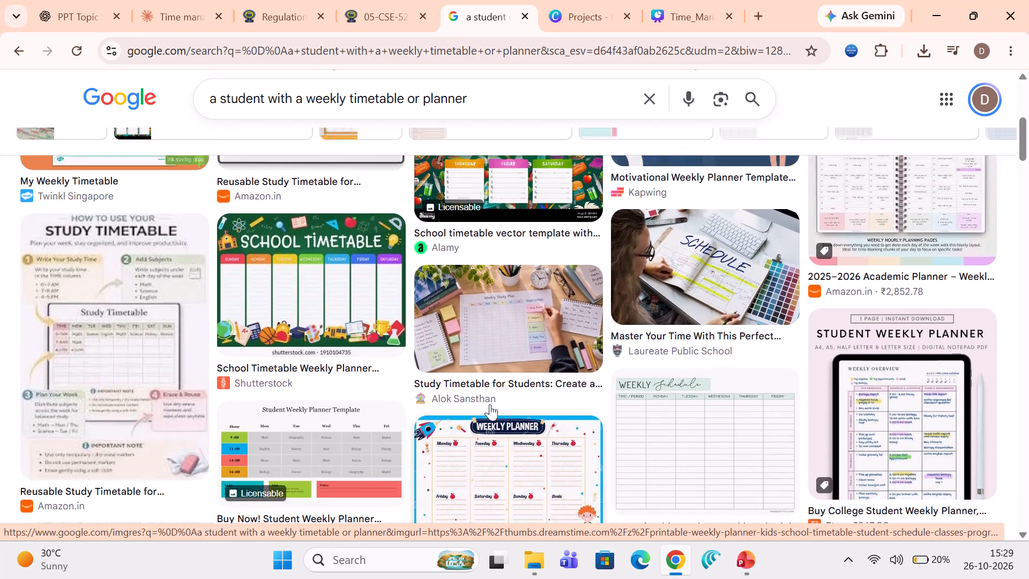
pyautogui.scroll(1, 490, 404)
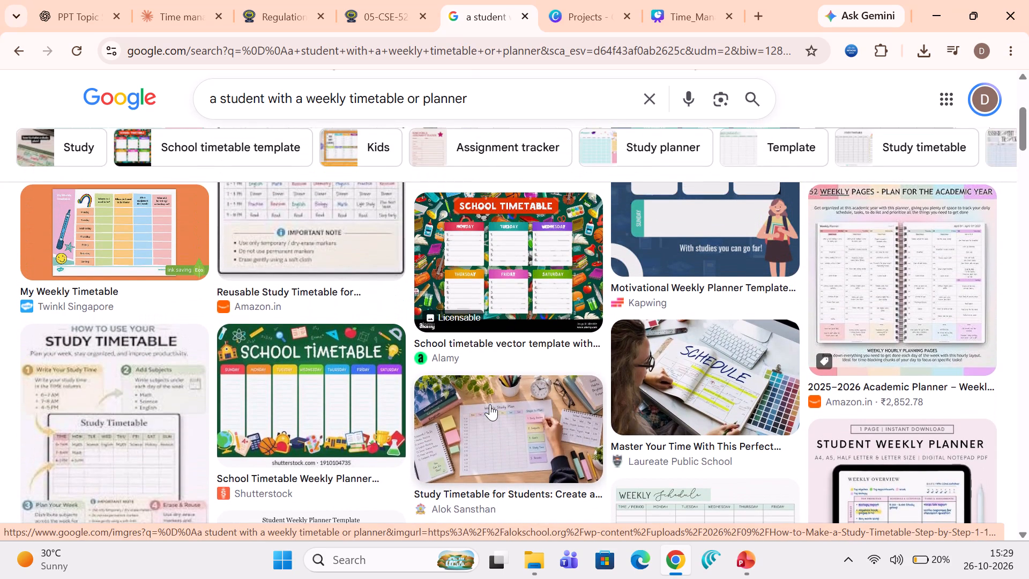
pyautogui.scroll(-3, 490, 404)
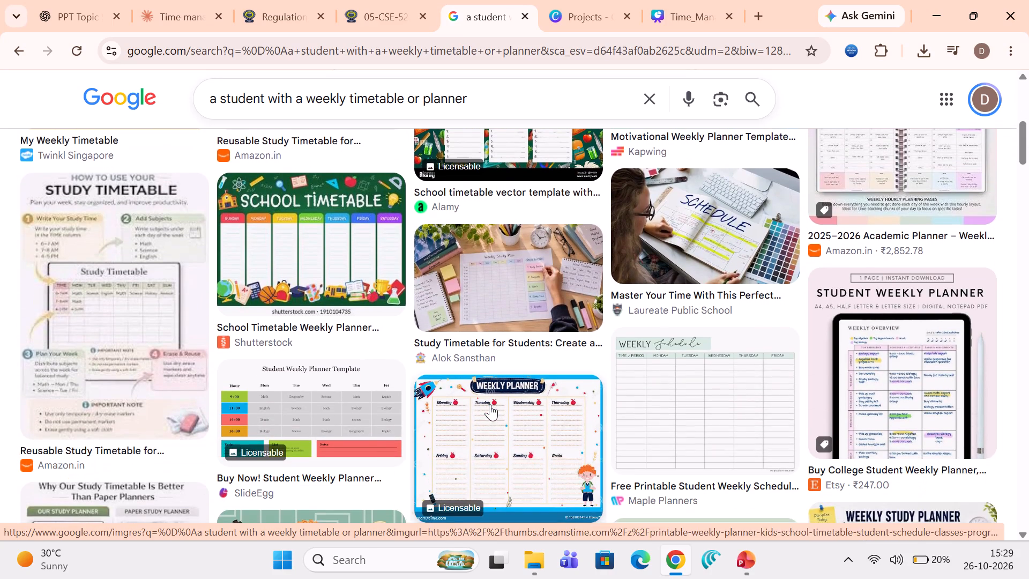
pyautogui.scroll(-4, 490, 404)
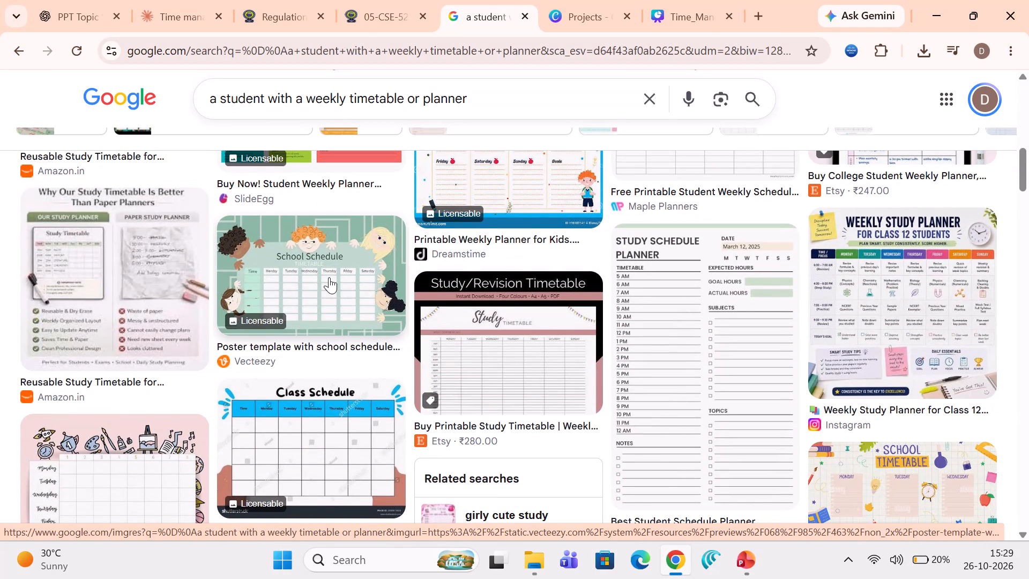
# Preview Vecteezy's green "School Schedule" timetable poster with cartoon children and copy the image.
pyautogui.click(329, 277)
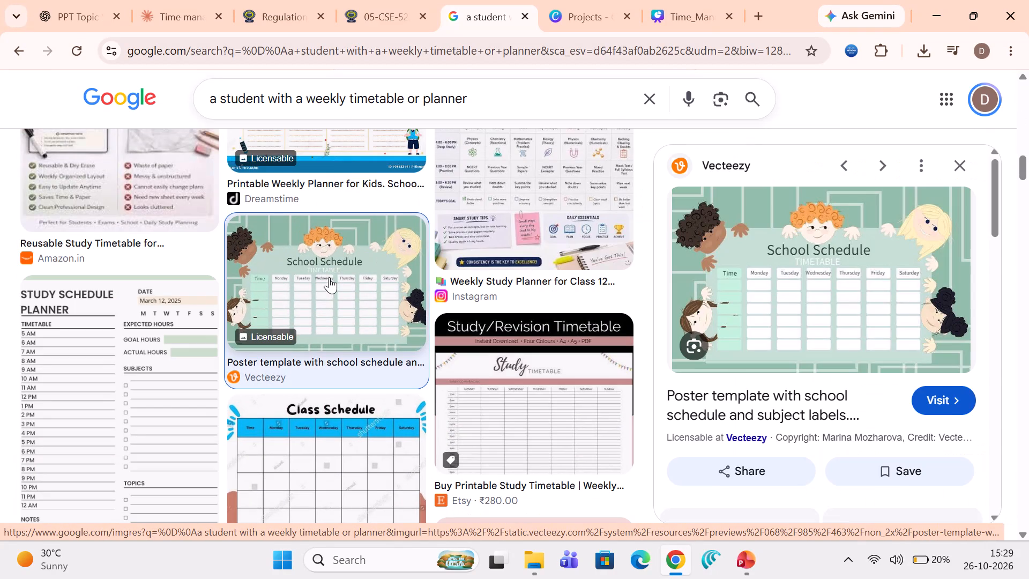
pyautogui.rightClick(837, 270)
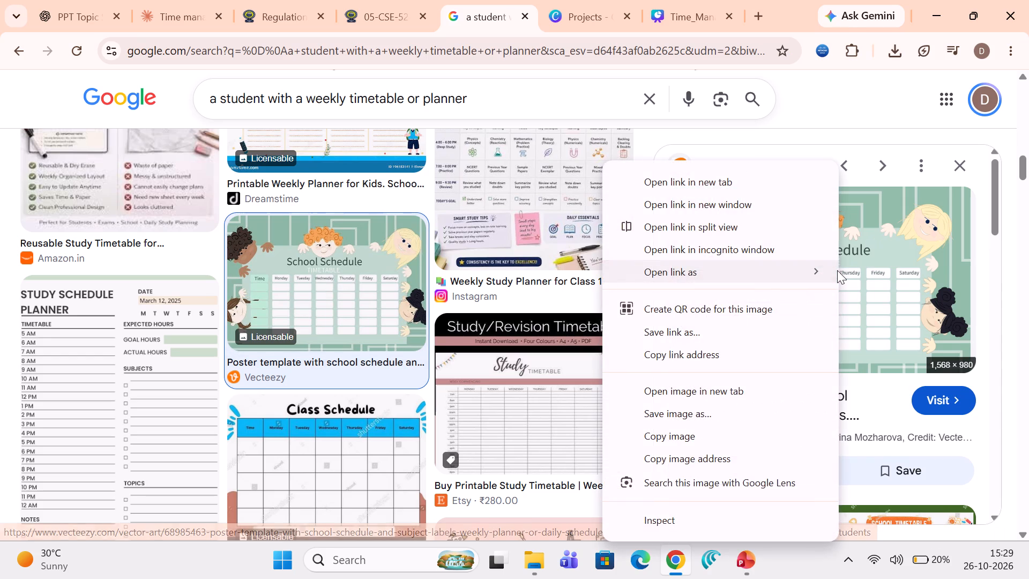
pyautogui.click(730, 436)
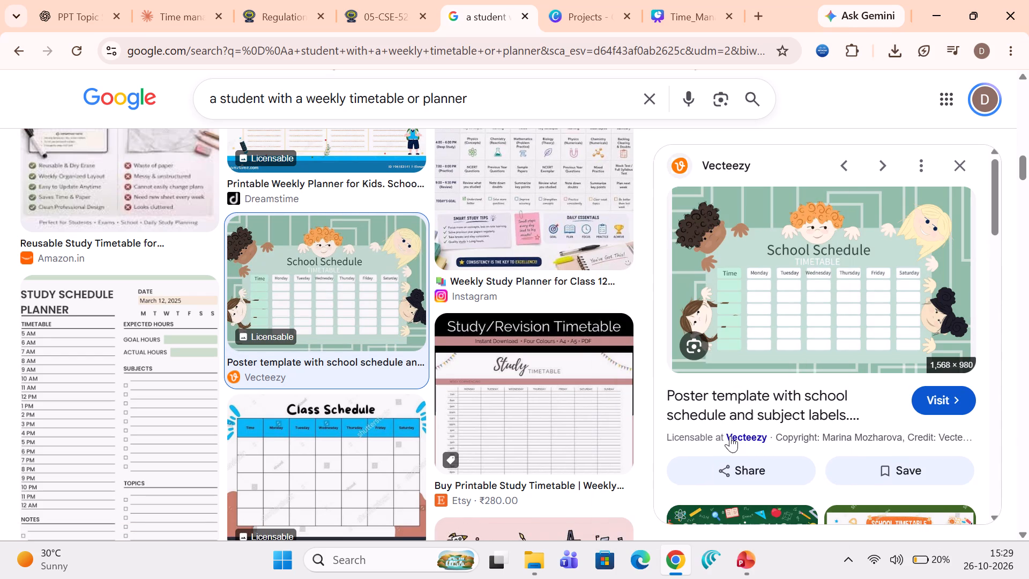
pyautogui.scroll(-2, 741, 399)
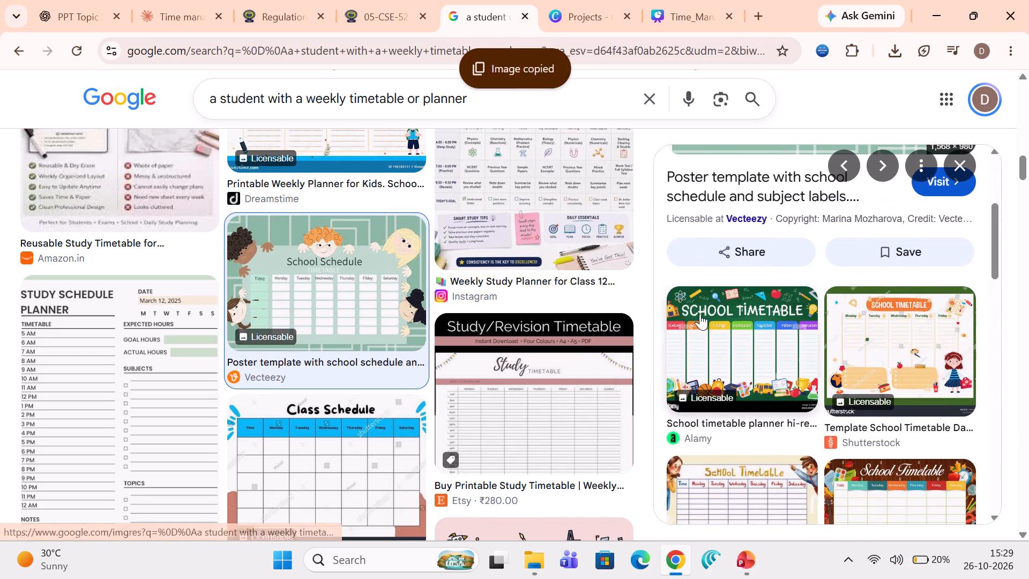
# Delete the placeholder caption and the camera icon, including its frame, from slide 7's photo area.
pyautogui.click(675, 22)
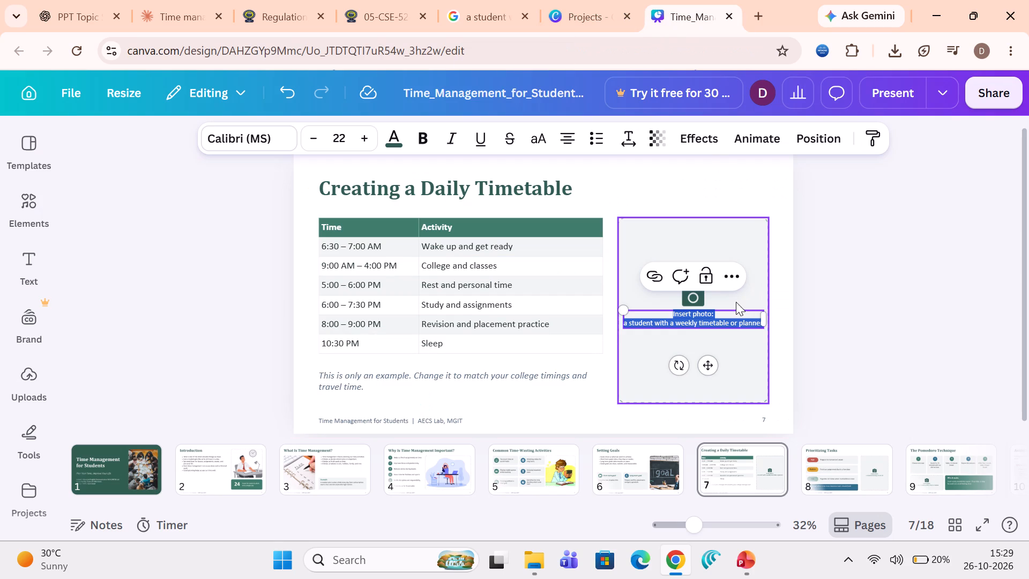
pyautogui.press('BackSpace')
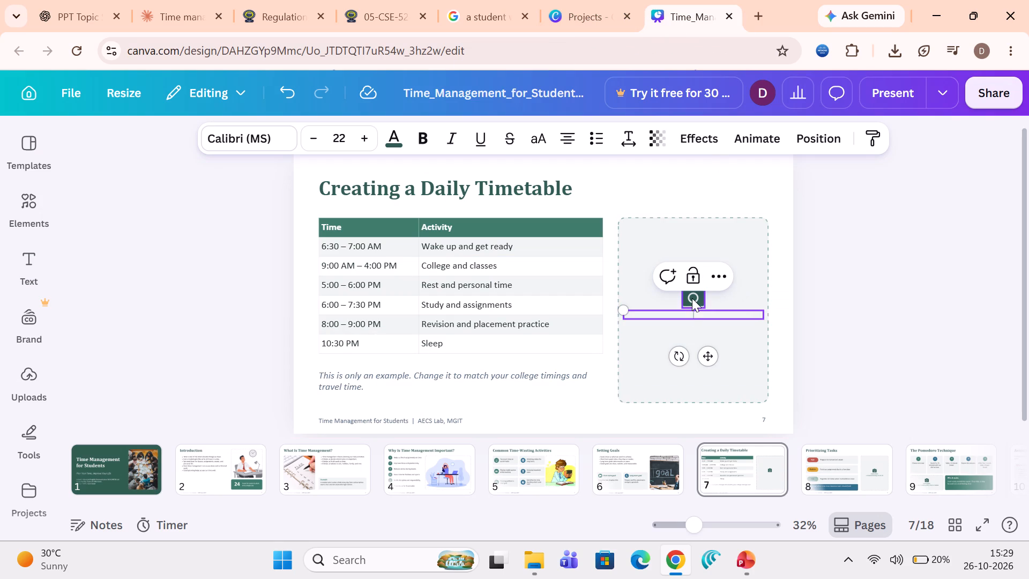
pyautogui.click(692, 298)
pyautogui.click(718, 250)
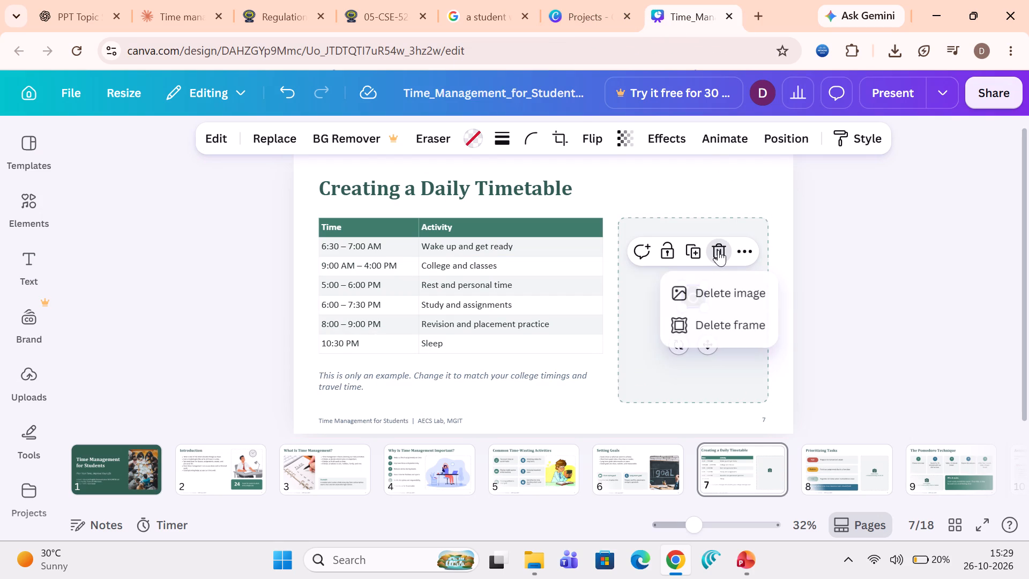
pyautogui.click(724, 285)
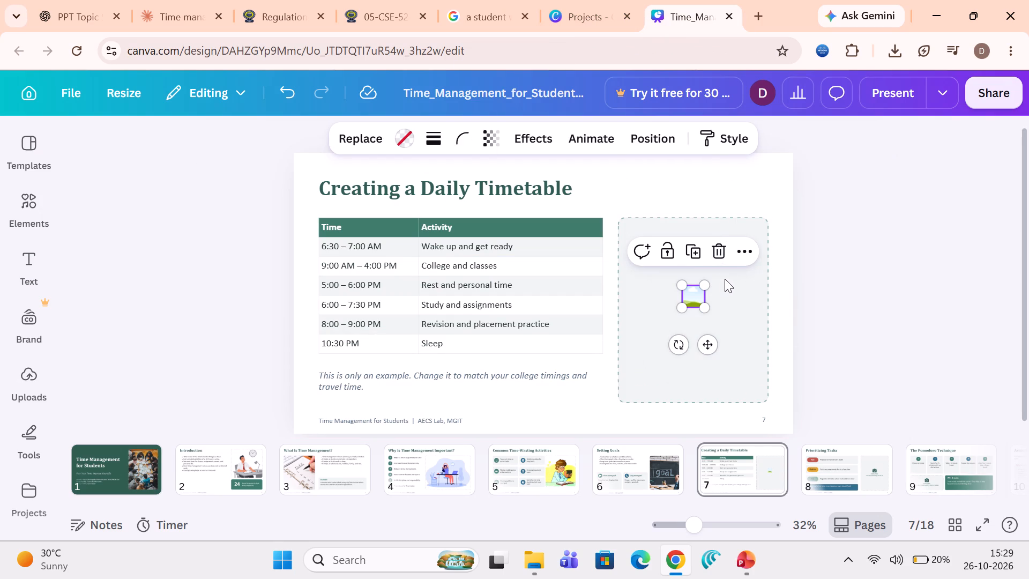
pyautogui.click(718, 249)
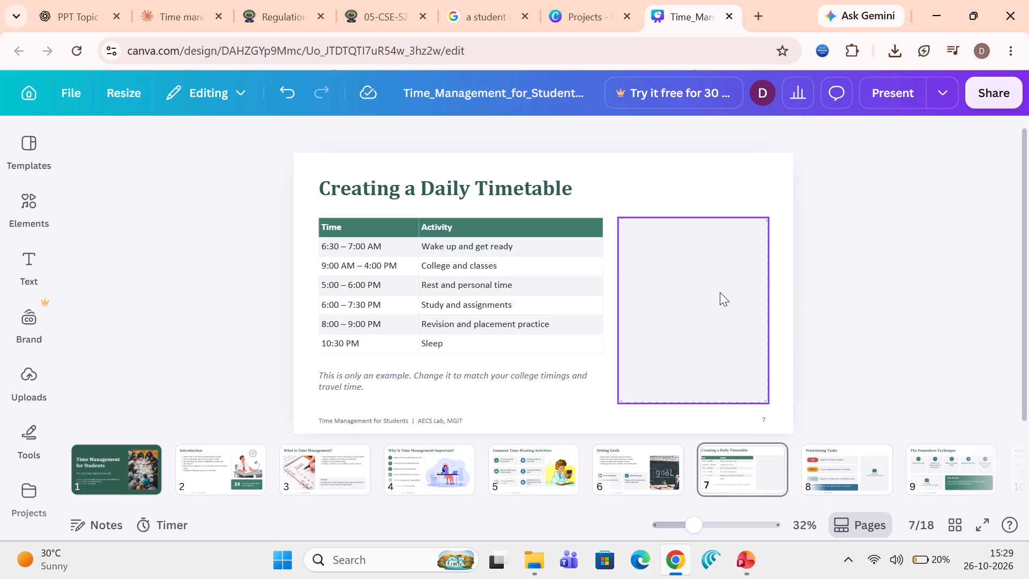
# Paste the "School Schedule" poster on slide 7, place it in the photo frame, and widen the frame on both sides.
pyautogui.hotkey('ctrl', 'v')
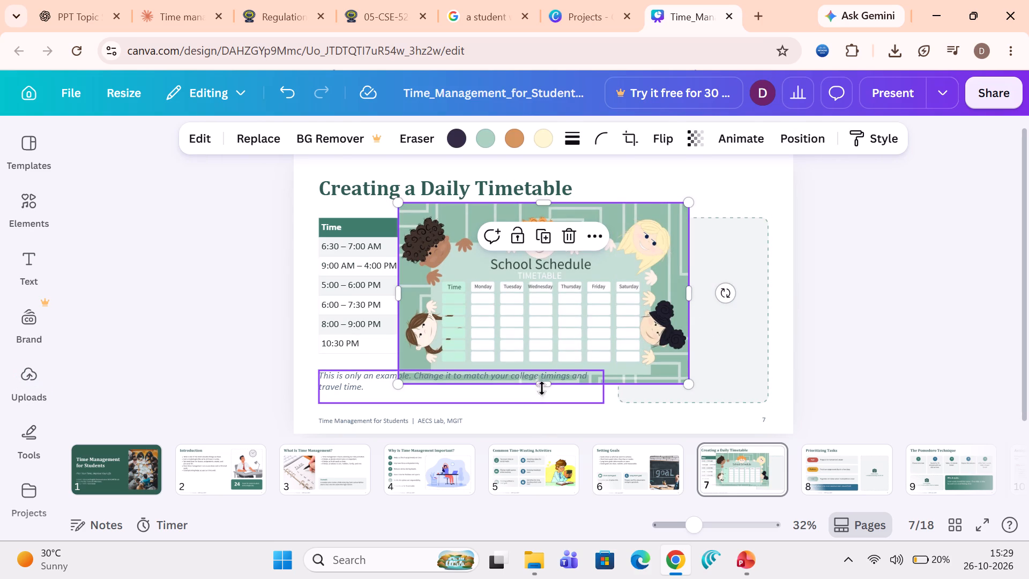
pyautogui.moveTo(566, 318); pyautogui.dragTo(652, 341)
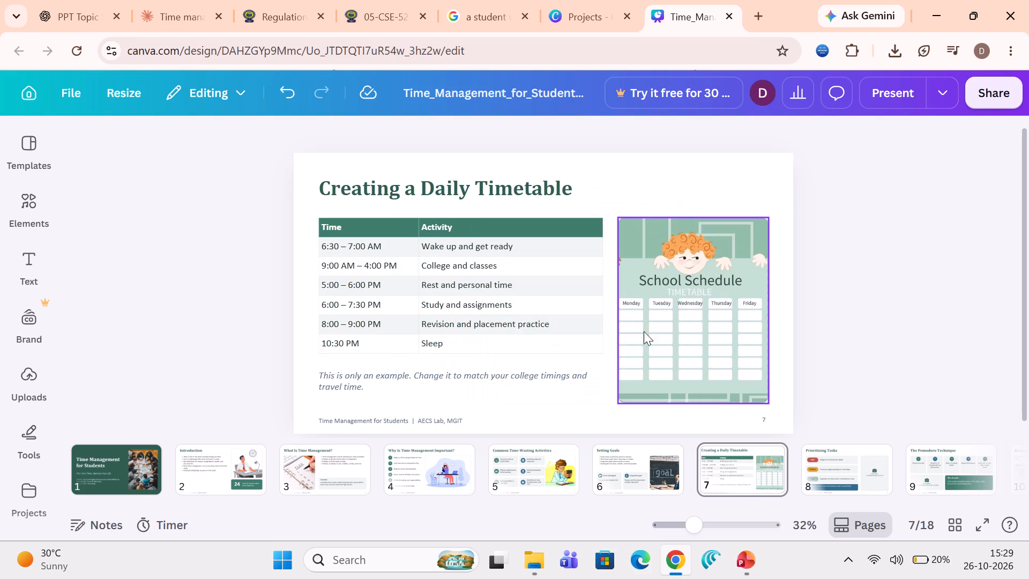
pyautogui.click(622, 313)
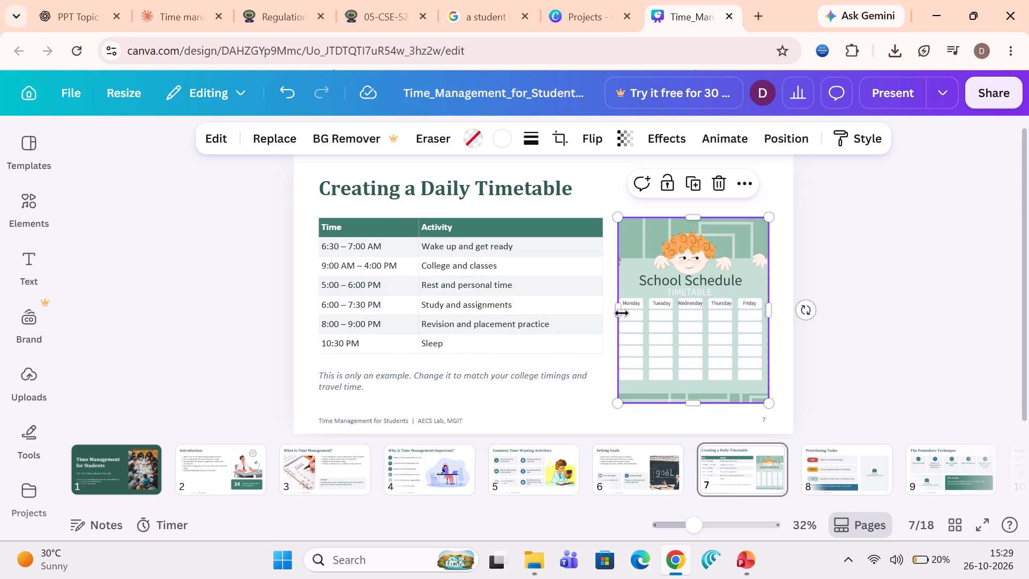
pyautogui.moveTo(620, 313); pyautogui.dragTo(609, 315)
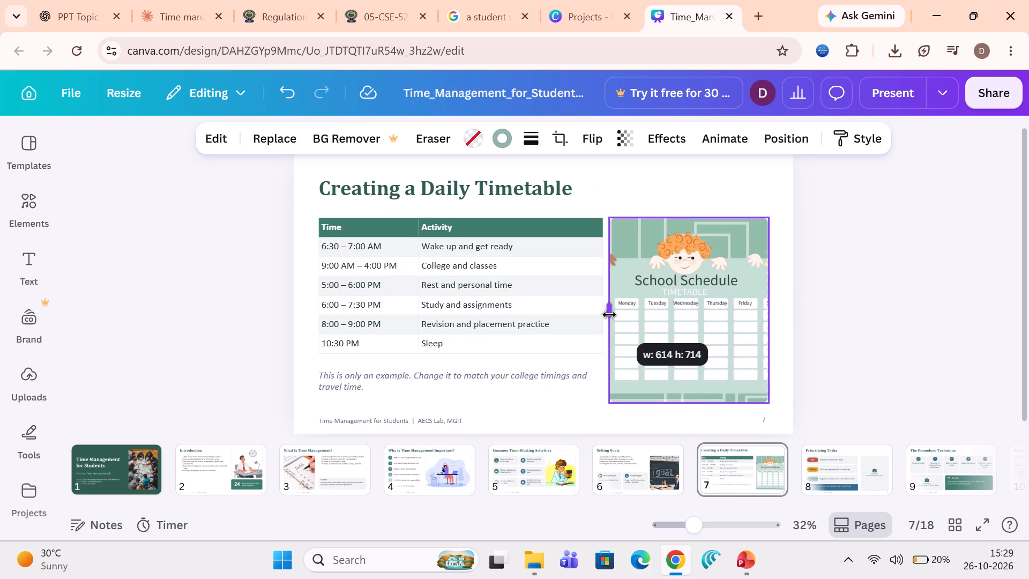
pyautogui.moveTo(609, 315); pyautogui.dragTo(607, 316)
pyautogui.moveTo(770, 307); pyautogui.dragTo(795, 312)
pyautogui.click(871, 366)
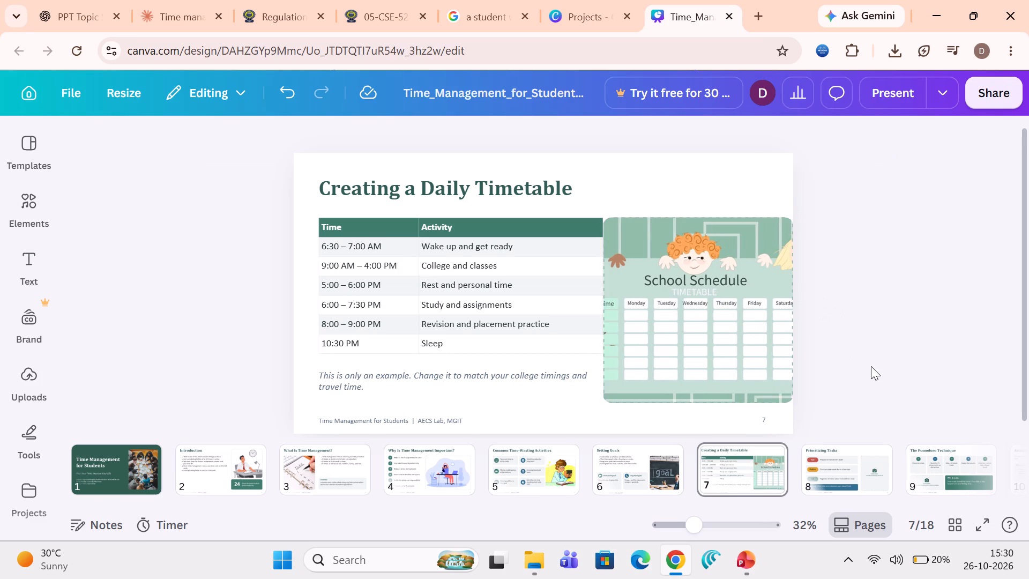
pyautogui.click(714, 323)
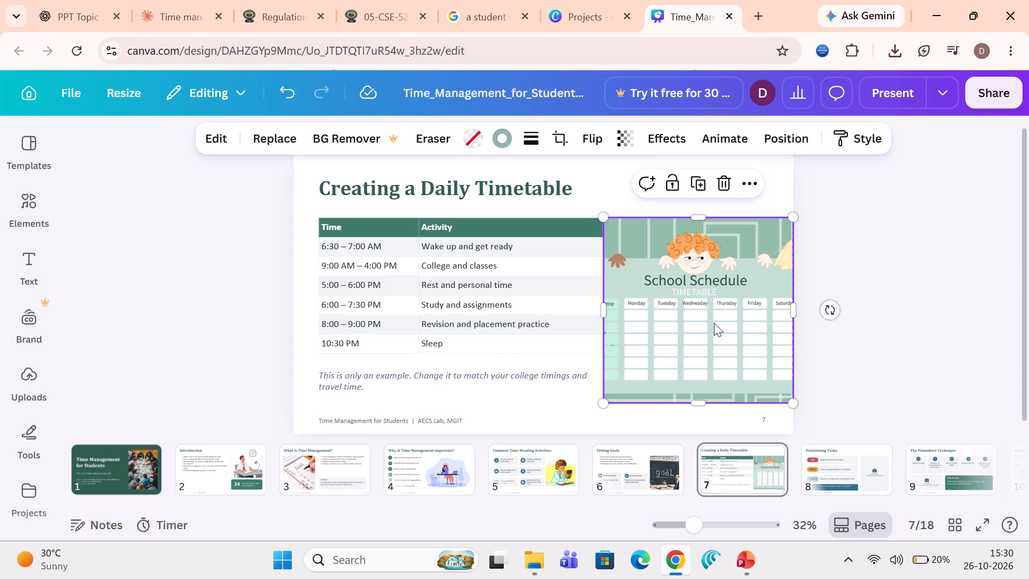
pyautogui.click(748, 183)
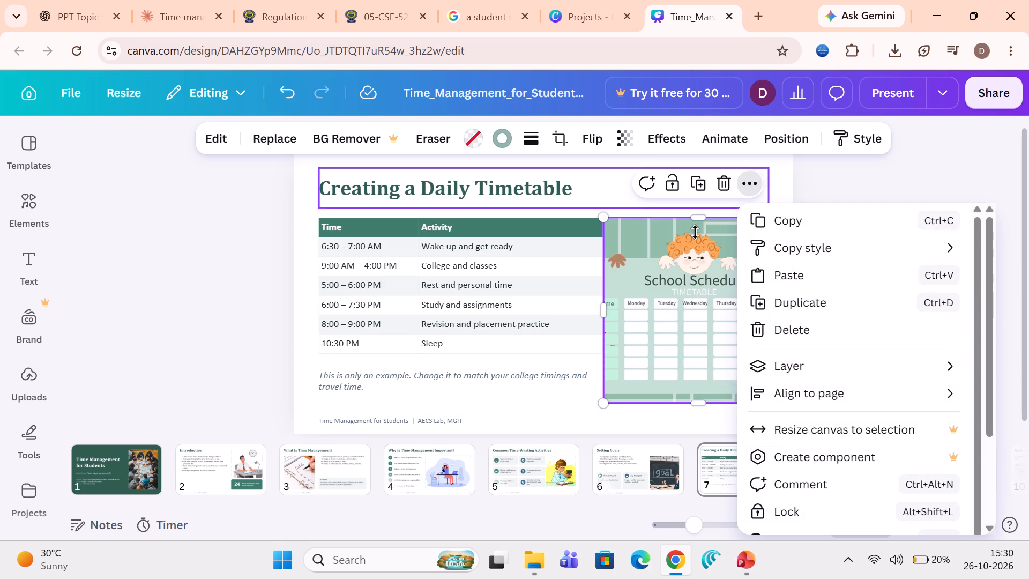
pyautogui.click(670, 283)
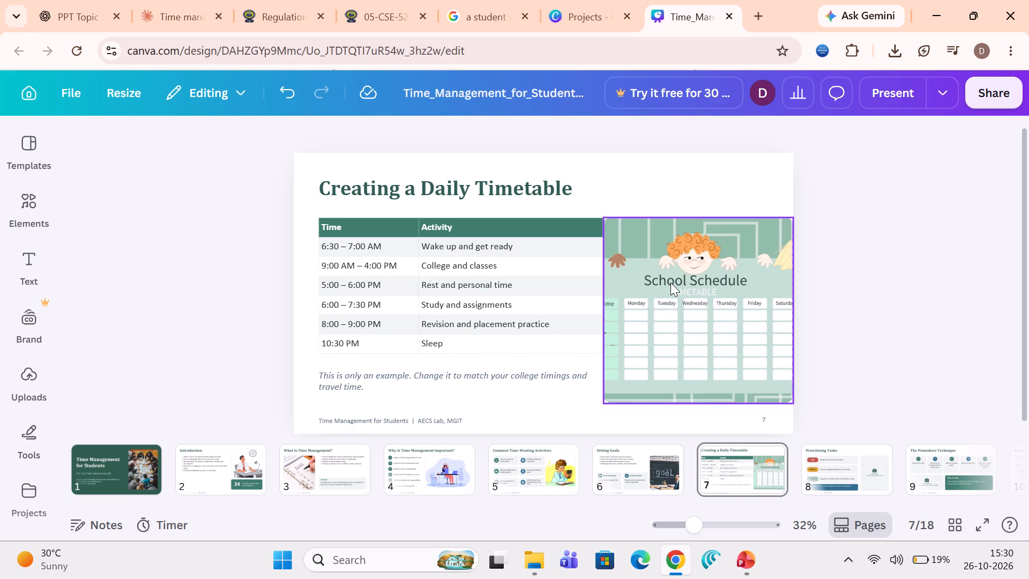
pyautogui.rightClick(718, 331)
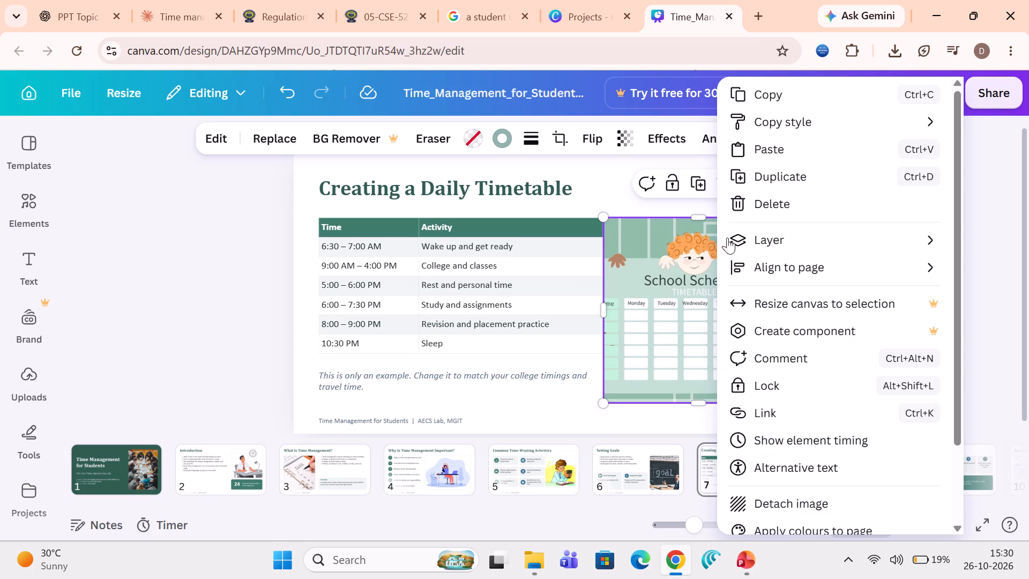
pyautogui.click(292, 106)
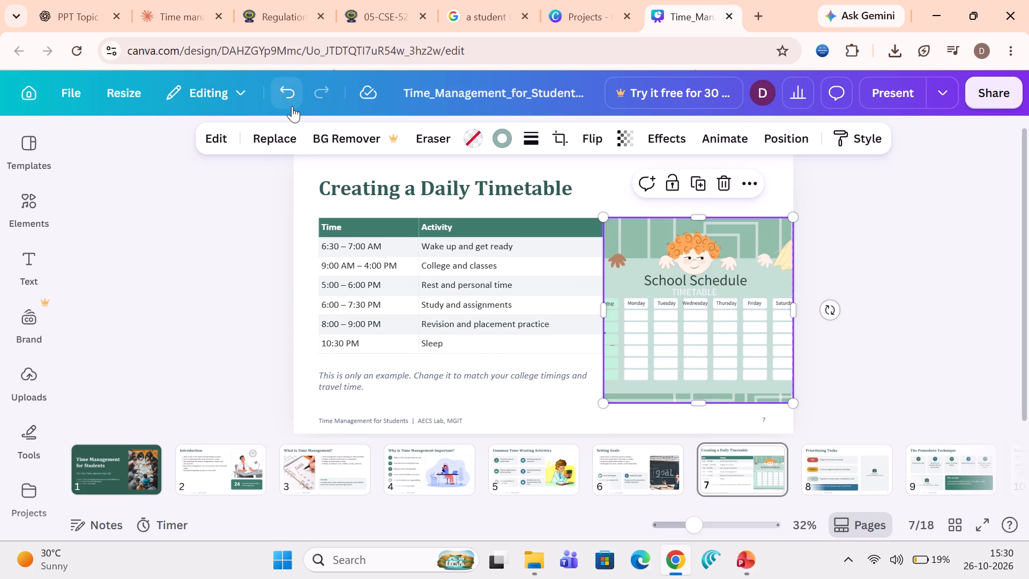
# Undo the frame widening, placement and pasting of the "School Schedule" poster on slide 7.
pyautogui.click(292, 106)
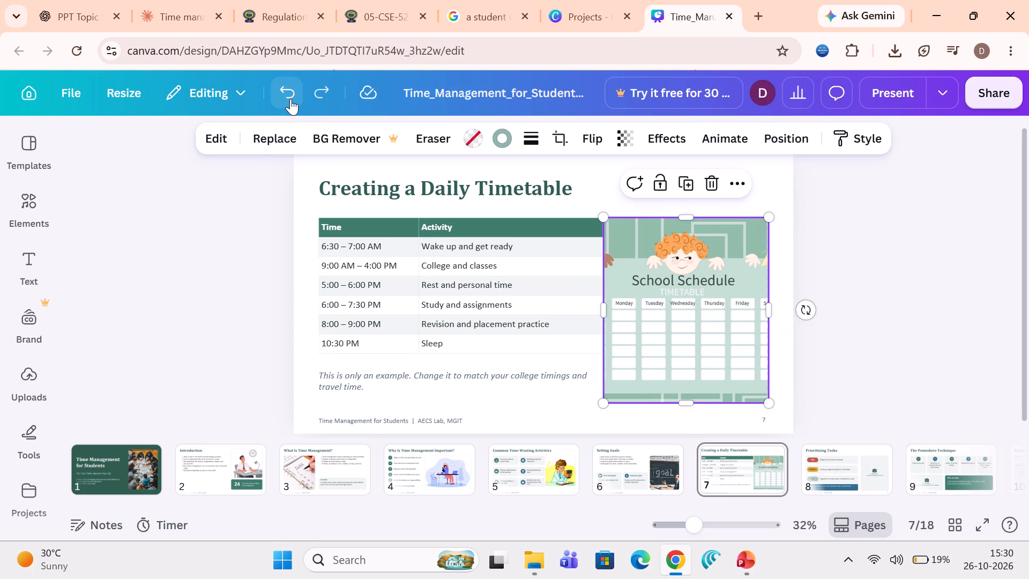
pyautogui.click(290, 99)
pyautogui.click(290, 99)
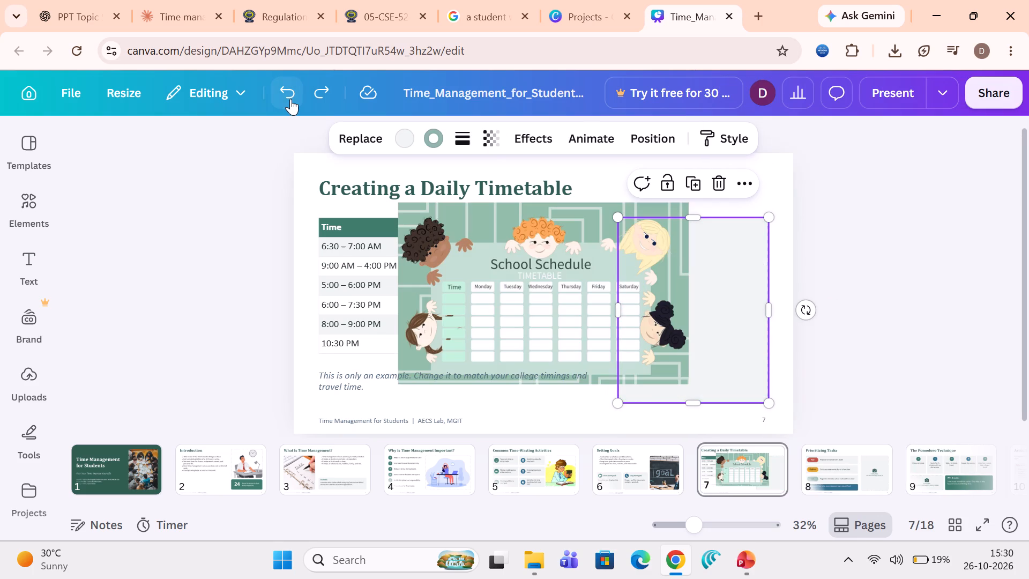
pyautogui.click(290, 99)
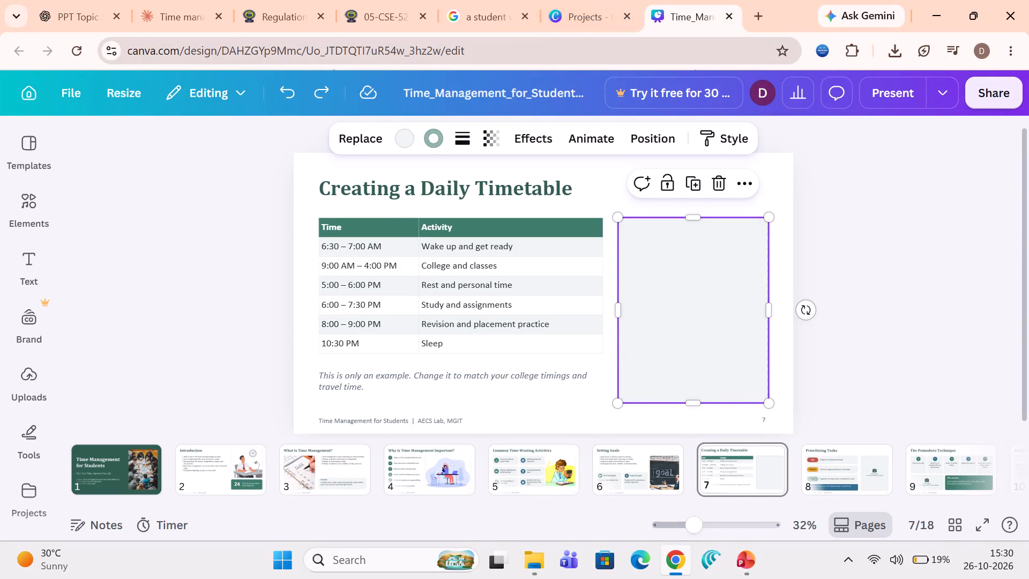
# Return to the Google image results, close the poster preview, and browse for another student timetable or planner picture.
pyautogui.click(487, 21)
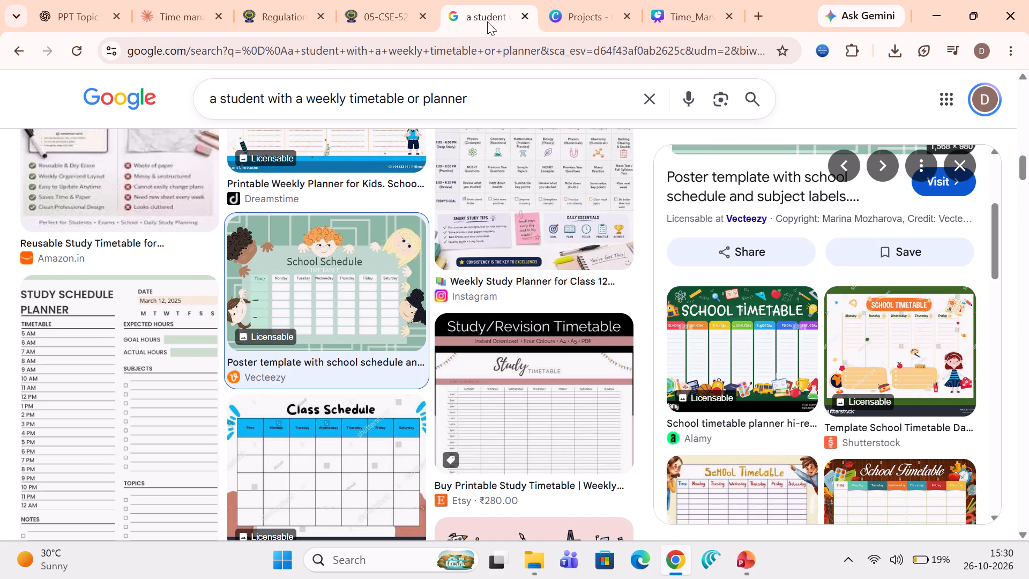
pyautogui.click(954, 162)
pyautogui.scroll(-2, 564, 347)
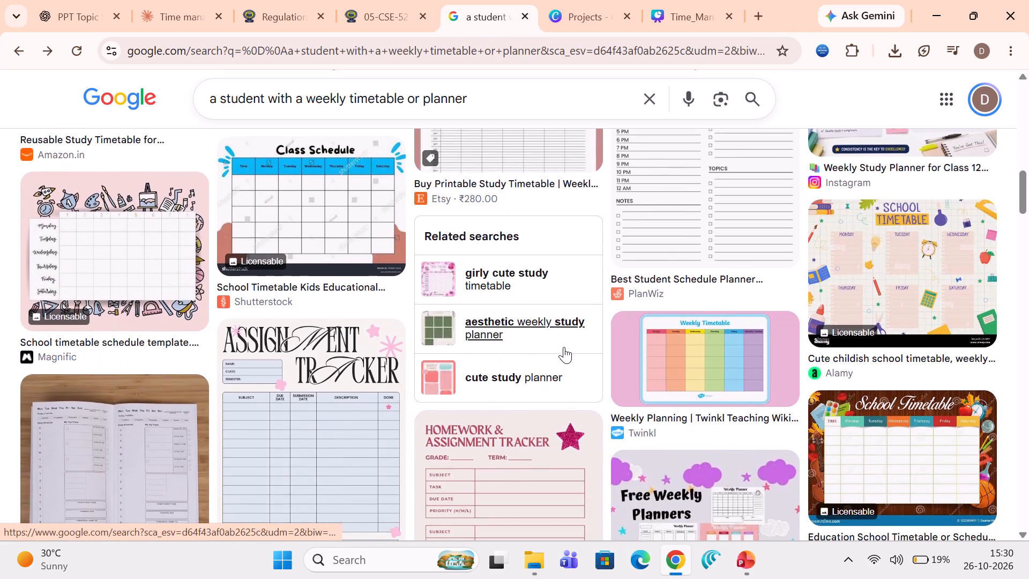
pyautogui.scroll(-8, 564, 347)
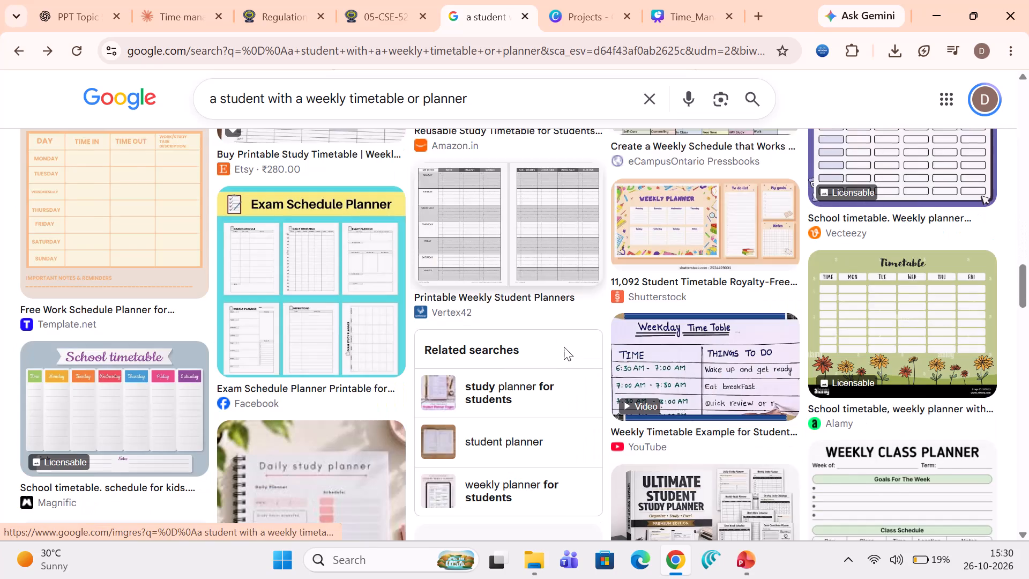
pyautogui.scroll(-3, 564, 347)
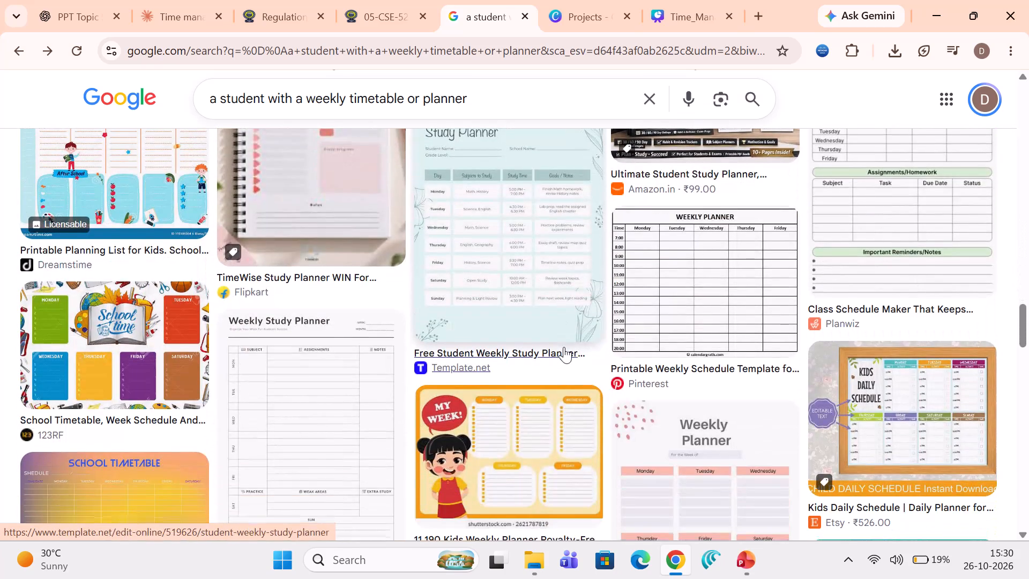
pyautogui.scroll(-1, 564, 347)
pyautogui.scroll(19, 564, 347)
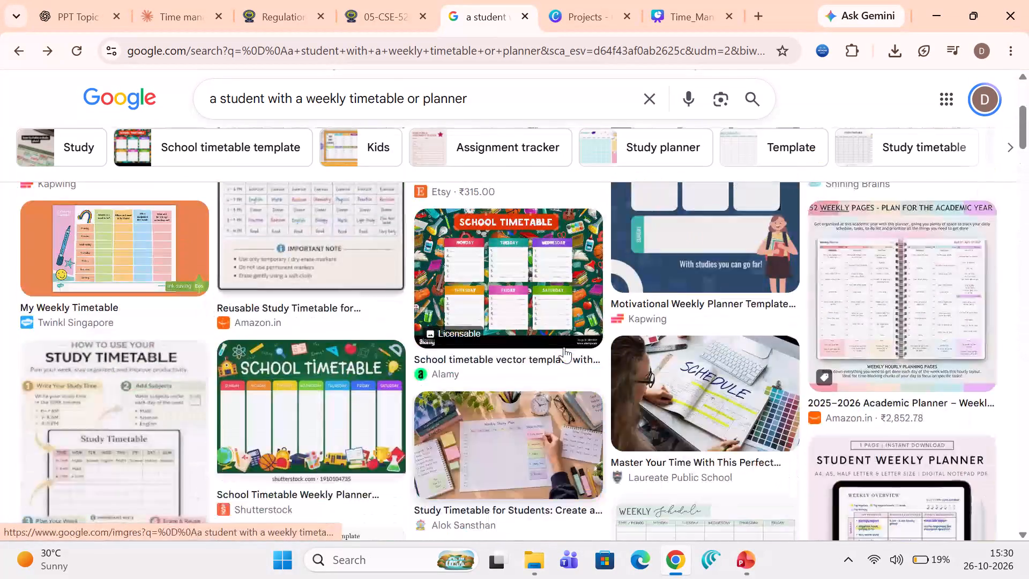
pyautogui.scroll(2, 564, 347)
pyautogui.hscroll(-1, 413, 225)
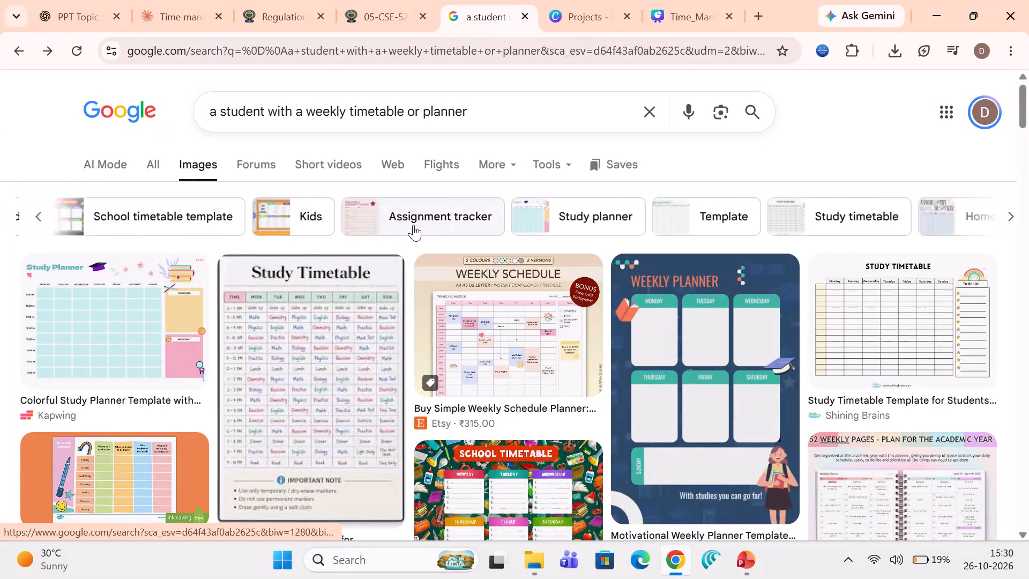
pyautogui.hscroll(-2, 413, 225)
pyautogui.hscroll(3, 413, 225)
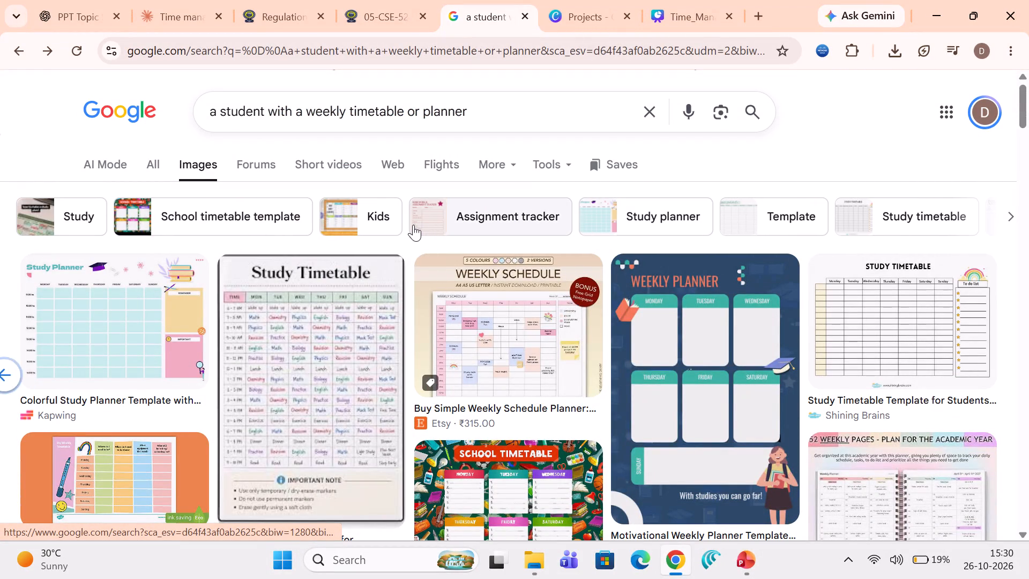
# Change the Google Images search to "a student with a weekly timetable image".
pyautogui.click(508, 118)
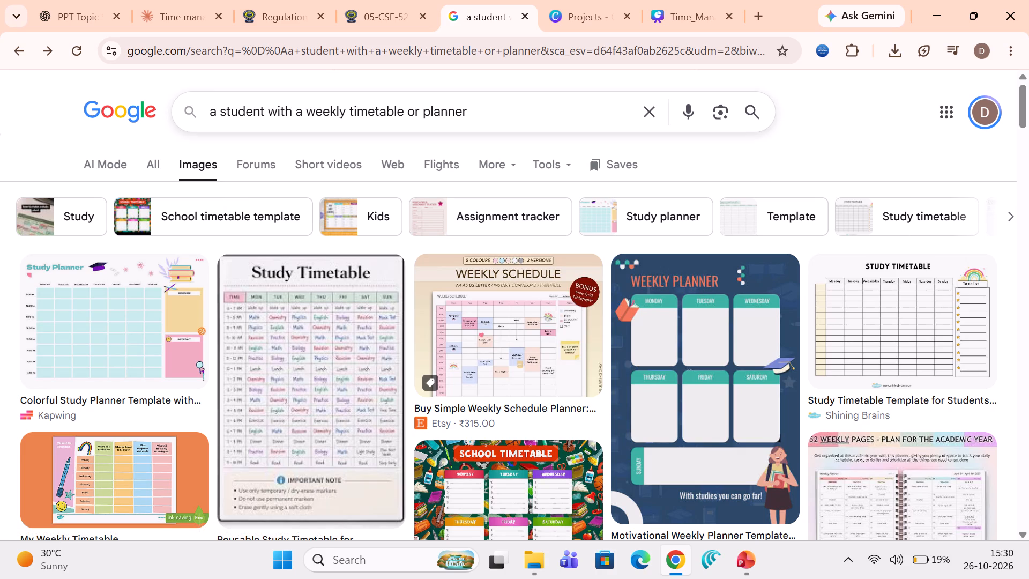
pyautogui.press('BackSpace')
pyautogui.press('BackSpace')
pyautogui.press('BackSpace')
pyautogui.press('BackSpace')
pyautogui.press('BackSpace')
pyautogui.press('BackSpace')
pyautogui.press('BackSpace')
pyautogui.press('BackSpace')
pyautogui.press('BackSpace')
pyautogui.press('BackSpace')
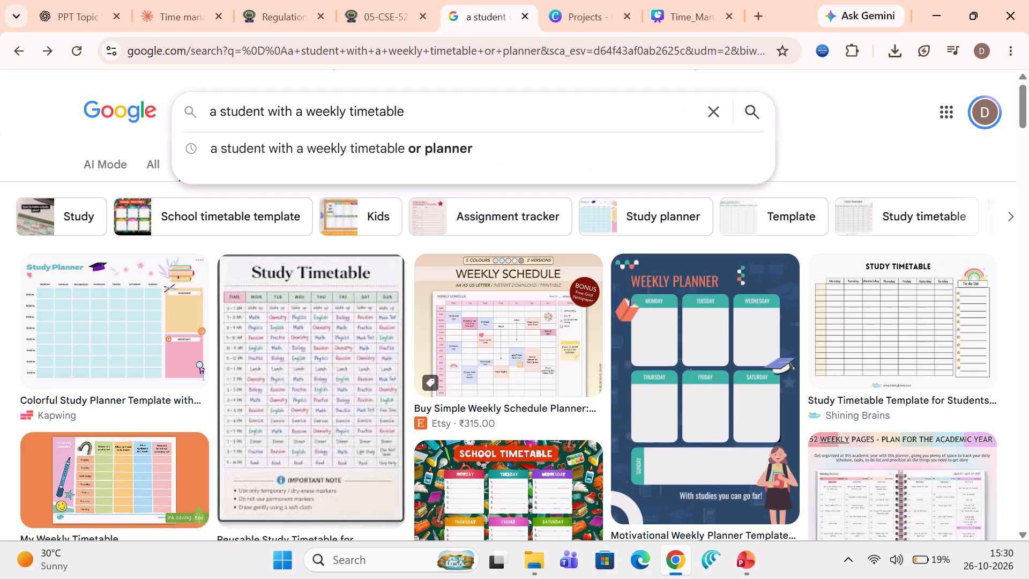
pyautogui.write('image')
pyautogui.press("'")
pyautogui.press('BackSpace')
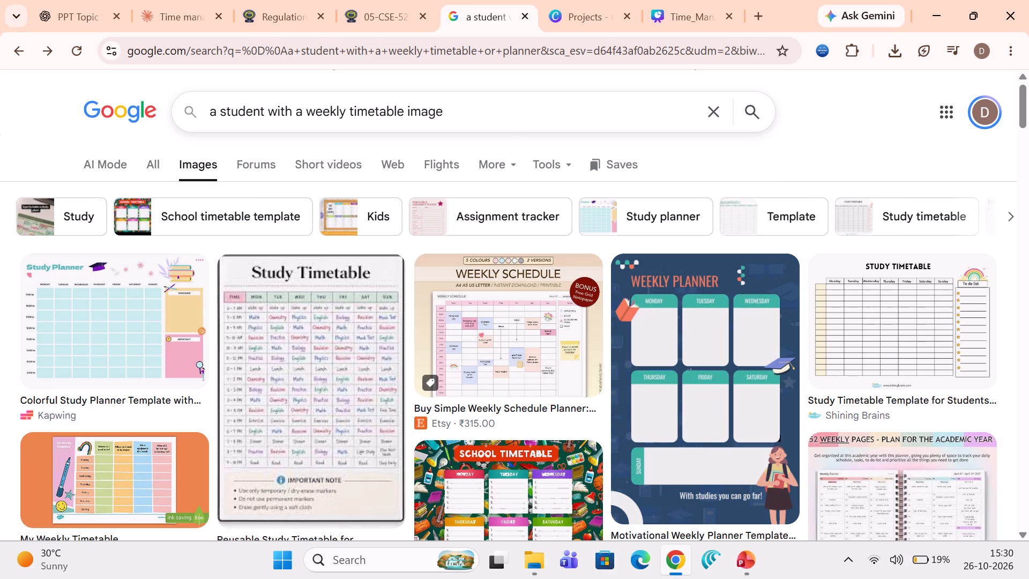
pyautogui.press('Return')
# Find CBSE Guide's picture of a schoolgirl writing a "Weekly Study Plan" in the image results and copy the image.
pyautogui.scroll(-2, 467, 461)
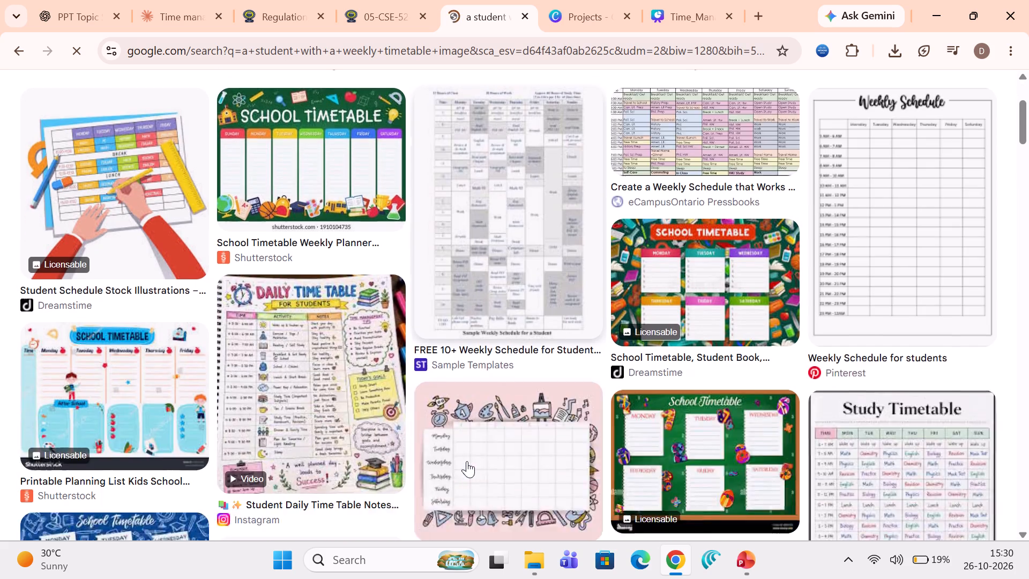
pyautogui.scroll(-14, 467, 461)
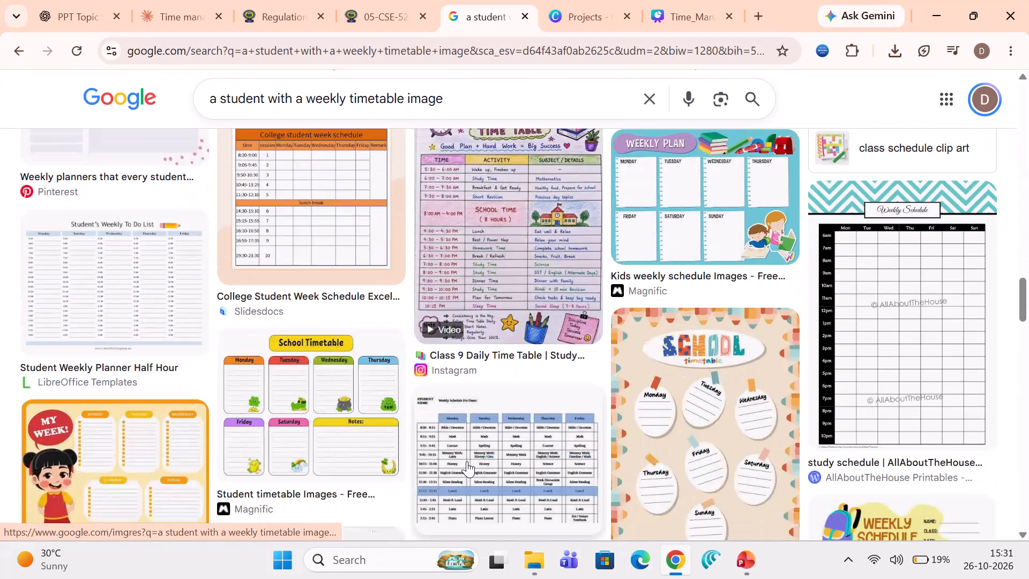
pyautogui.scroll(-6, 467, 461)
pyautogui.scroll(1, 467, 461)
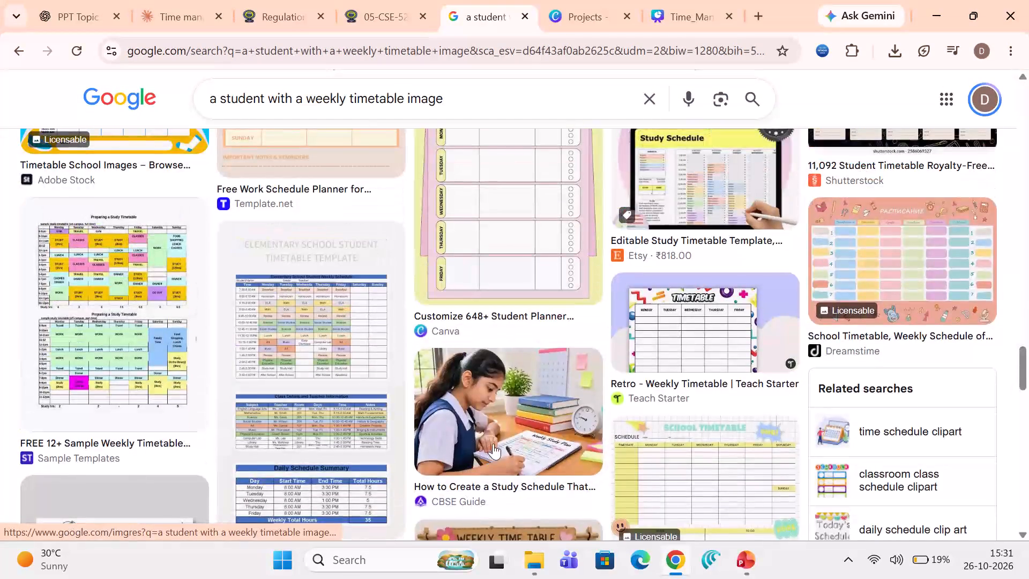
pyautogui.click(497, 442)
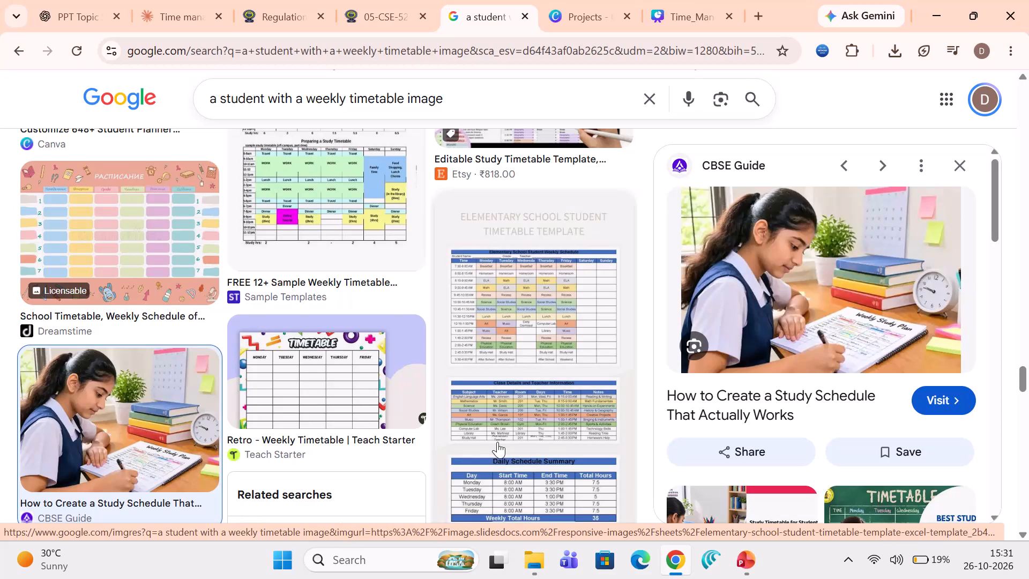
pyautogui.rightClick(820, 283)
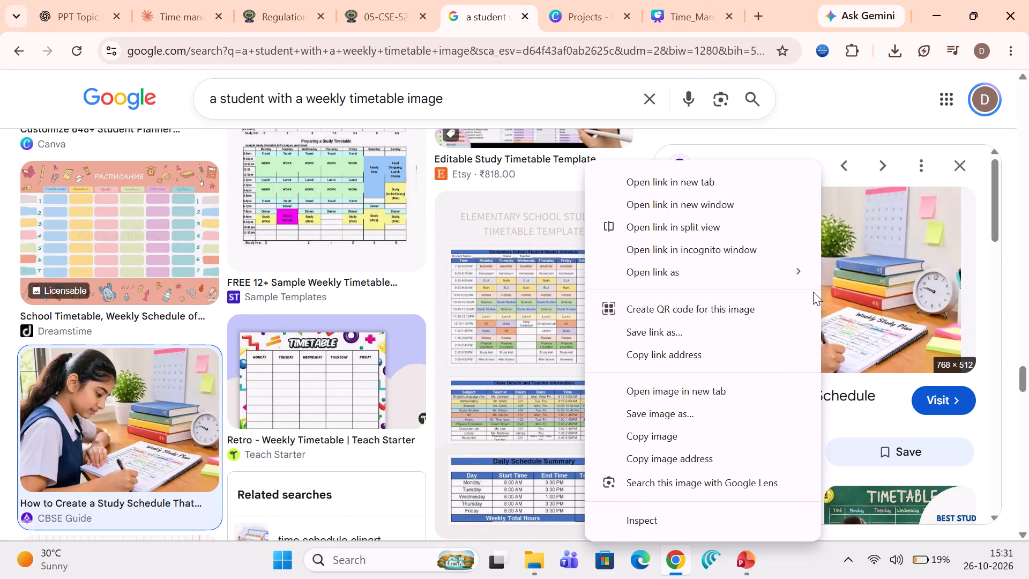
pyautogui.click(712, 433)
# Paste the schoolgirl picture on slide 7, extend it to the photo frame's bottom edge, and place it in the frame.
pyautogui.click(660, 6)
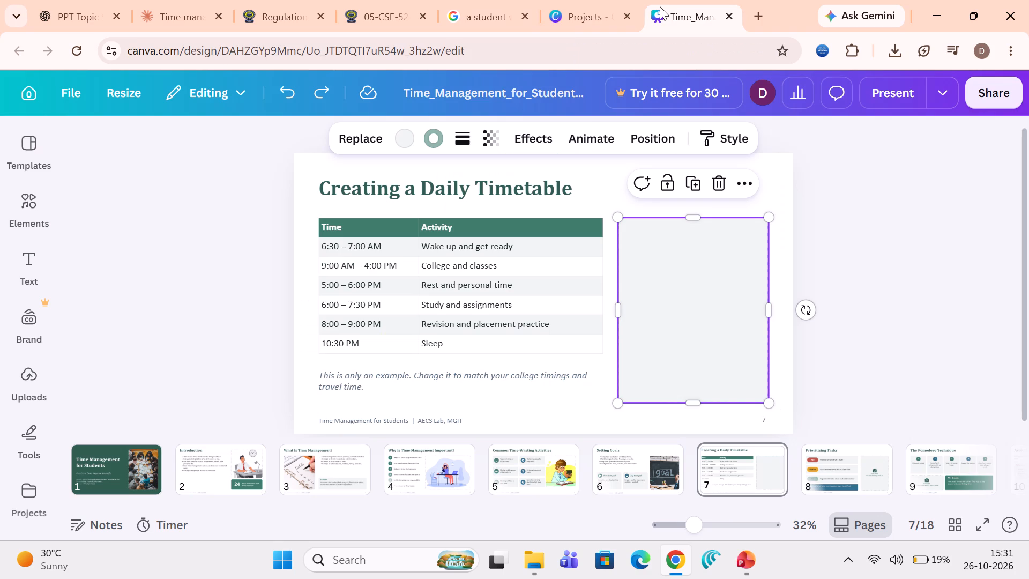
pyautogui.click(699, 278)
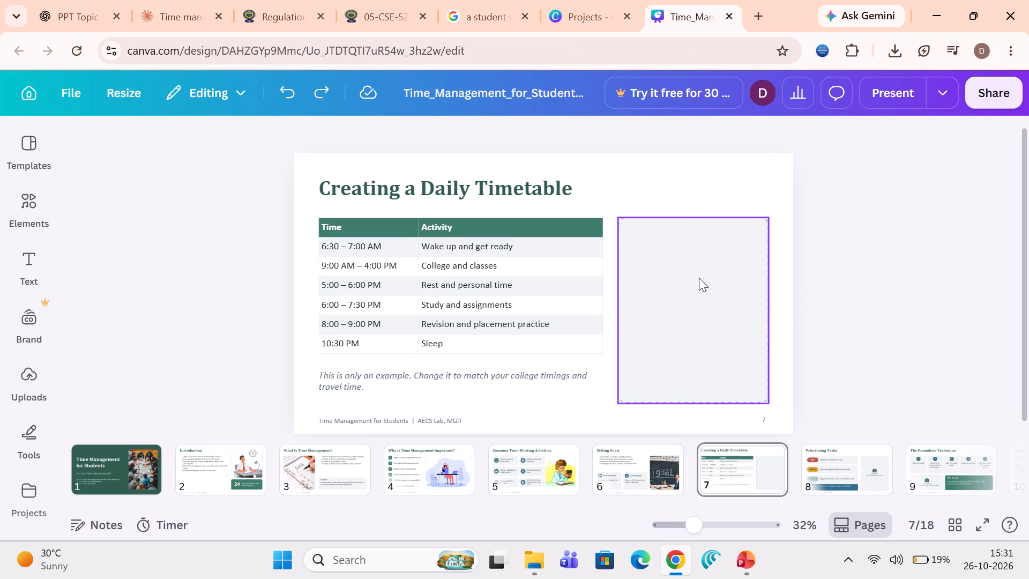
pyautogui.hotkey('ctrl', 'v')
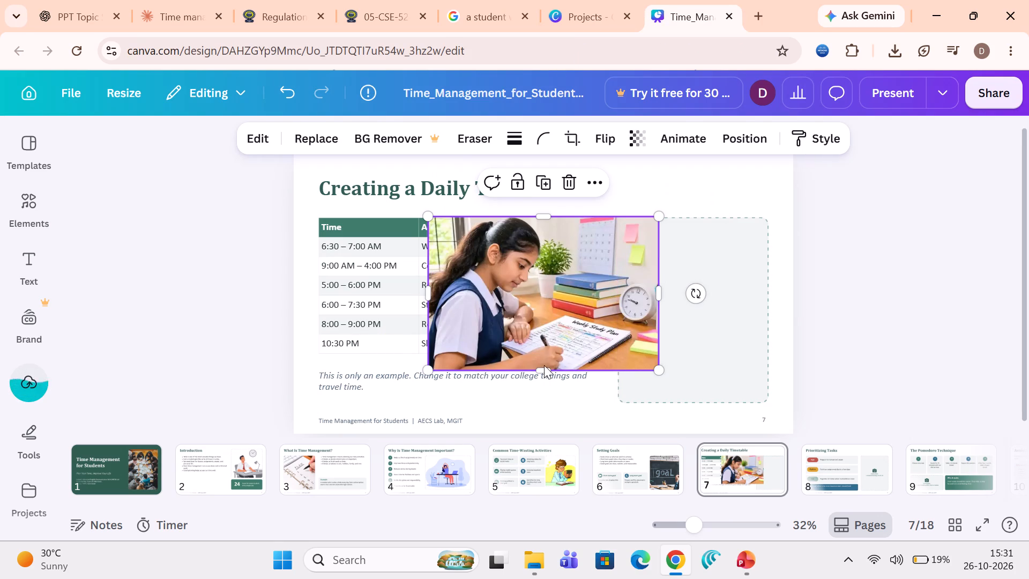
pyautogui.moveTo(542, 369); pyautogui.dragTo(546, 384)
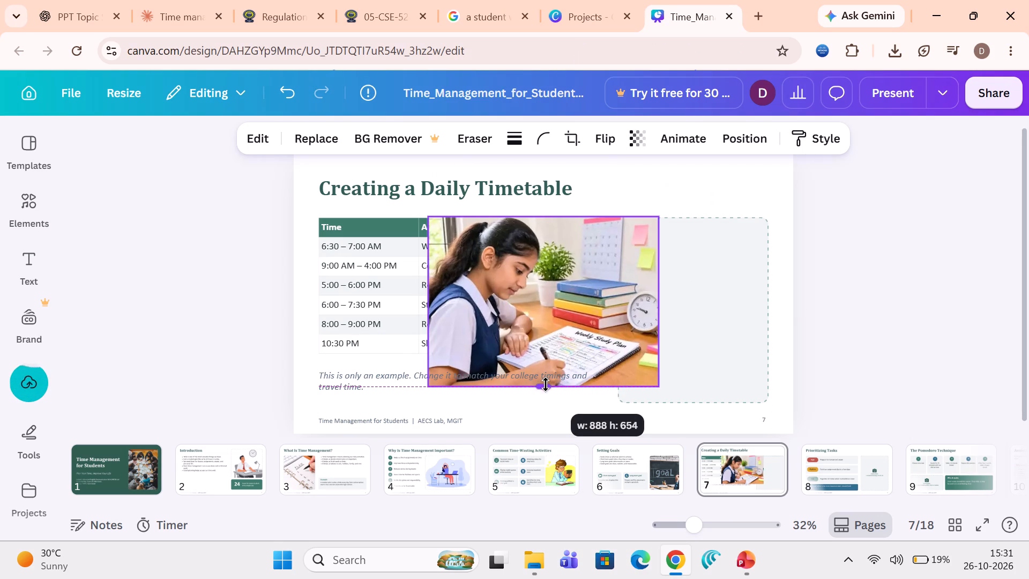
pyautogui.moveTo(546, 384); pyautogui.dragTo(549, 400)
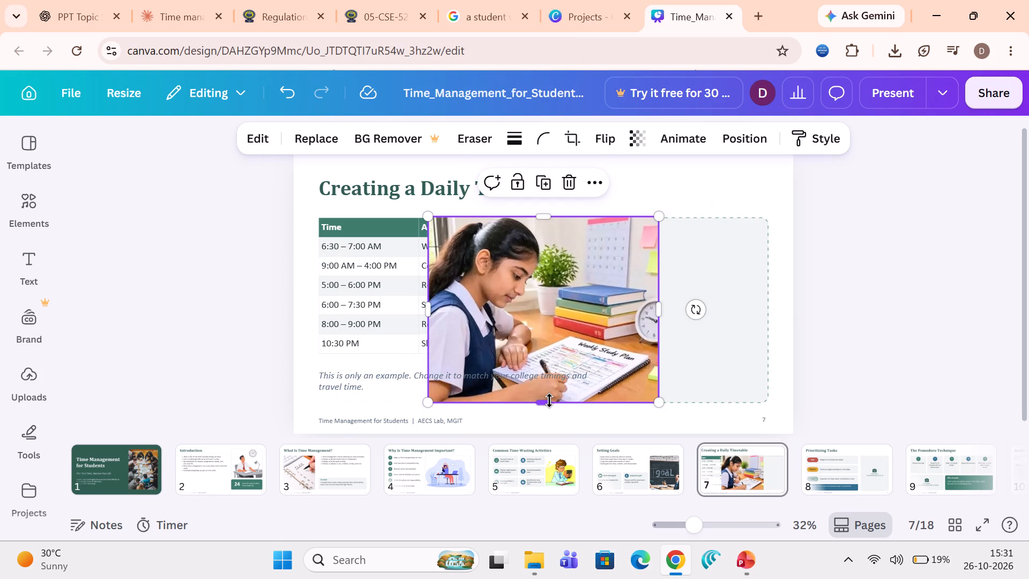
pyautogui.moveTo(541, 371); pyautogui.dragTo(698, 373)
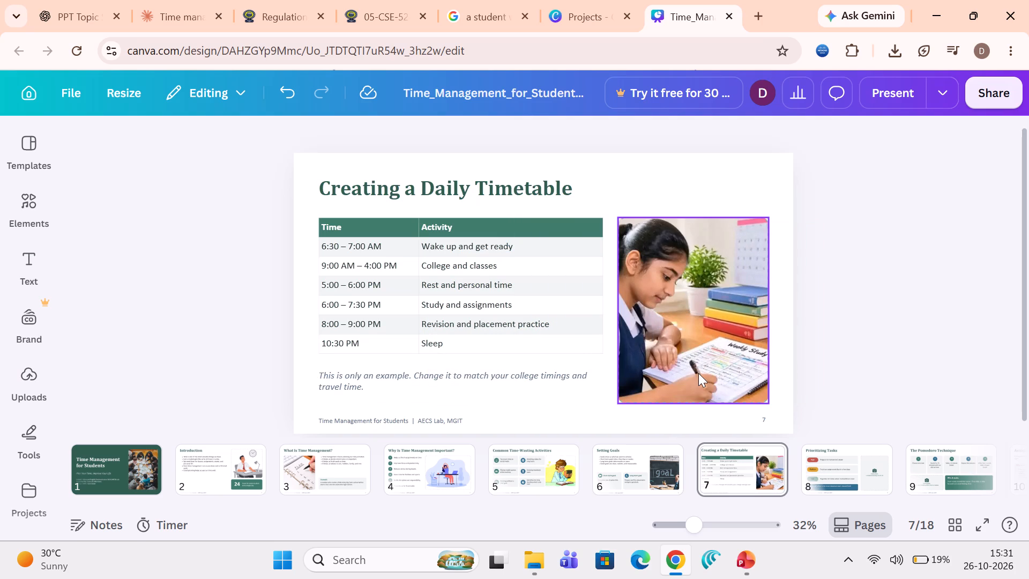
# Widen the schoolgirl picture on slide 7 to span from the timetable's edge to the slide's right edge.
pyautogui.click(764, 305)
pyautogui.moveTo(772, 309); pyautogui.dragTo(798, 312)
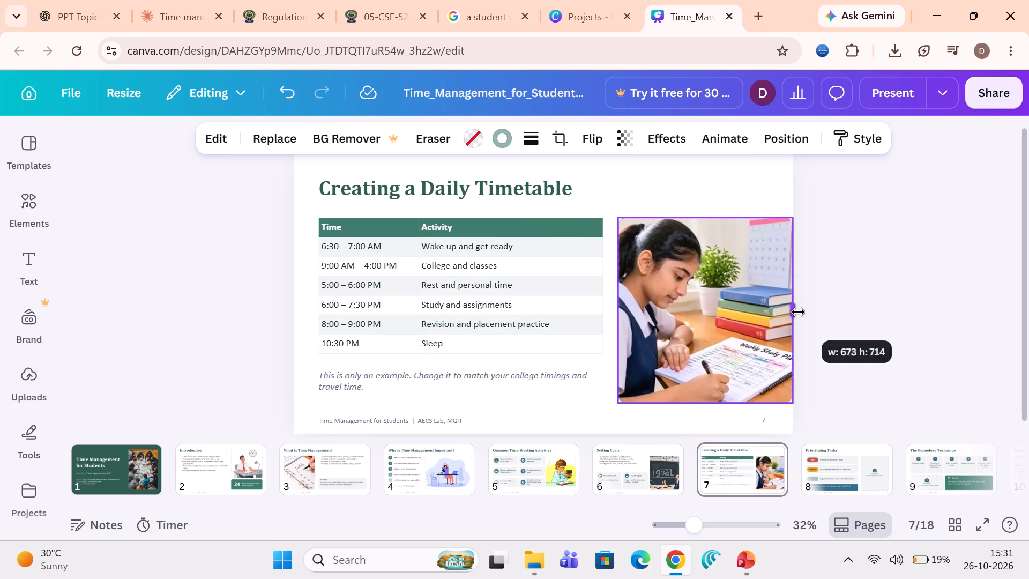
pyautogui.moveTo(798, 312); pyautogui.dragTo(799, 313)
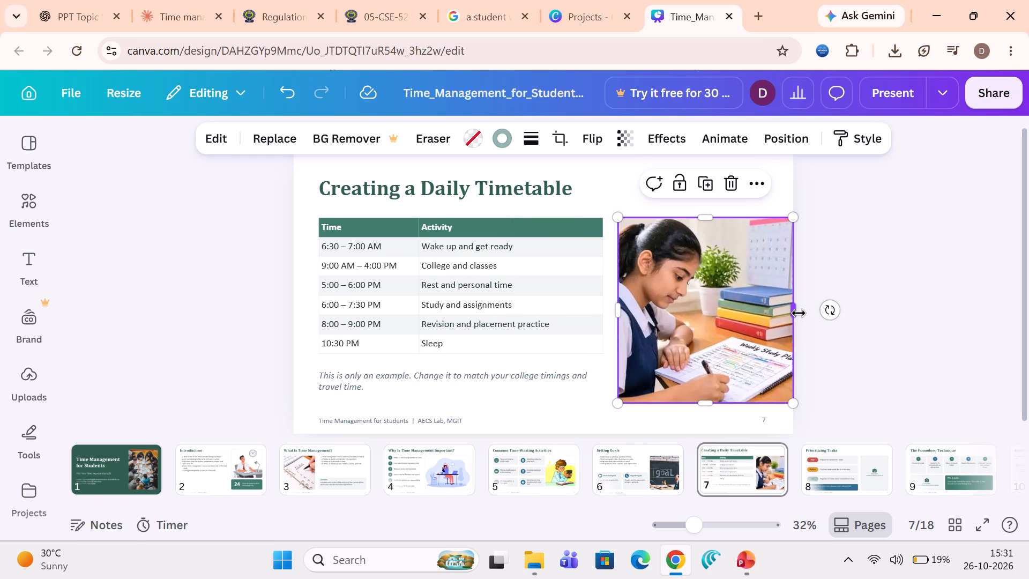
pyautogui.moveTo(616, 305); pyautogui.dragTo(606, 307)
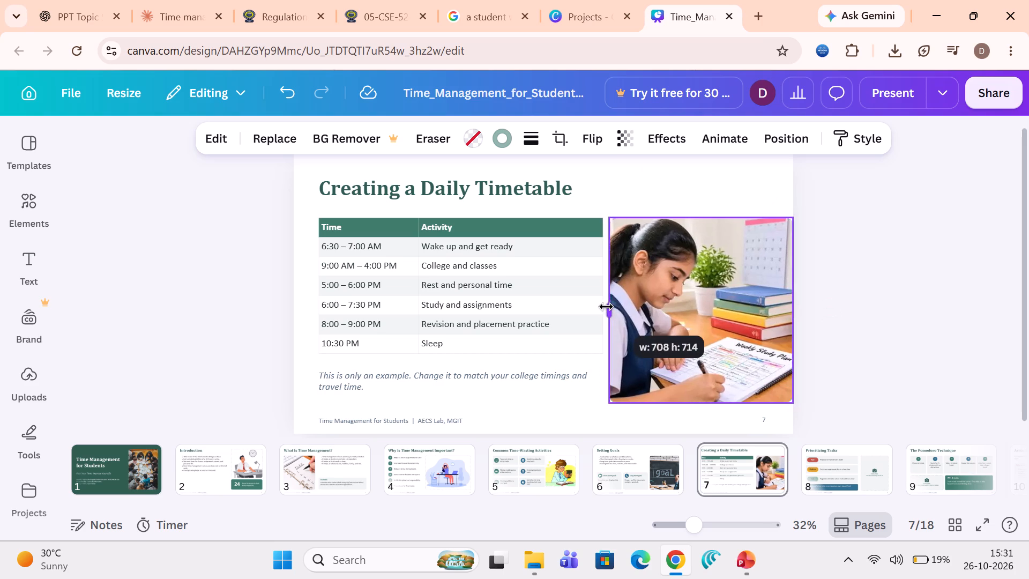
pyautogui.moveTo(606, 307); pyautogui.dragTo(605, 307)
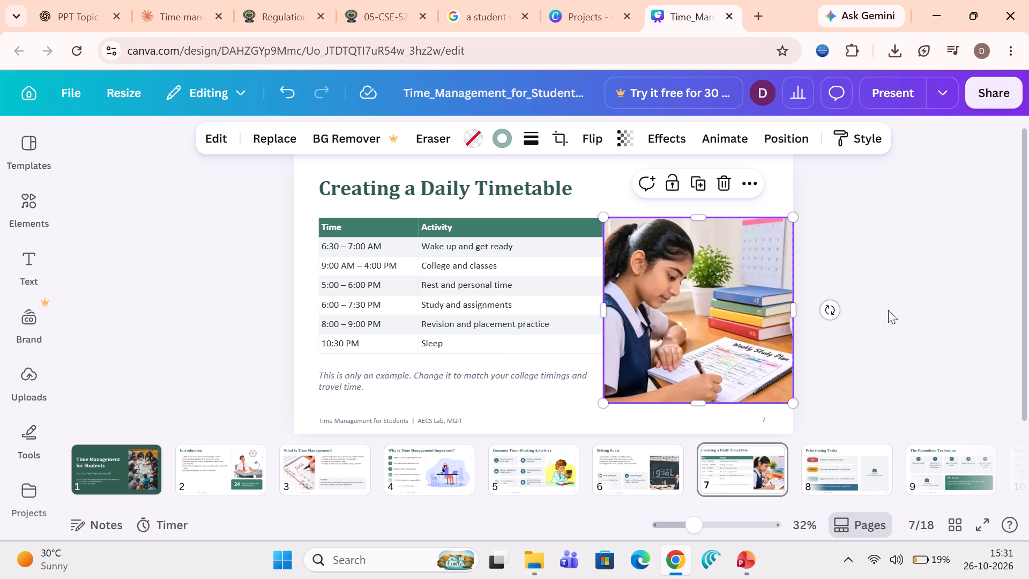
pyautogui.click(888, 310)
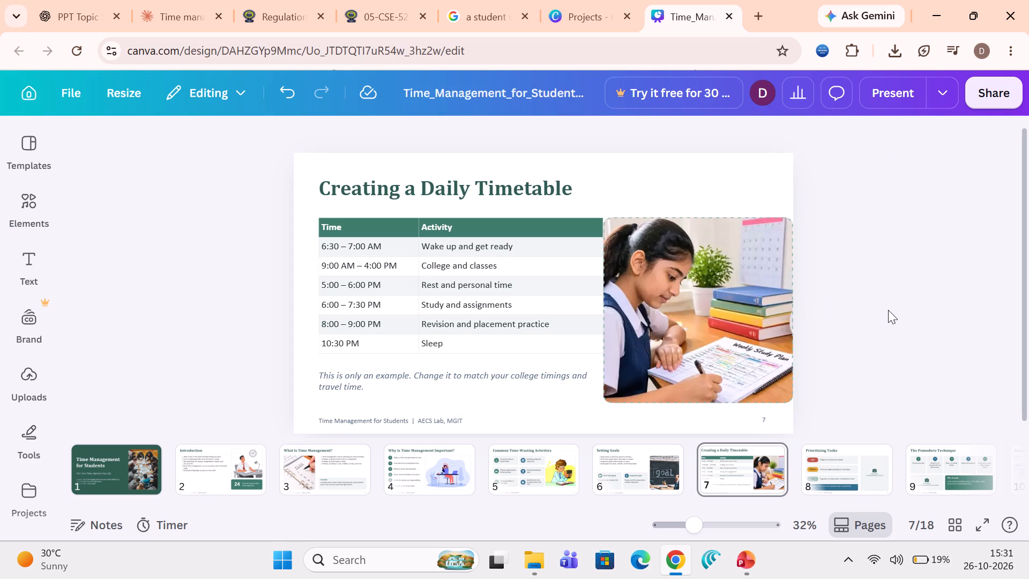
# Copy slide 8's photo placeholder caption and search Google Images for "a student checking a to-do list".
pyautogui.click(846, 459)
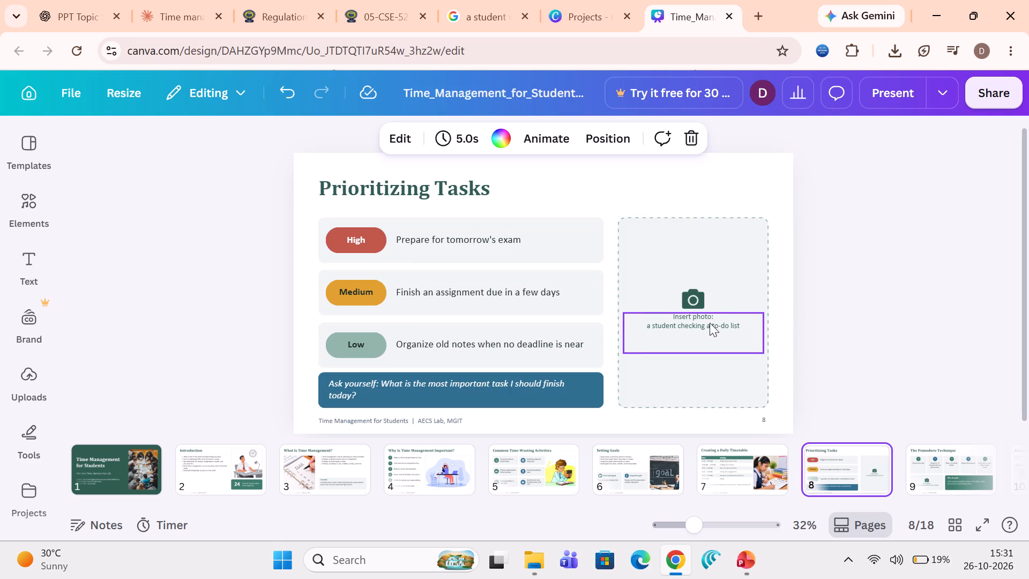
pyautogui.click(710, 323)
pyautogui.click(703, 324)
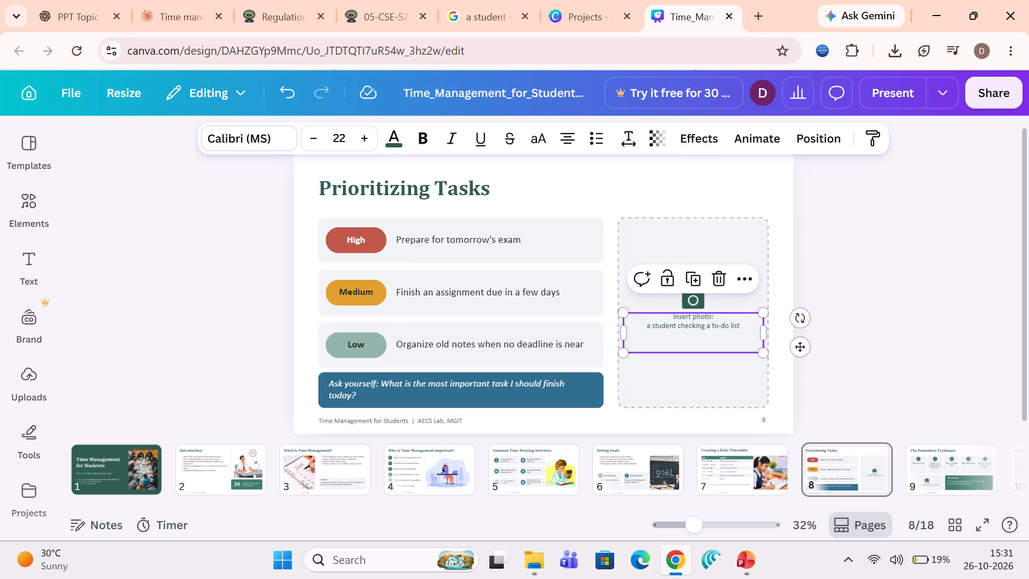
pyautogui.hotkey('ctrl', 'c')
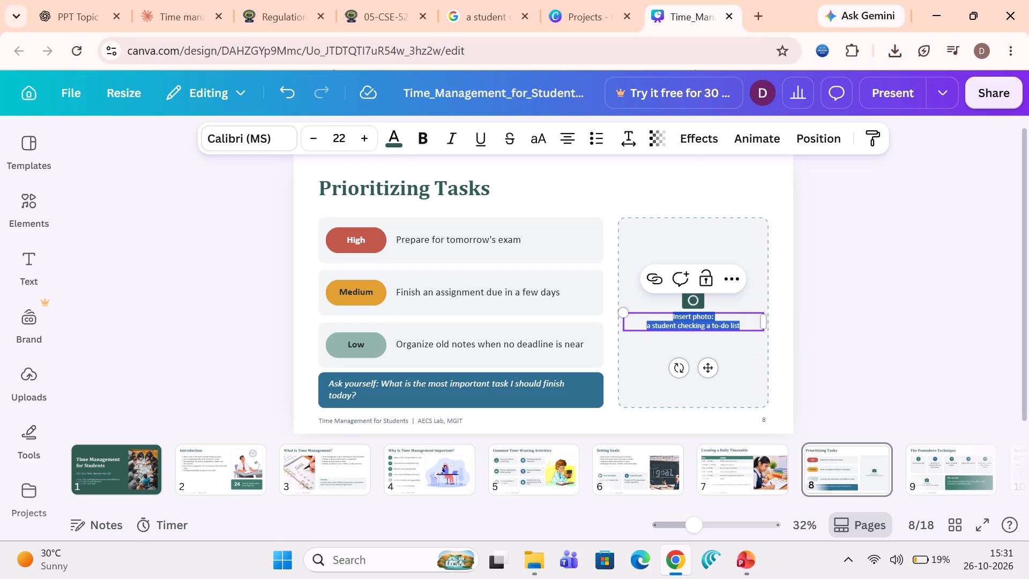
pyautogui.click(466, 1)
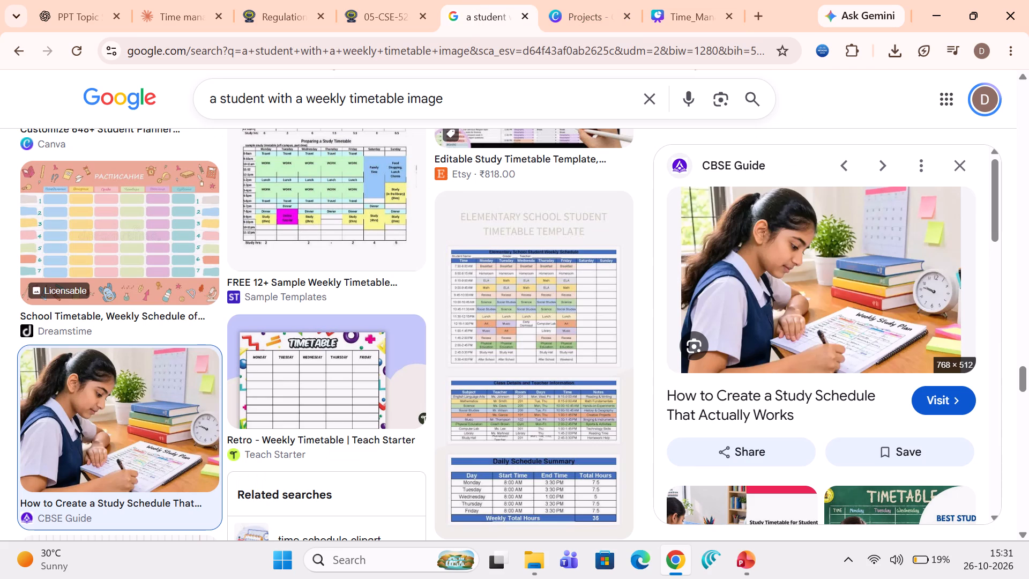
pyautogui.click(657, 94)
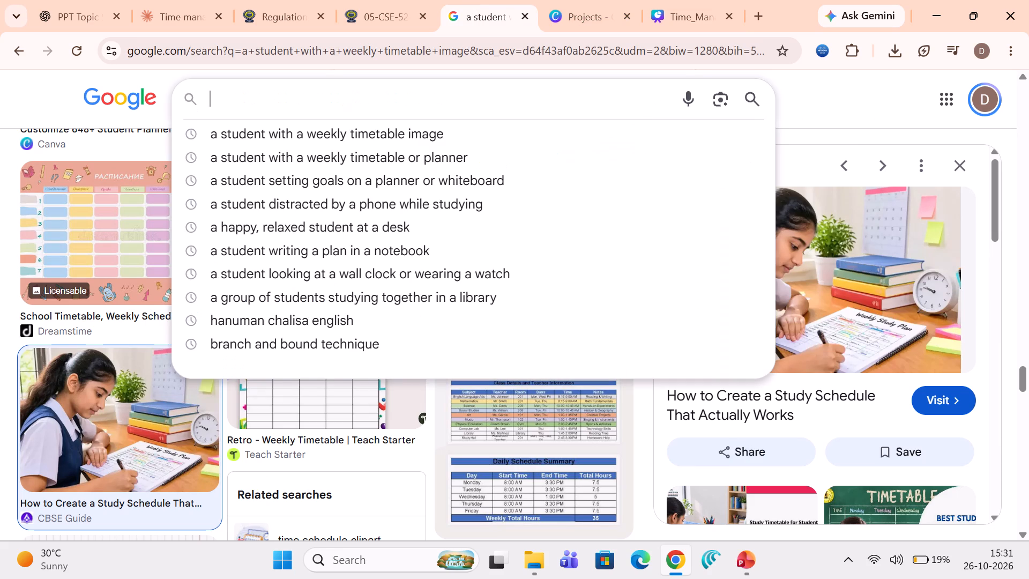
pyautogui.hotkey('ctrl', 'v')
pyautogui.moveTo(576, 92); pyautogui.dragTo(315, 90)
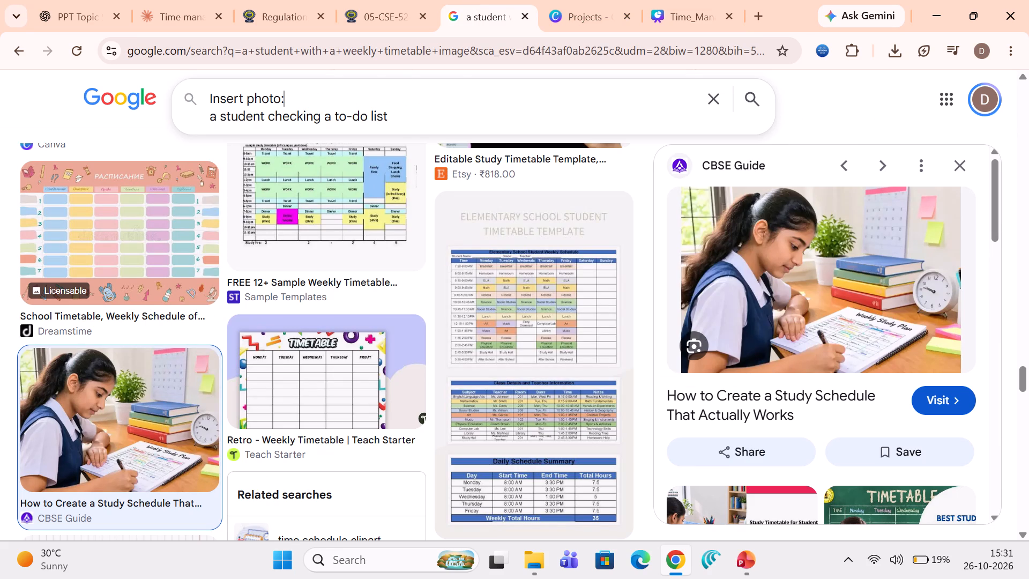
pyautogui.moveTo(315, 90); pyautogui.dragTo(207, 95)
pyautogui.press('BackSpace')
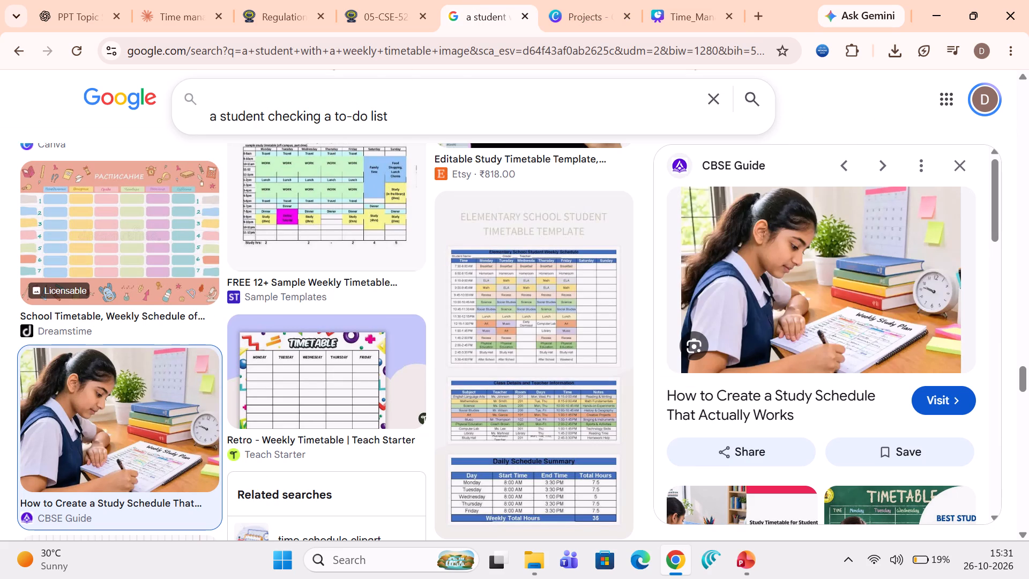
pyautogui.press('Return')
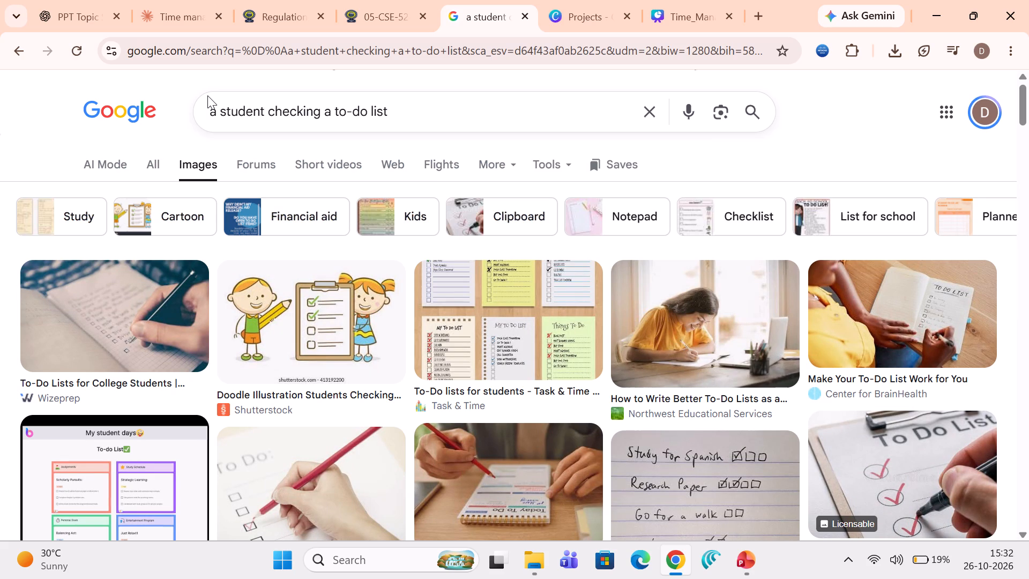
# Examine Dreamstime's ticked to-do list picture in the image results and compare it with slide 8's photo placeholder.
pyautogui.scroll(-1, 333, 260)
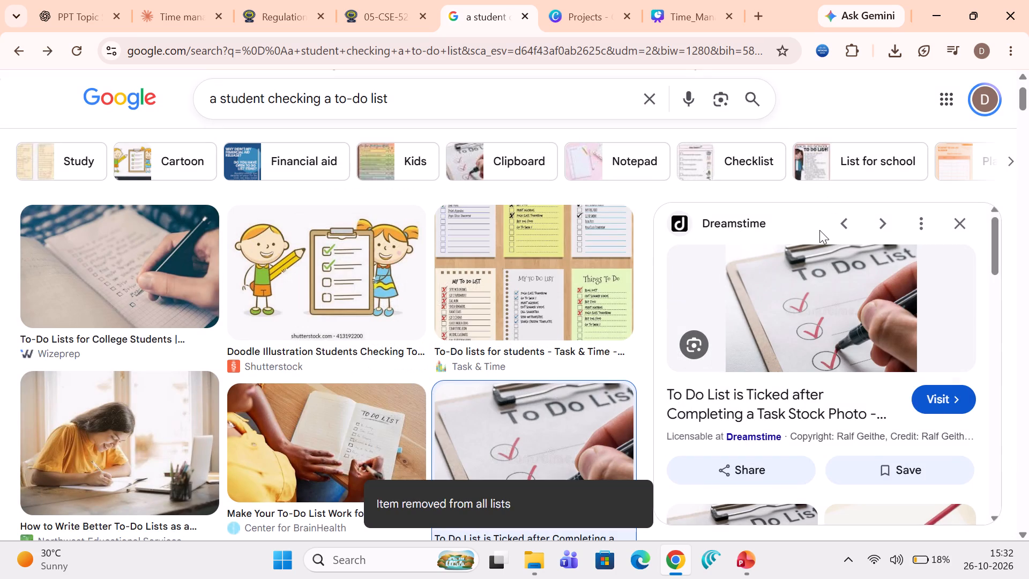
pyautogui.scroll(-1, 819, 230)
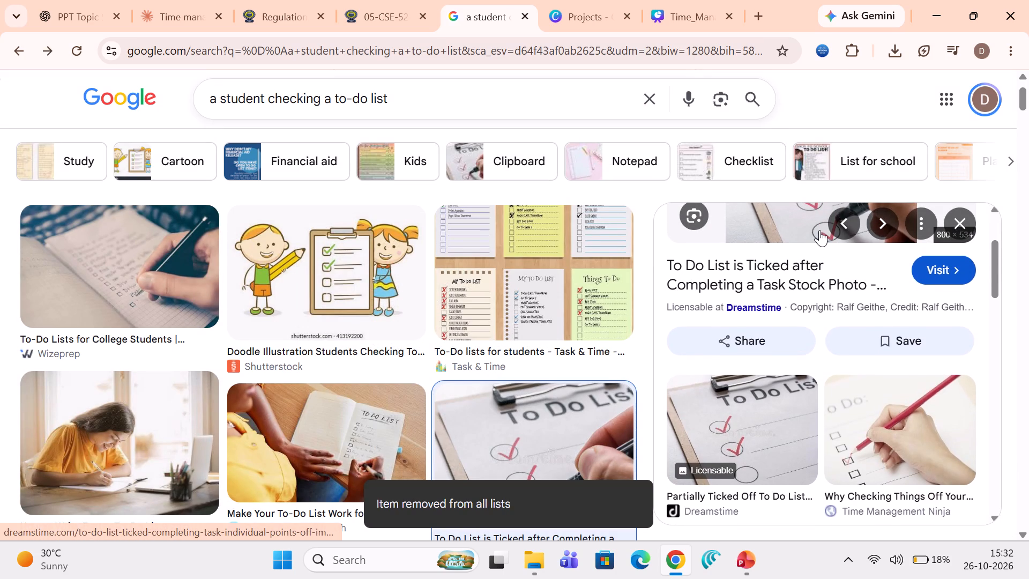
pyautogui.scroll(-1, 819, 230)
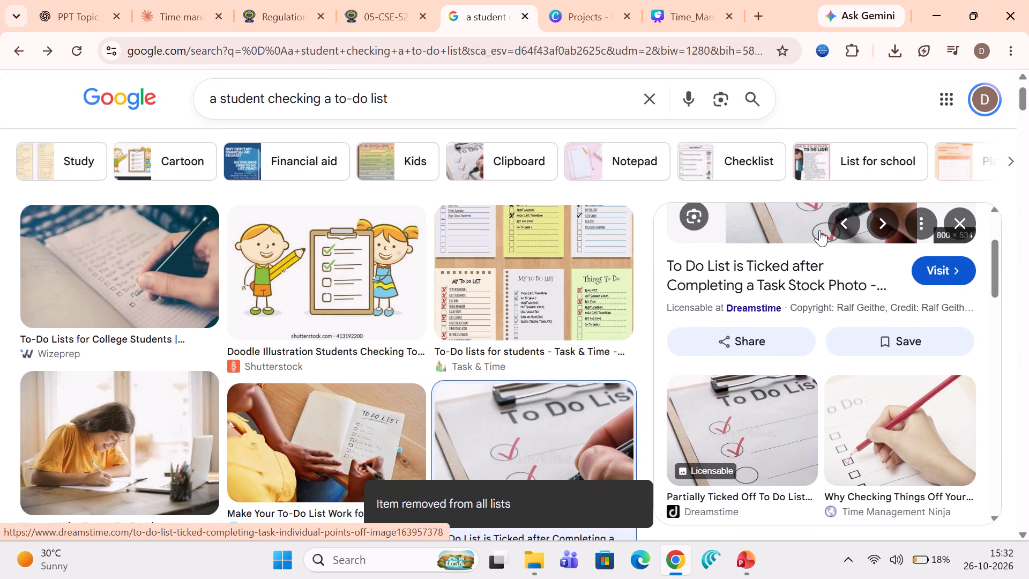
pyautogui.scroll(1, 819, 230)
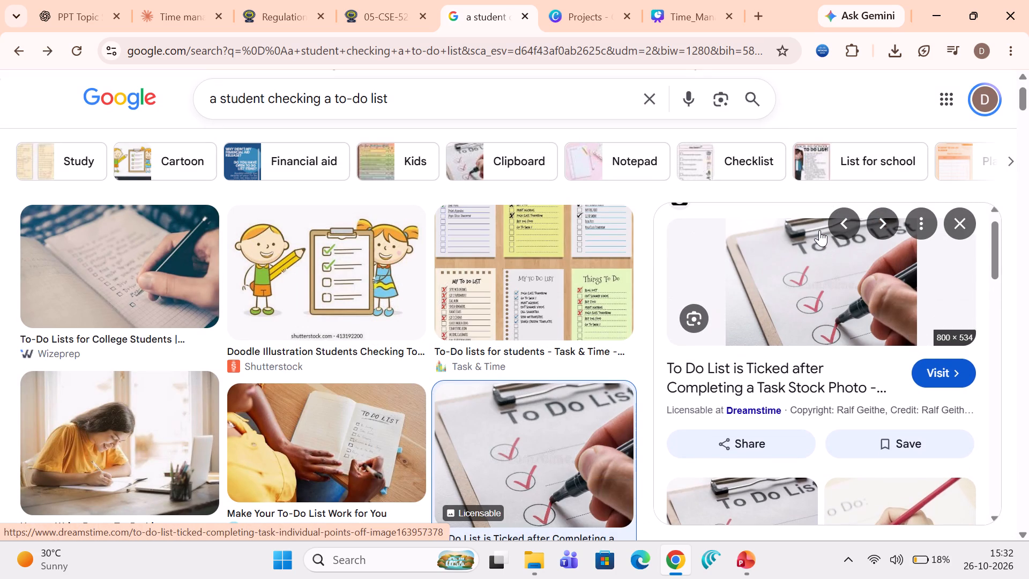
pyautogui.scroll(1, 819, 230)
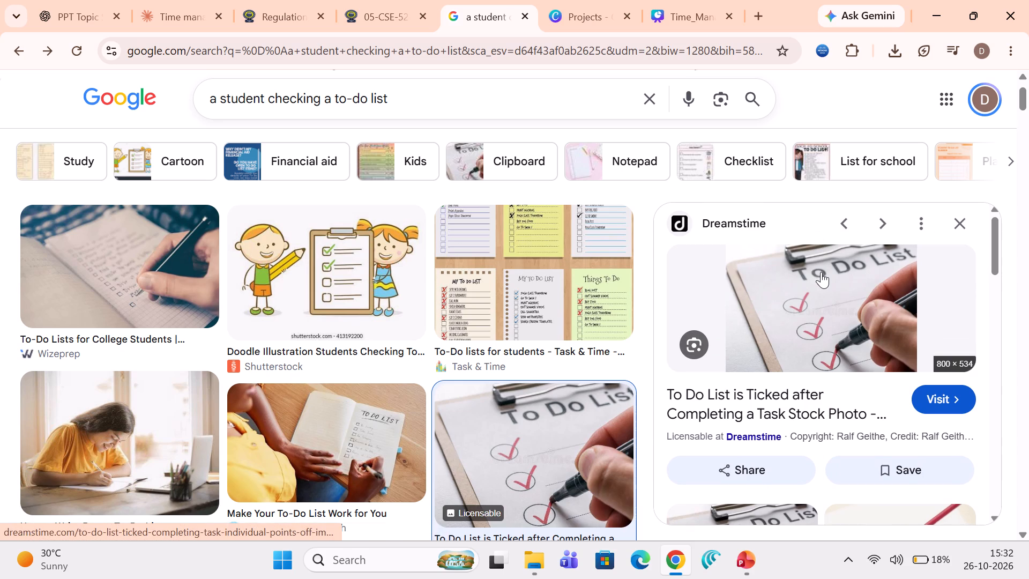
pyautogui.click(697, 4)
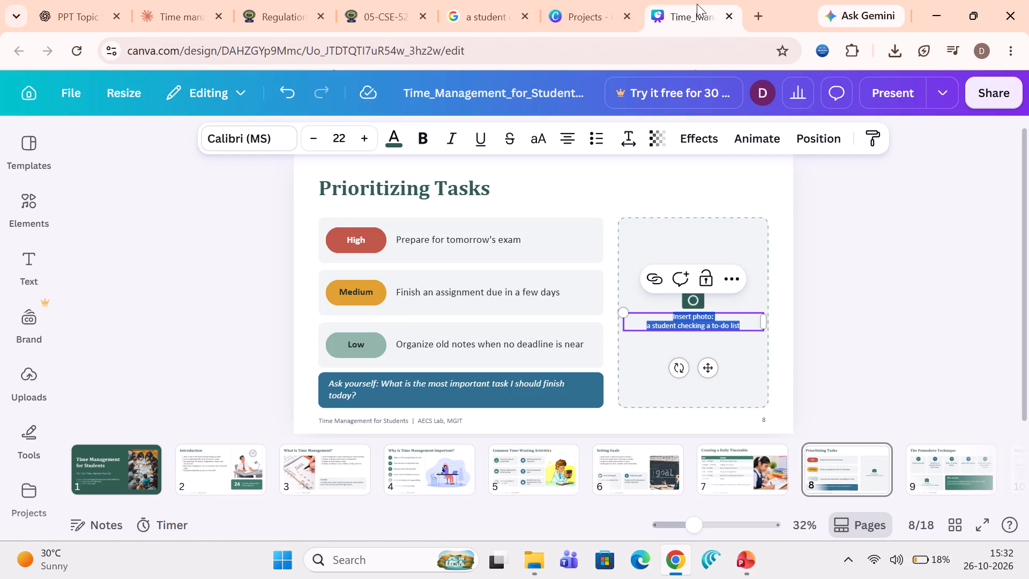
pyautogui.click(507, 13)
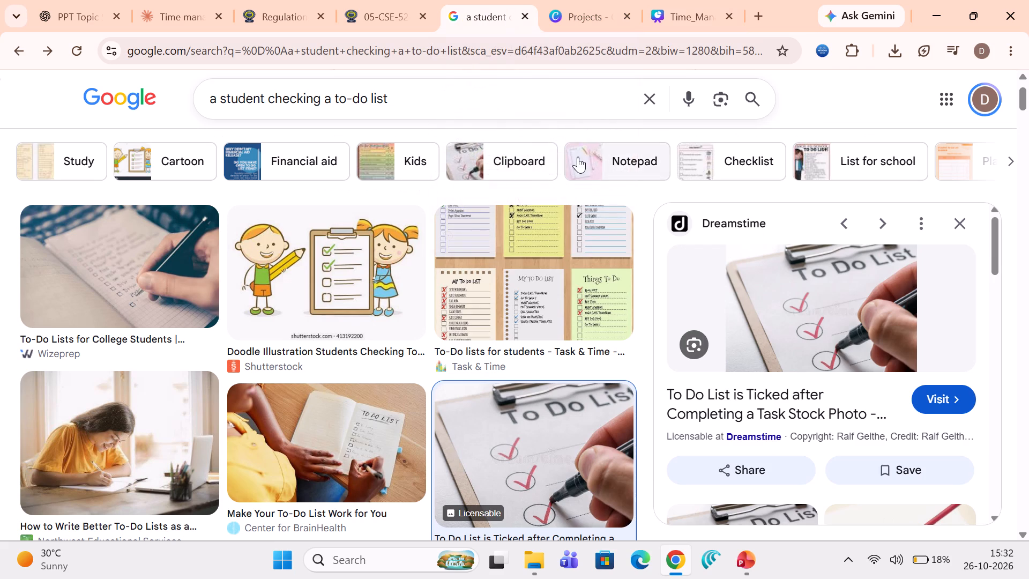
# Find 21K School's purple "TO DO LIST" illustration with two people in the image results and copy the image.
pyautogui.scroll(-1, 389, 253)
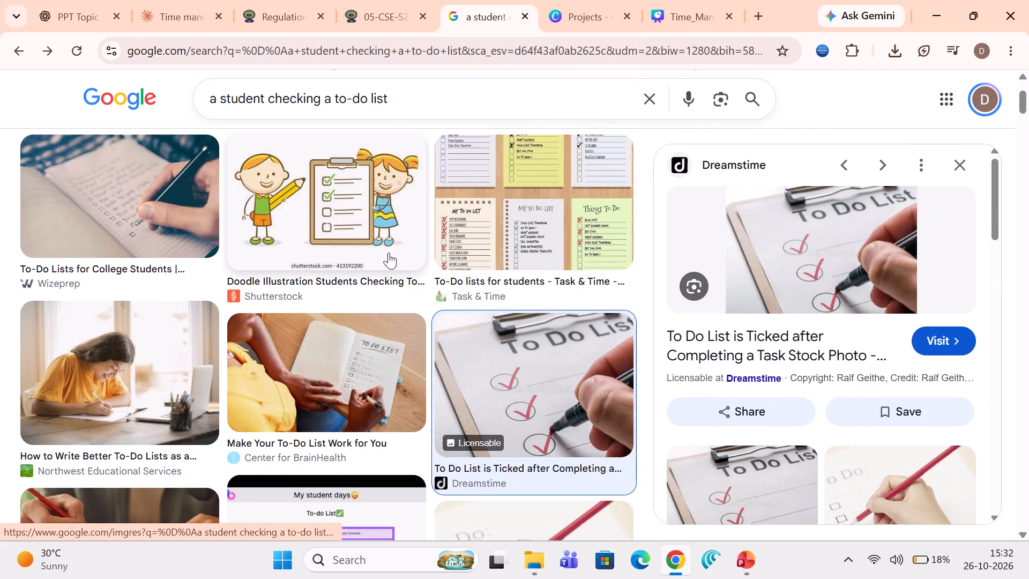
pyautogui.scroll(-5, 389, 253)
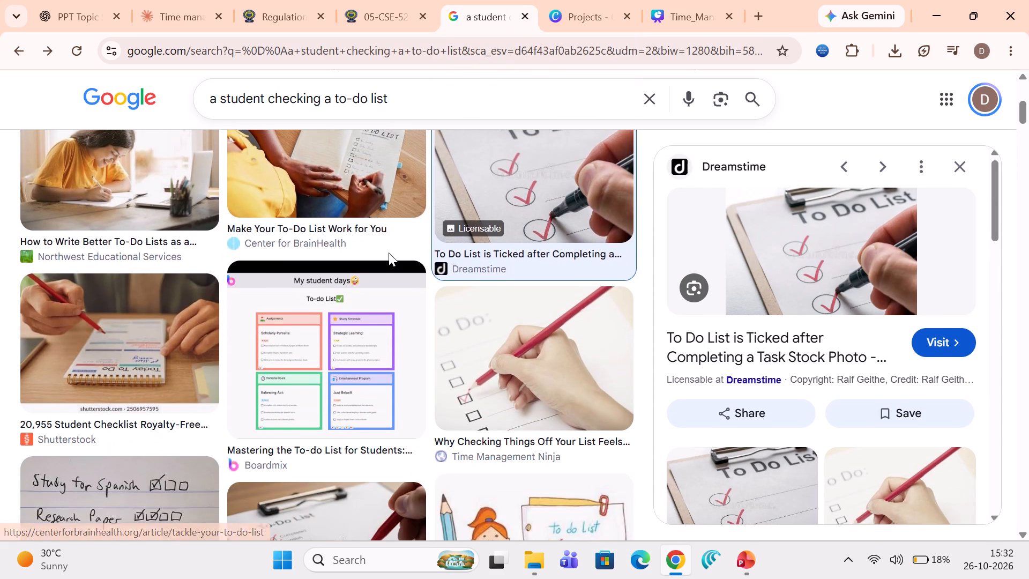
pyautogui.scroll(-2, 389, 253)
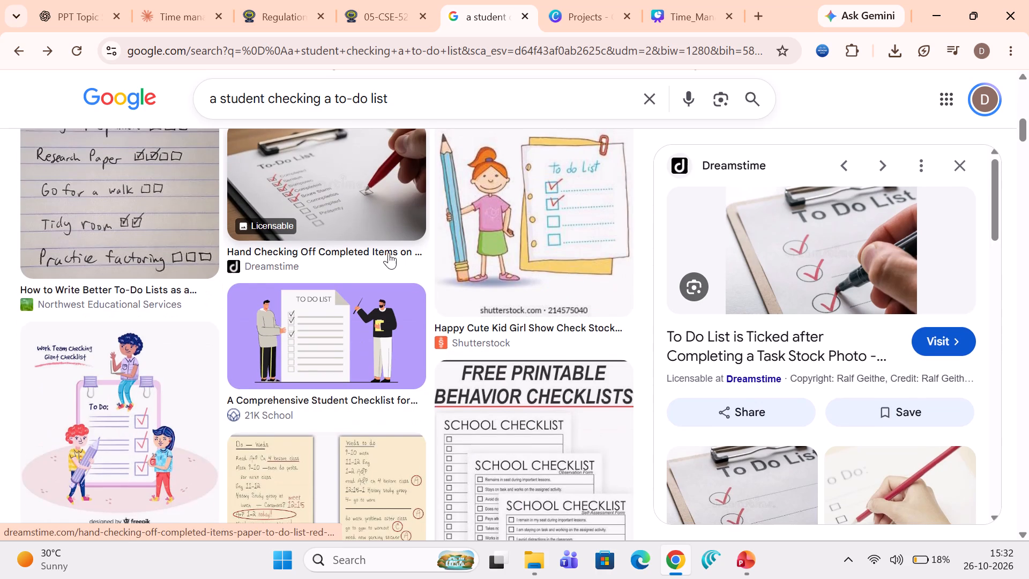
pyautogui.scroll(-2, 389, 253)
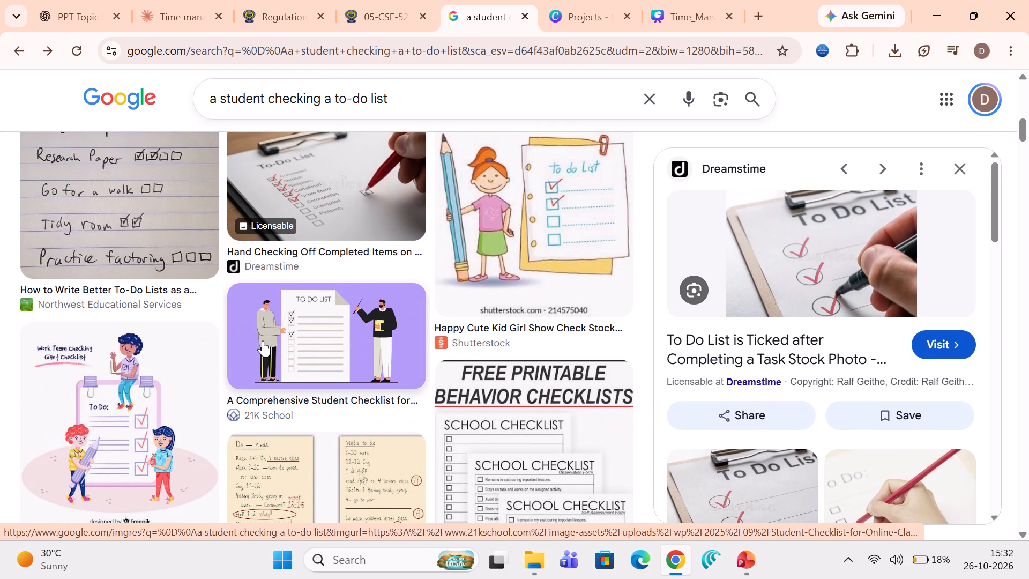
pyautogui.click(311, 307)
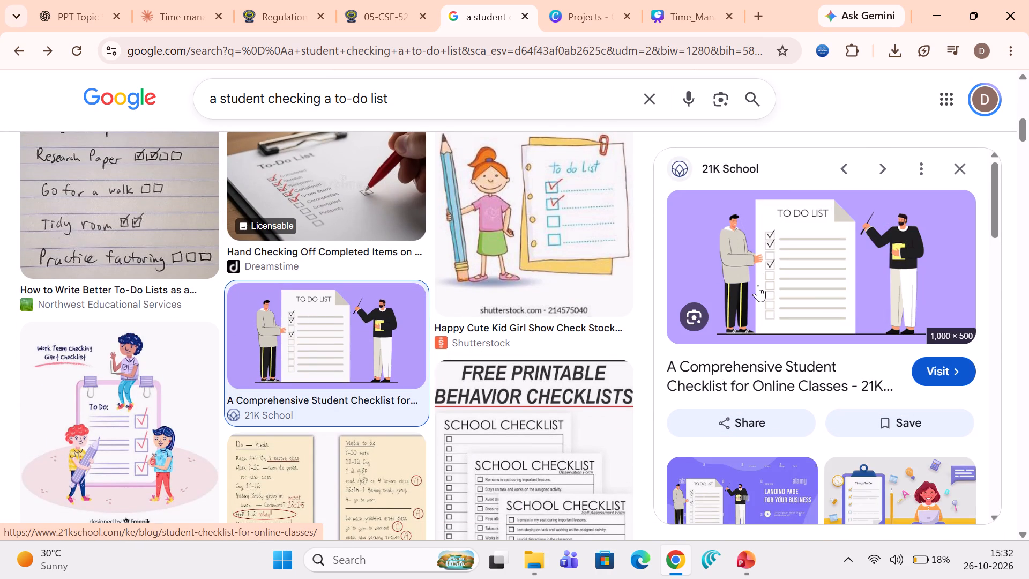
pyautogui.rightClick(758, 285)
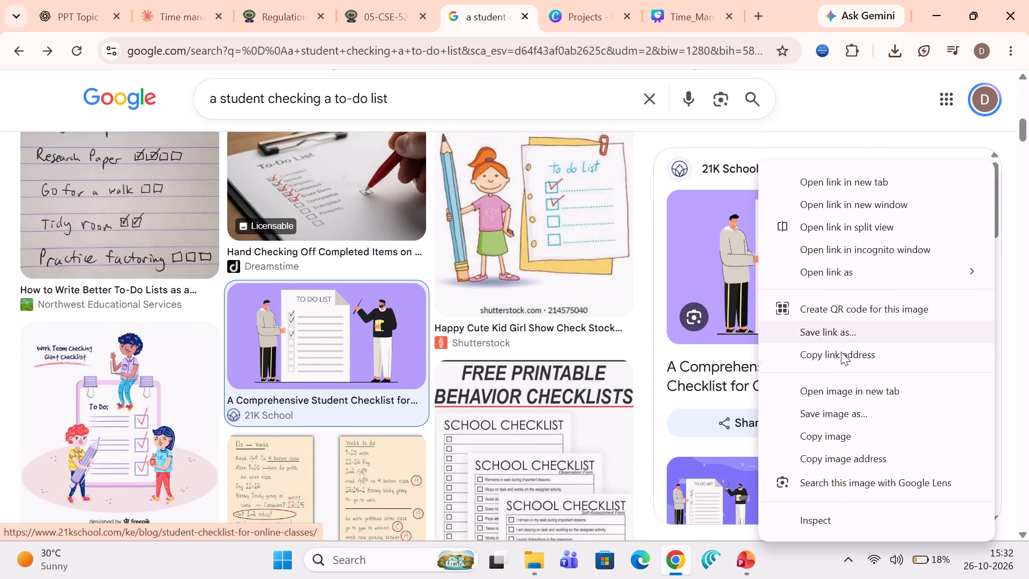
pyautogui.click(836, 429)
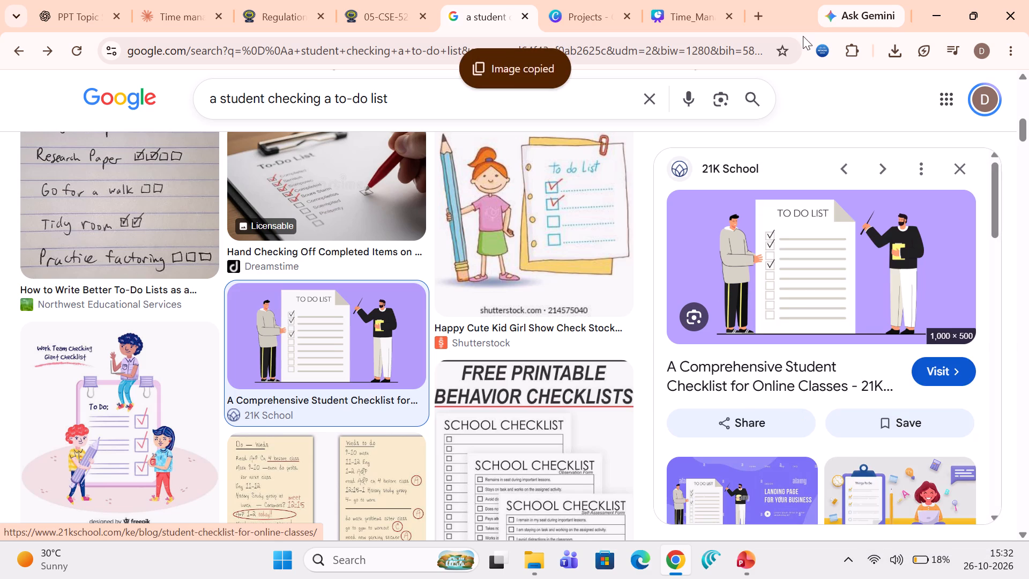
# Delete the placeholder caption, the camera image and the small camera frame from slide 8.
pyautogui.click(677, 14)
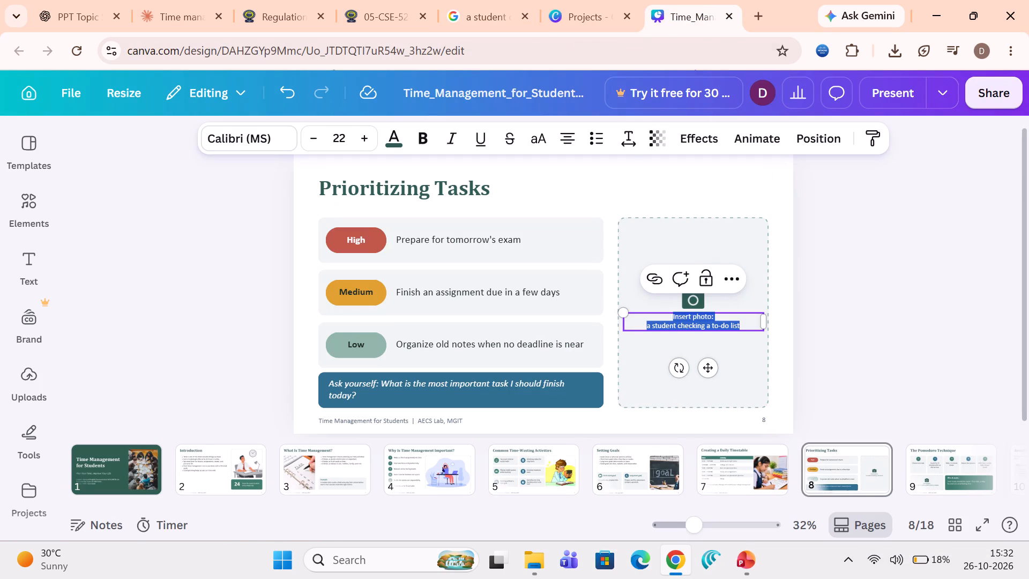
pyautogui.press('BackSpace')
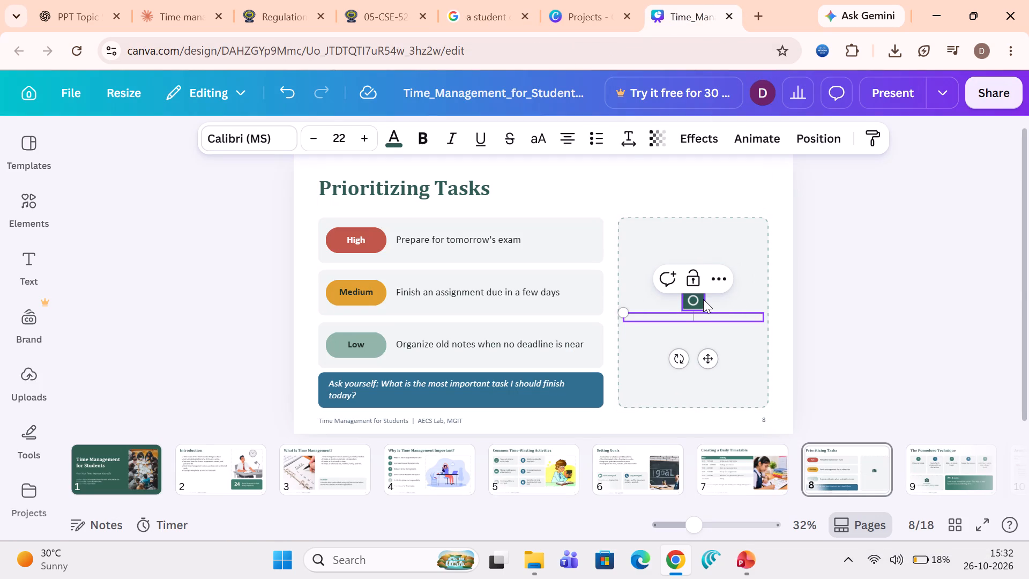
pyautogui.click(703, 299)
pyautogui.click(718, 262)
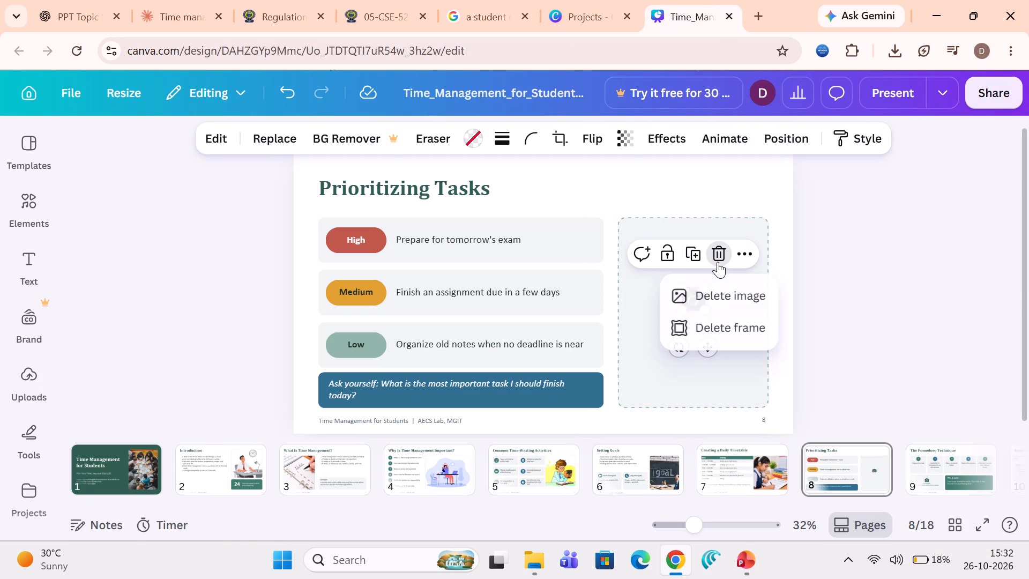
pyautogui.click(719, 302)
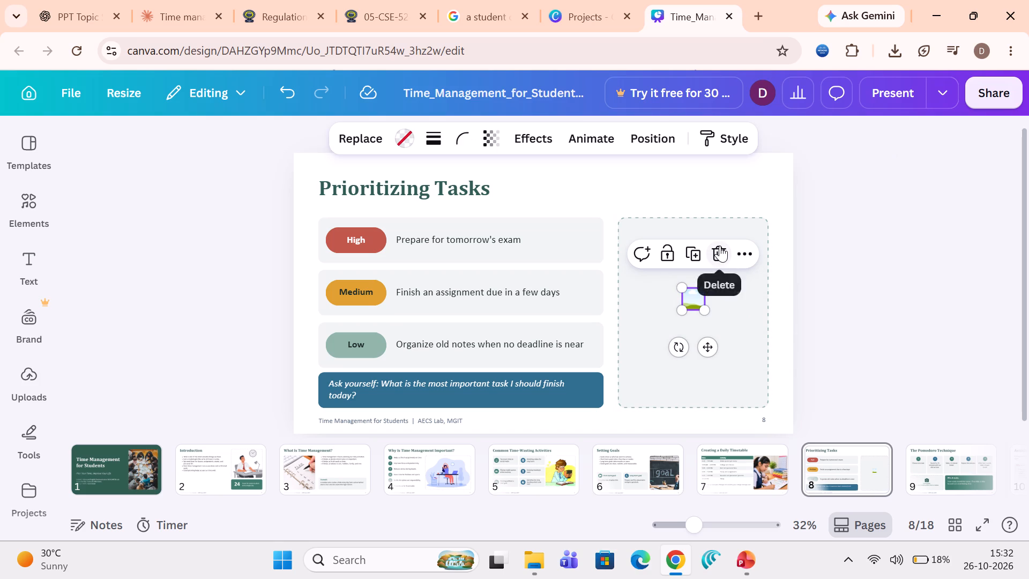
pyautogui.click(720, 246)
# Paste the copied "TO DO LIST" illustration onto slide 8 and stretch its lower edge to about 1,247 by 751.
pyautogui.hotkey('ctrl', 'v')
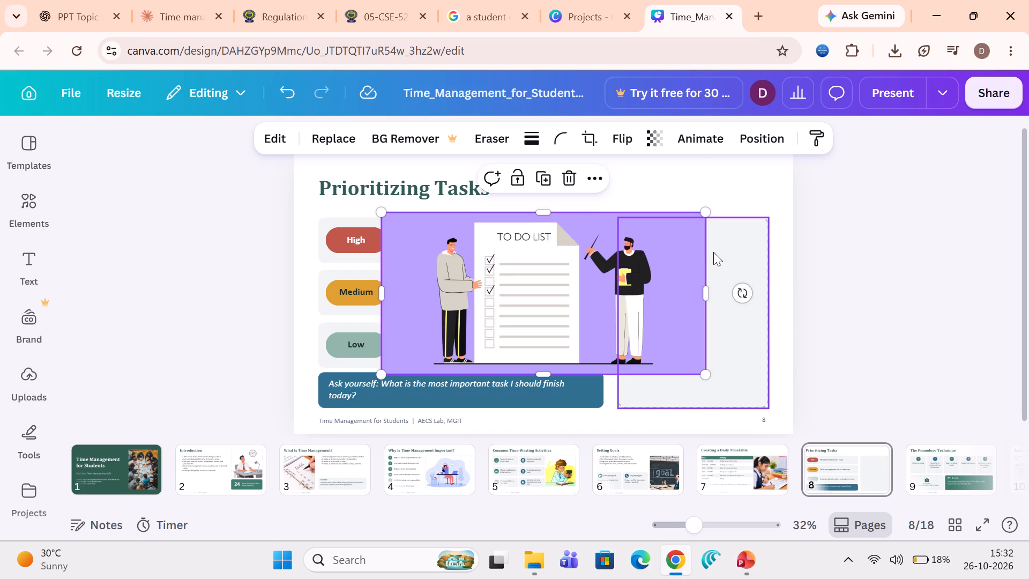
pyautogui.click(542, 375)
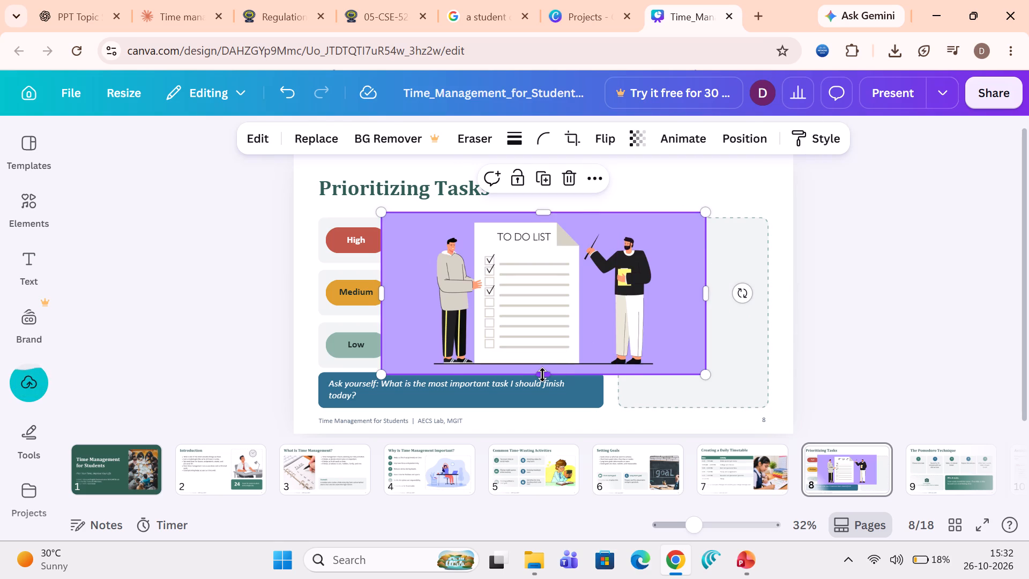
pyautogui.moveTo(542, 375); pyautogui.dragTo(560, 434)
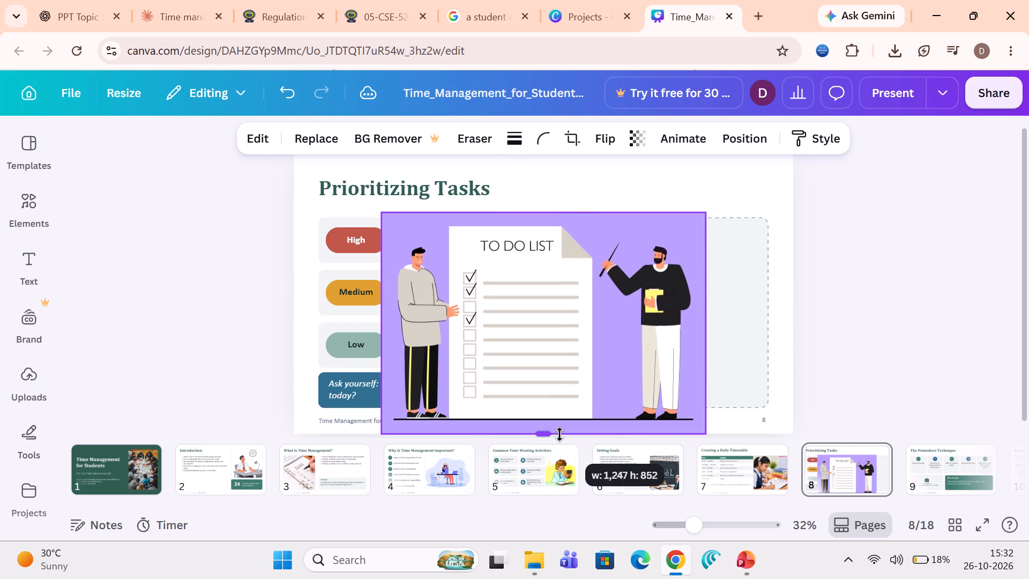
pyautogui.moveTo(560, 434); pyautogui.dragTo(557, 408)
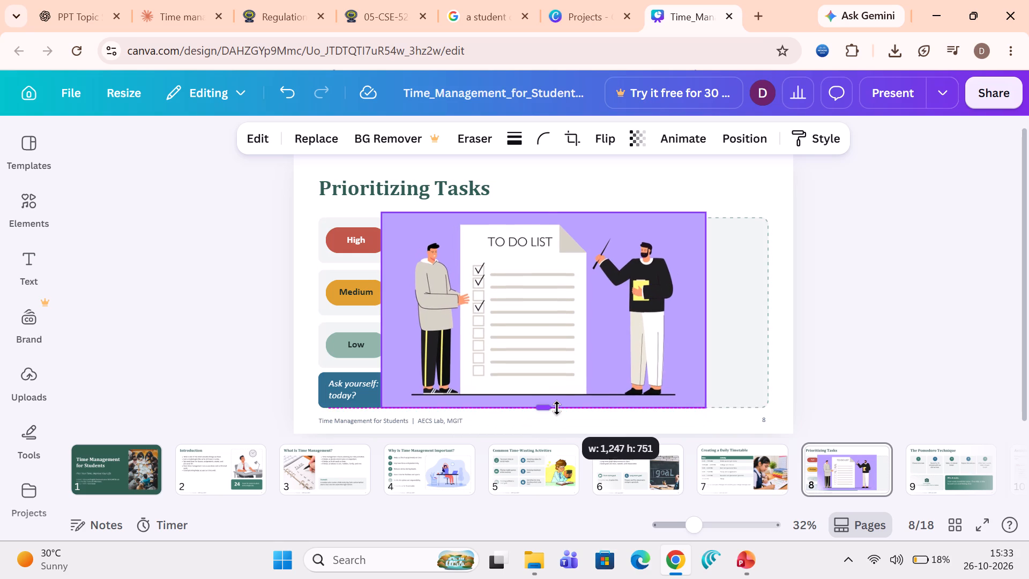
pyautogui.moveTo(557, 408); pyautogui.dragTo(557, 409)
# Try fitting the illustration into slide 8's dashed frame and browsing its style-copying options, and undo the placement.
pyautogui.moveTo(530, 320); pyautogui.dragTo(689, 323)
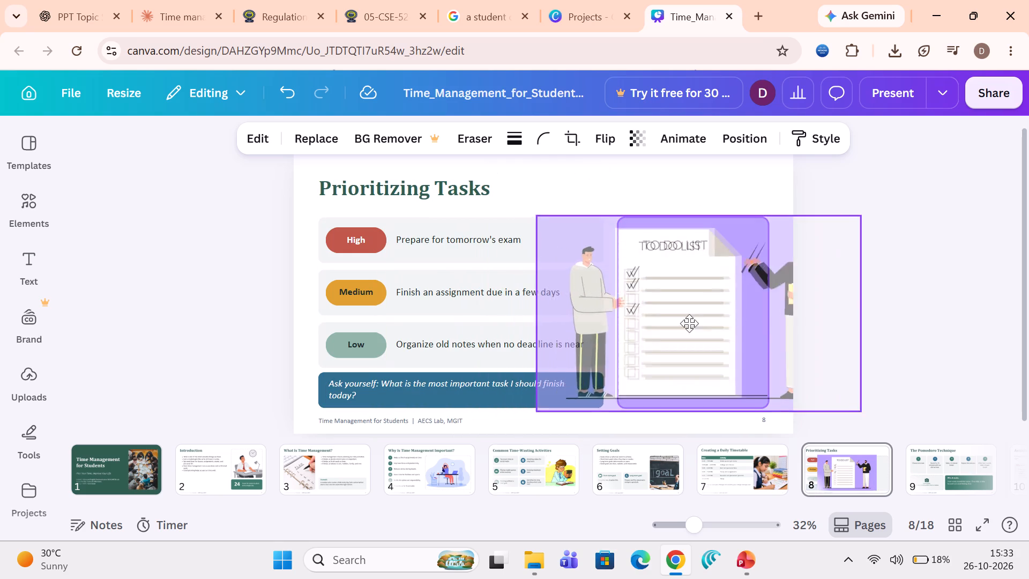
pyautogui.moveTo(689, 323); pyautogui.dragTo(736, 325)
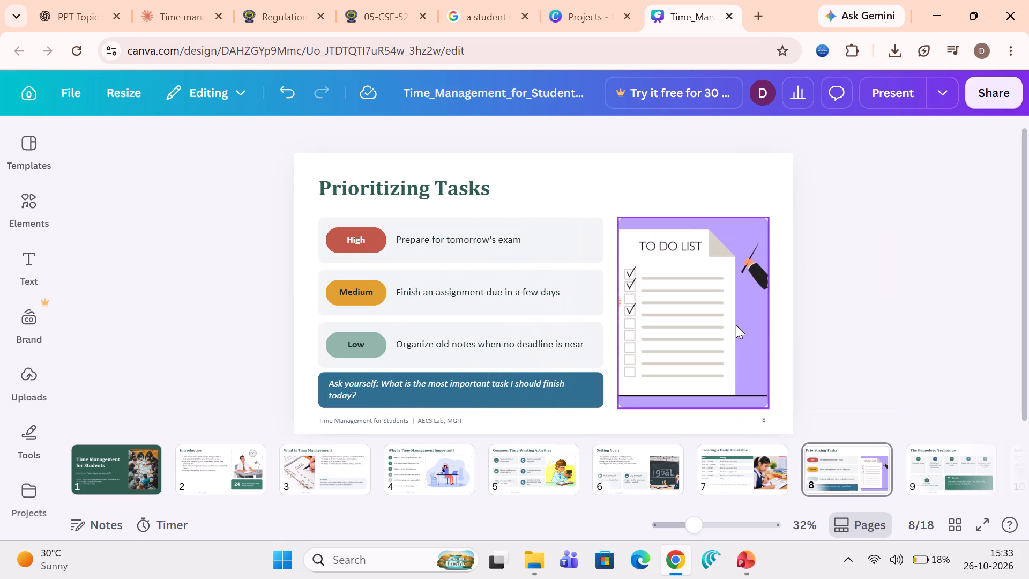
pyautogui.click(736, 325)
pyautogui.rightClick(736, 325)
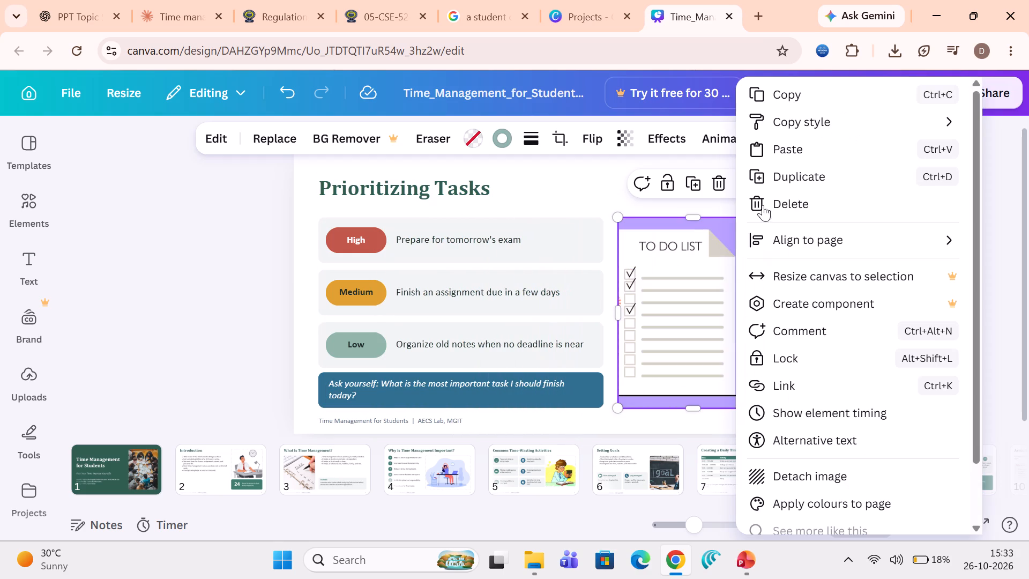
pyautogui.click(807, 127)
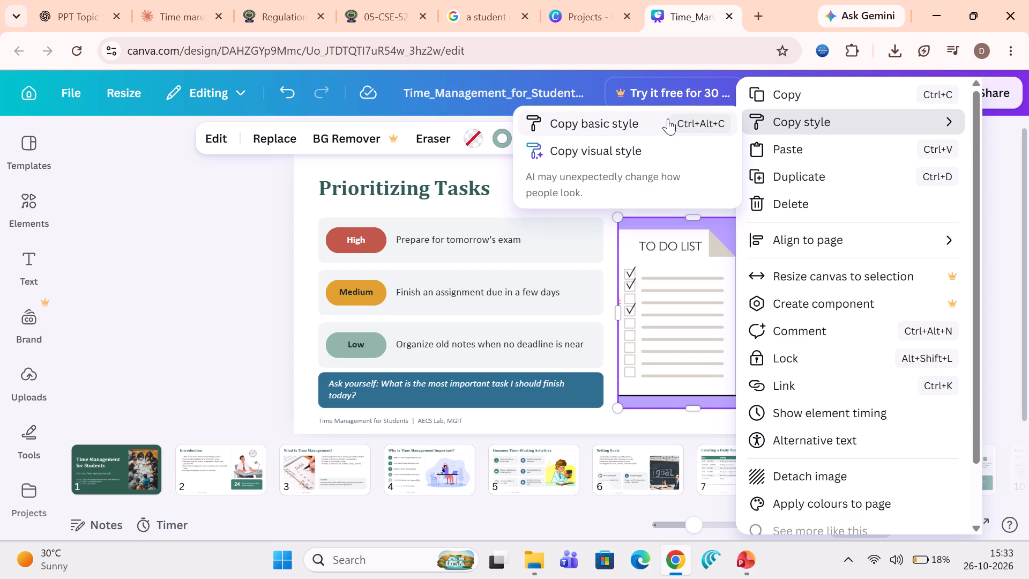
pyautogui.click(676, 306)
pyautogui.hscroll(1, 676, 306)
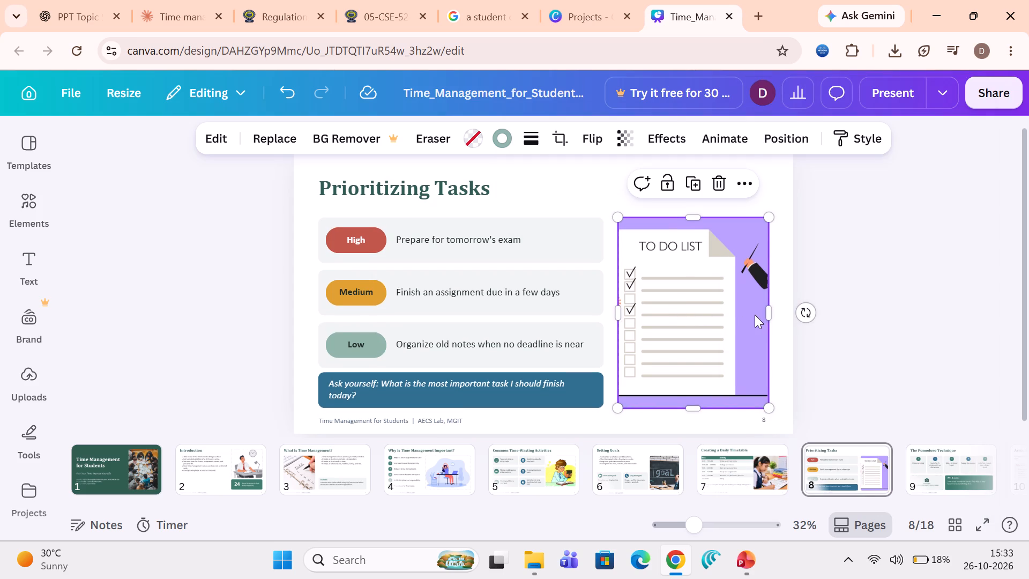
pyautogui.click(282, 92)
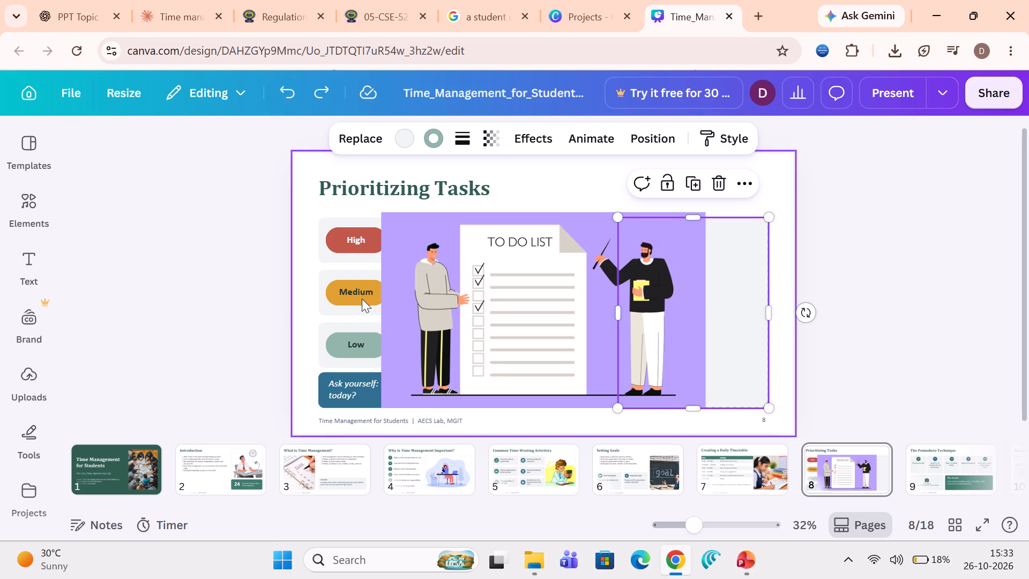
# Place the "TO DO LIST" illustration inside the dashed photo frame beside slide 8's priority rows.
pyautogui.click(497, 306)
pyautogui.moveTo(576, 291); pyautogui.dragTo(648, 273)
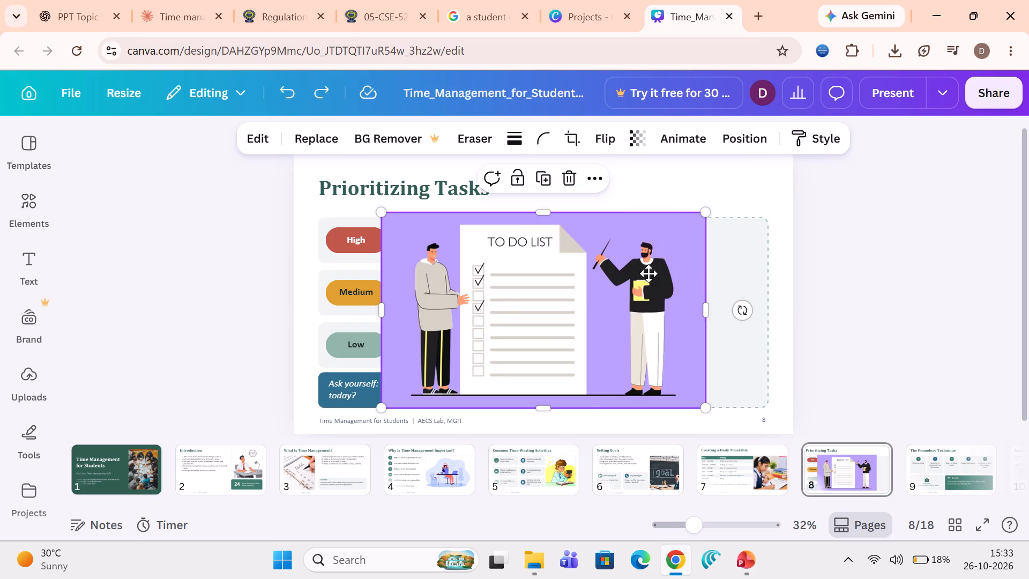
pyautogui.moveTo(648, 273); pyautogui.dragTo(672, 278)
# Shorten slide 8's picture frame from its upper edge until both people show, and centre it vertically beside the priority rows.
pyautogui.click(706, 234)
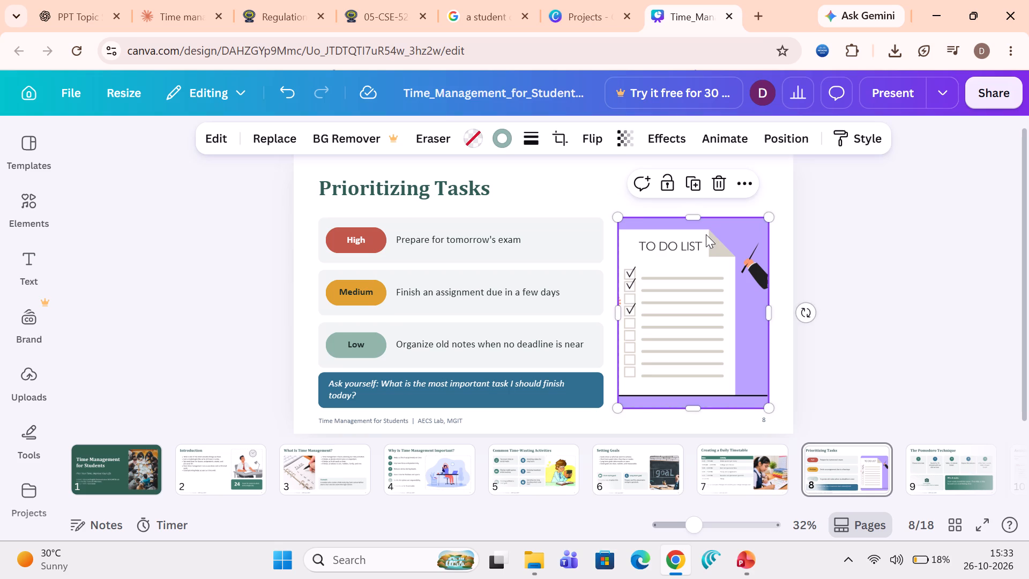
pyautogui.moveTo(692, 212); pyautogui.dragTo(705, 308)
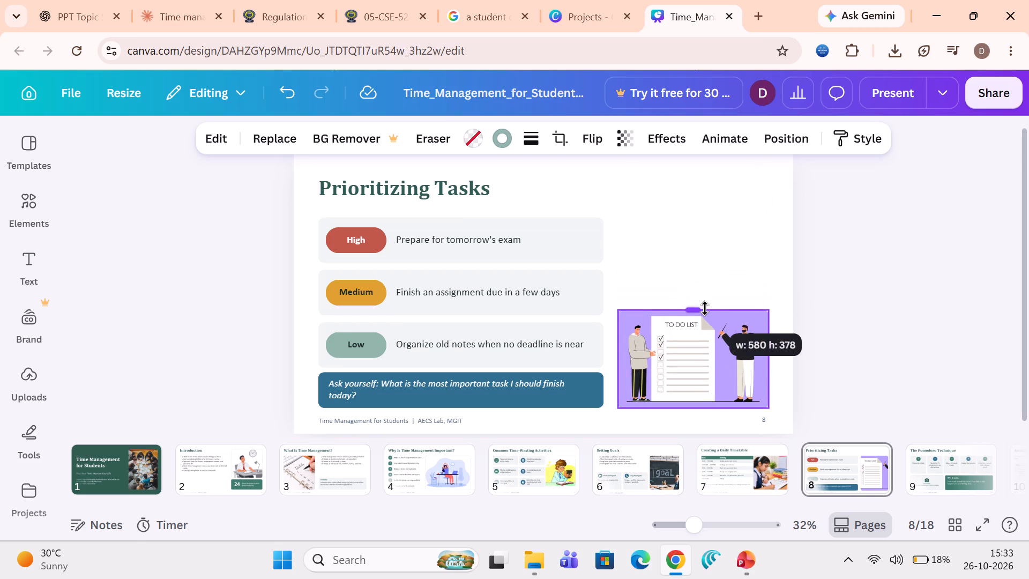
pyautogui.moveTo(705, 308); pyautogui.dragTo(705, 313)
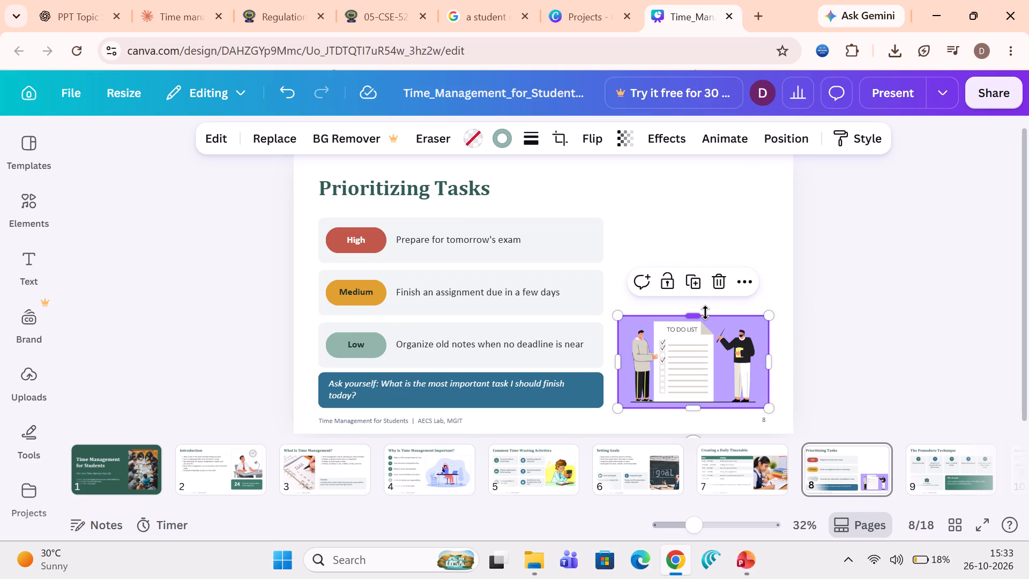
pyautogui.moveTo(682, 359); pyautogui.dragTo(682, 300)
pyautogui.click(682, 300)
pyautogui.click(681, 400)
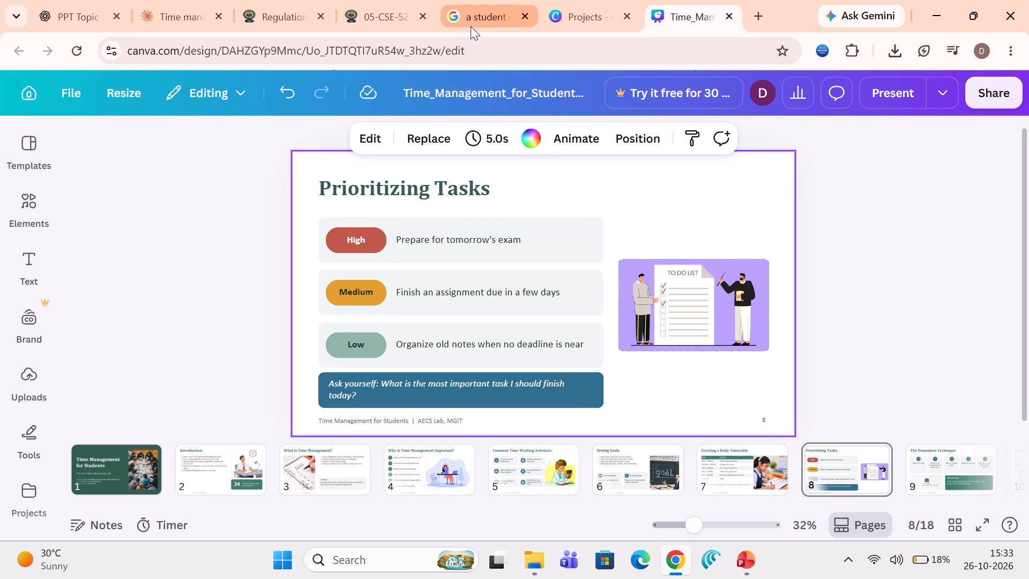
# Copy the photo placeholder caption on slide 9, "The Pomodoro Technique", and clear the caption's text.
pyautogui.click(914, 481)
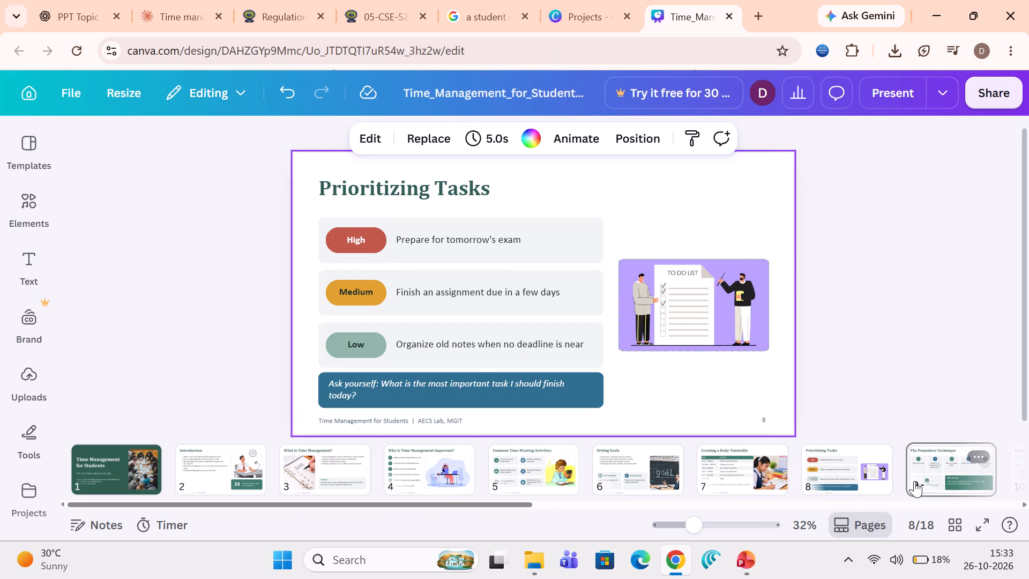
pyautogui.hscroll(-7, 914, 481)
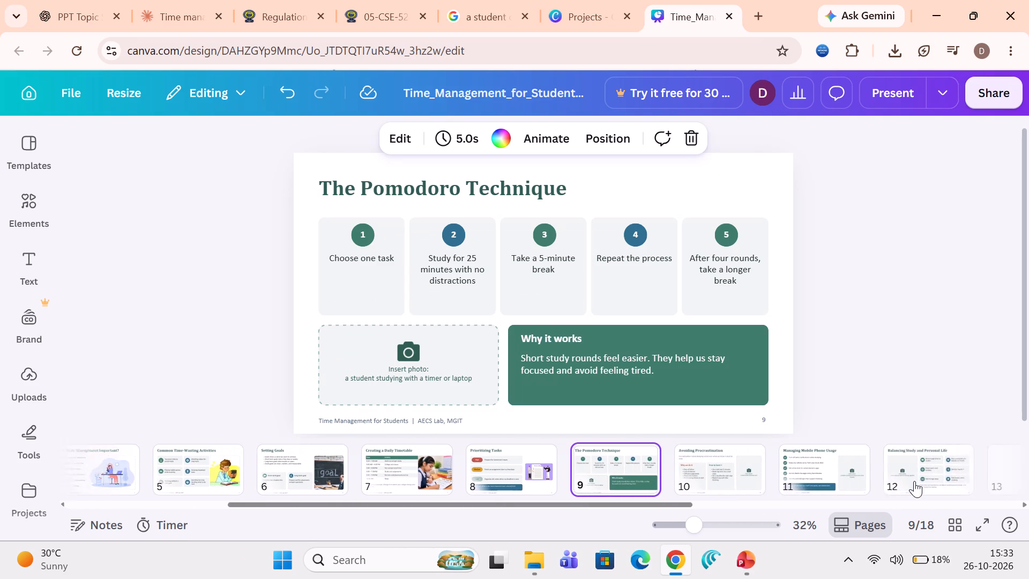
pyautogui.hscroll(-4, 914, 481)
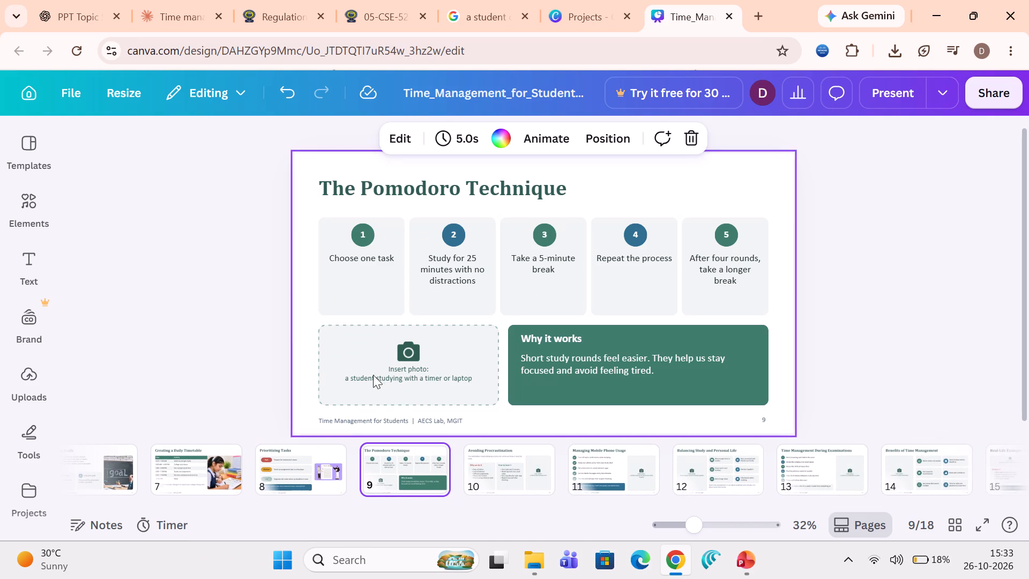
pyautogui.click(384, 378)
pyautogui.click(384, 378)
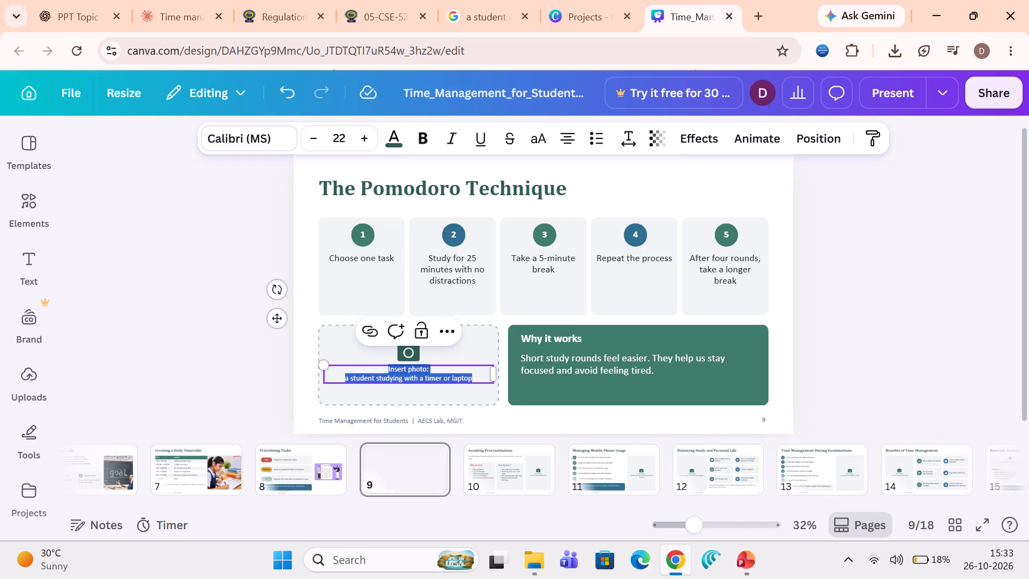
pyautogui.hotkey('ctrl', 'c')
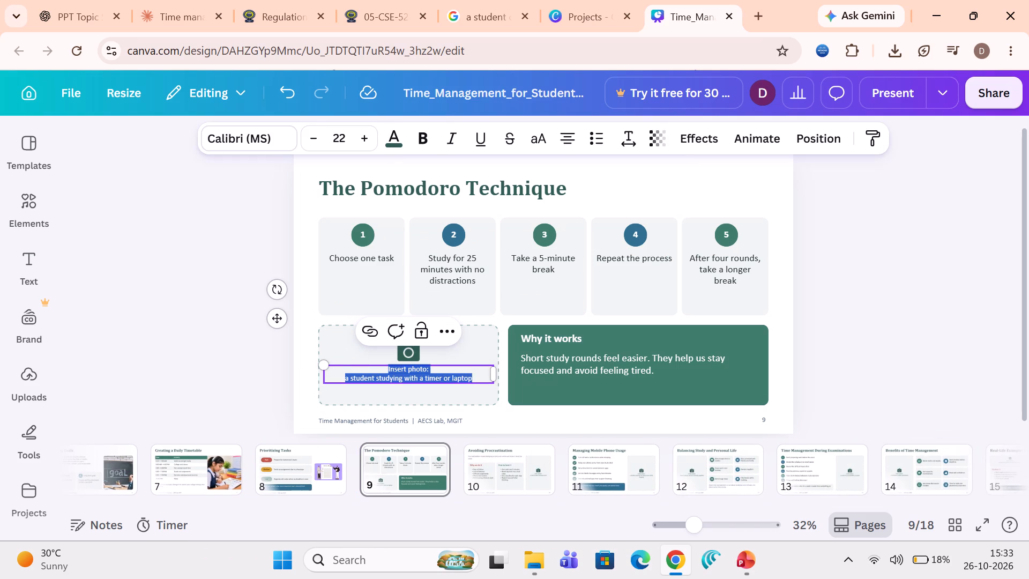
pyautogui.press('BackSpace')
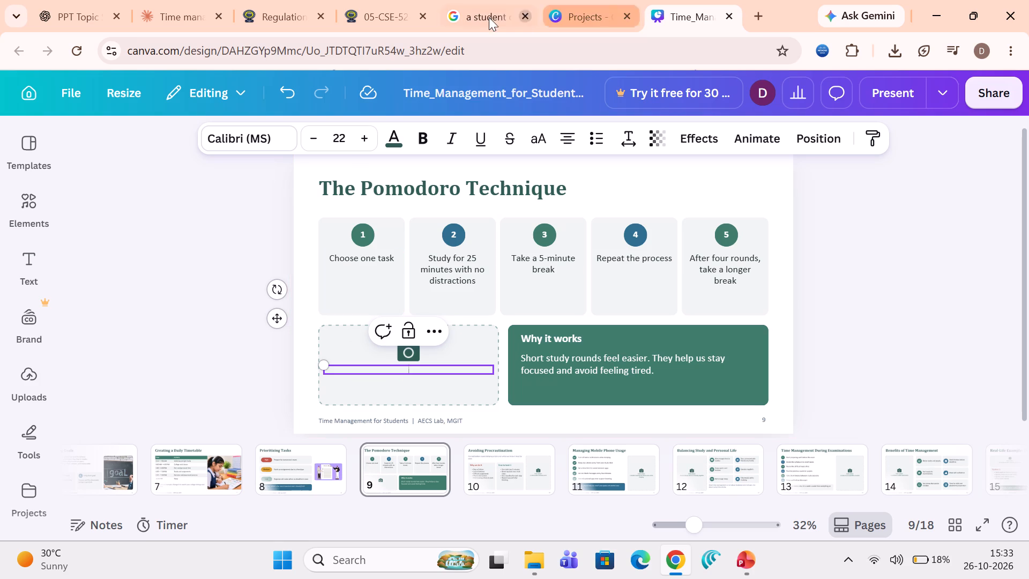
# Search Google Images for "a student studying with a timer or laptop", leaving out the "Insert photo:" line.
pyautogui.click(480, 17)
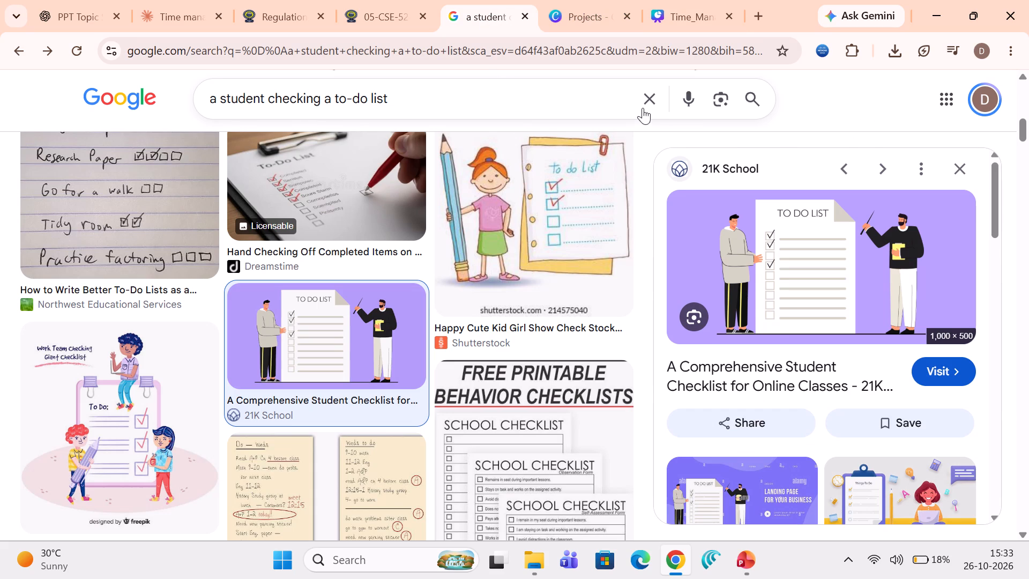
pyautogui.click(643, 108)
pyautogui.hotkey('ctrl', 'v')
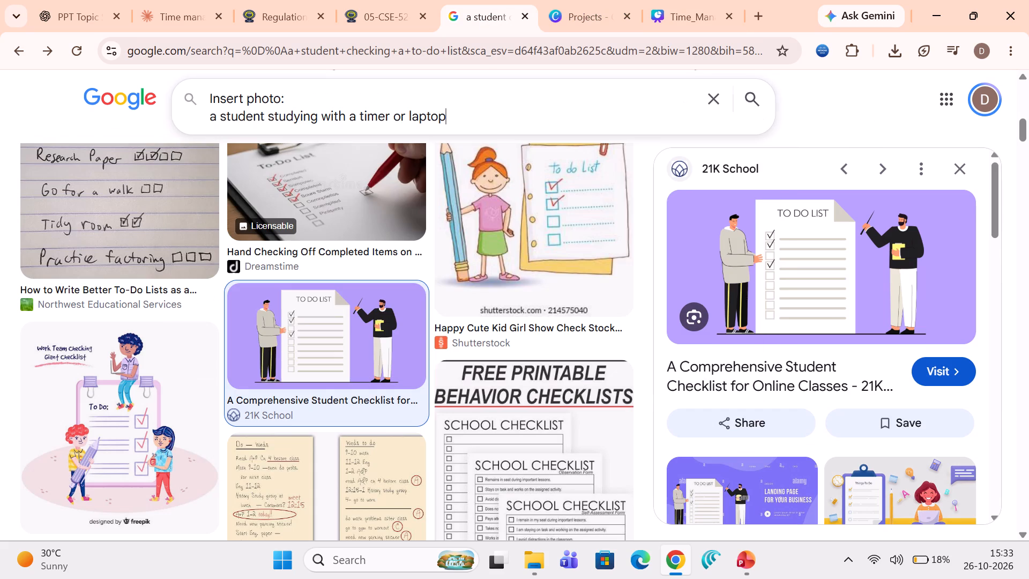
pyautogui.moveTo(446, 93); pyautogui.dragTo(393, 94)
pyautogui.moveTo(393, 94); pyautogui.dragTo(197, 92)
pyautogui.press('BackSpace')
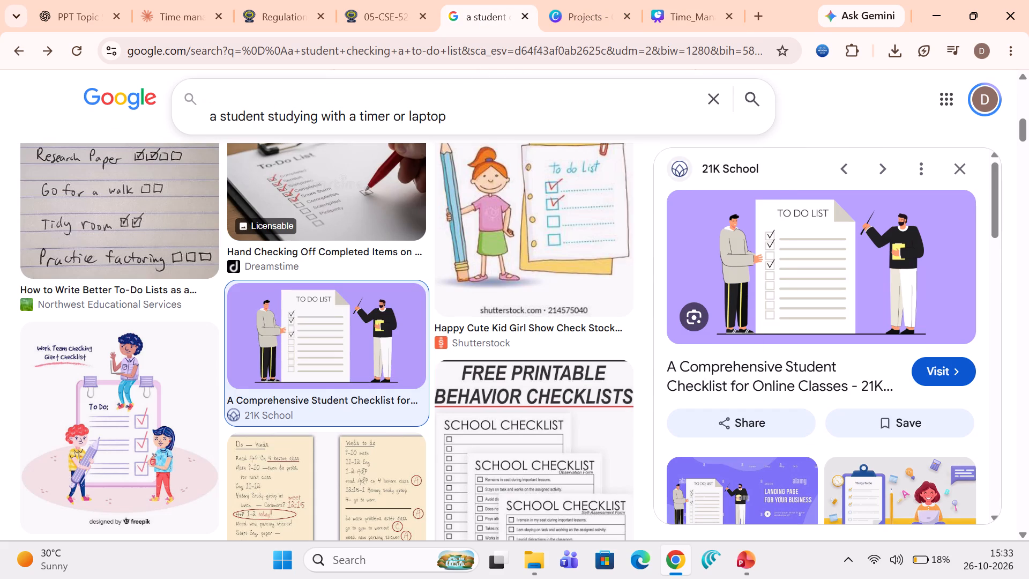
pyautogui.hotkey('ctrl', 'v')
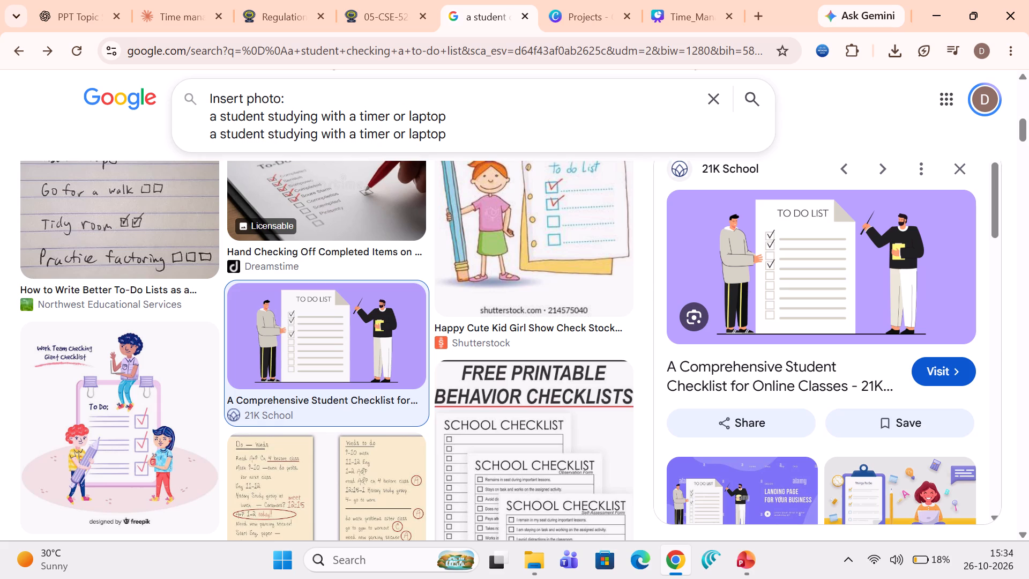
pyautogui.hotkey('ctrl', 'z')
pyautogui.press('Return')
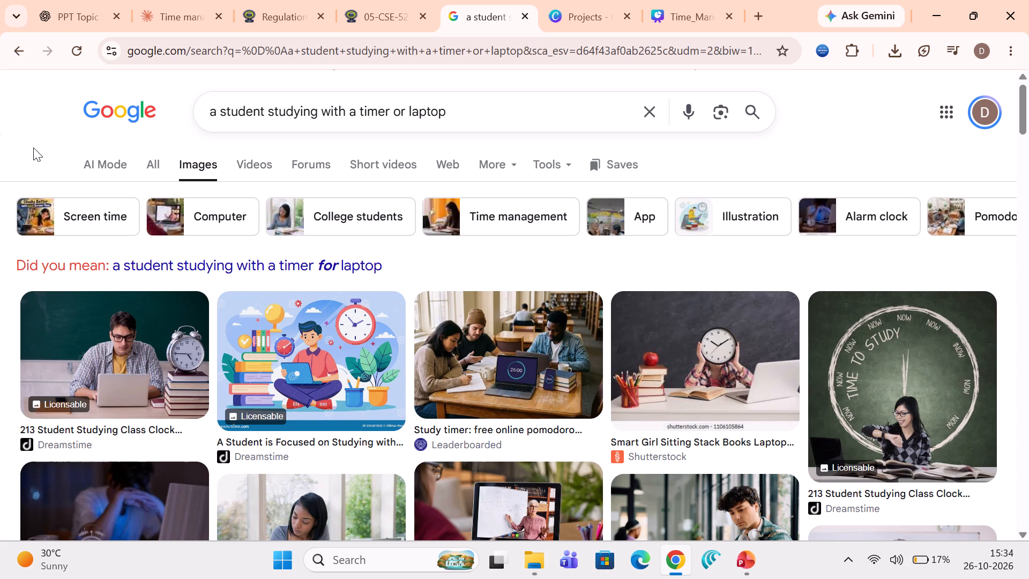
# Find Dreamstime's illustration of a student with a laptop among books, clocks and plants in the image results and copy the image.
pyautogui.scroll(-1, 268, 294)
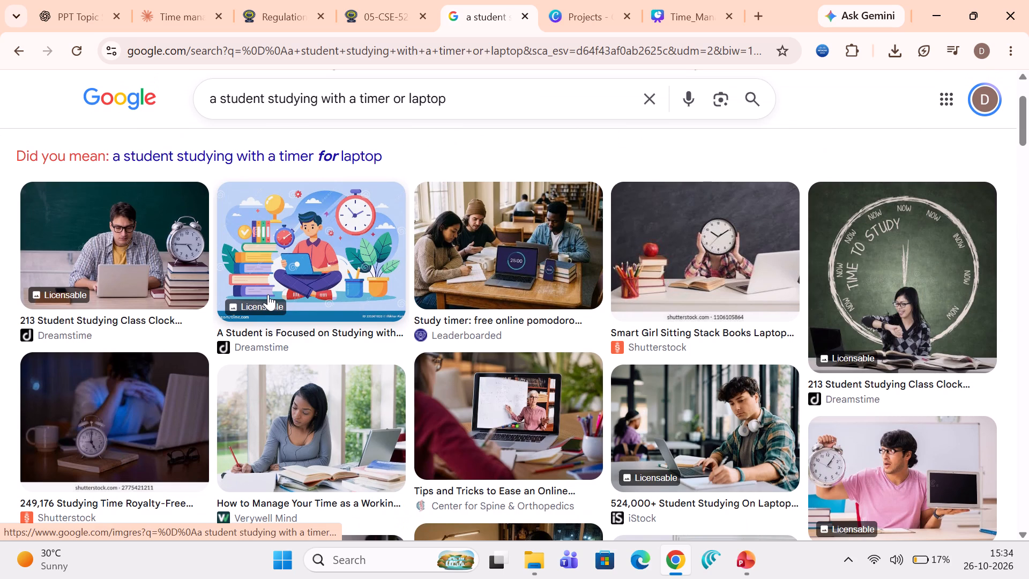
pyautogui.scroll(-1, 268, 294)
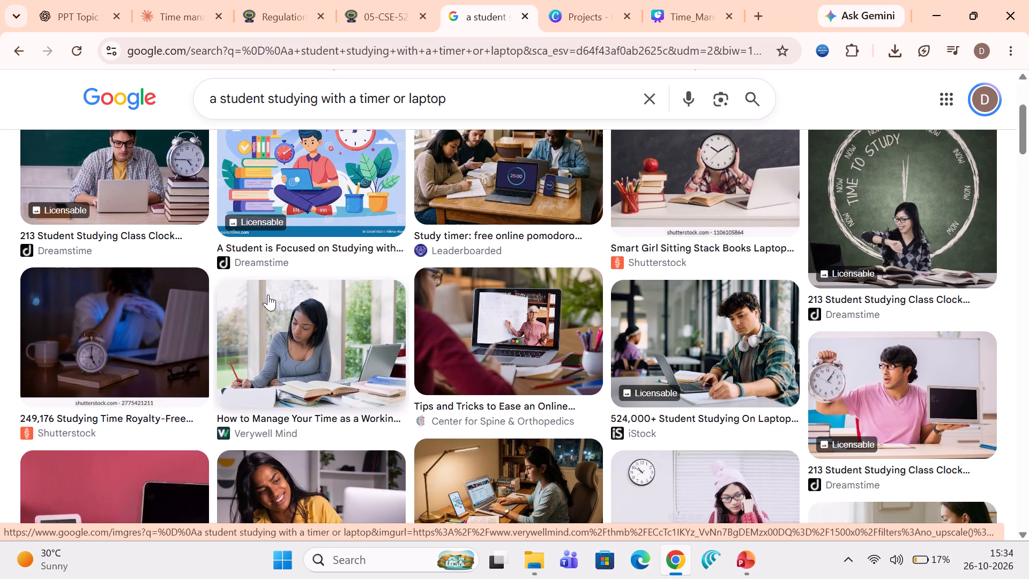
pyautogui.scroll(-2, 268, 294)
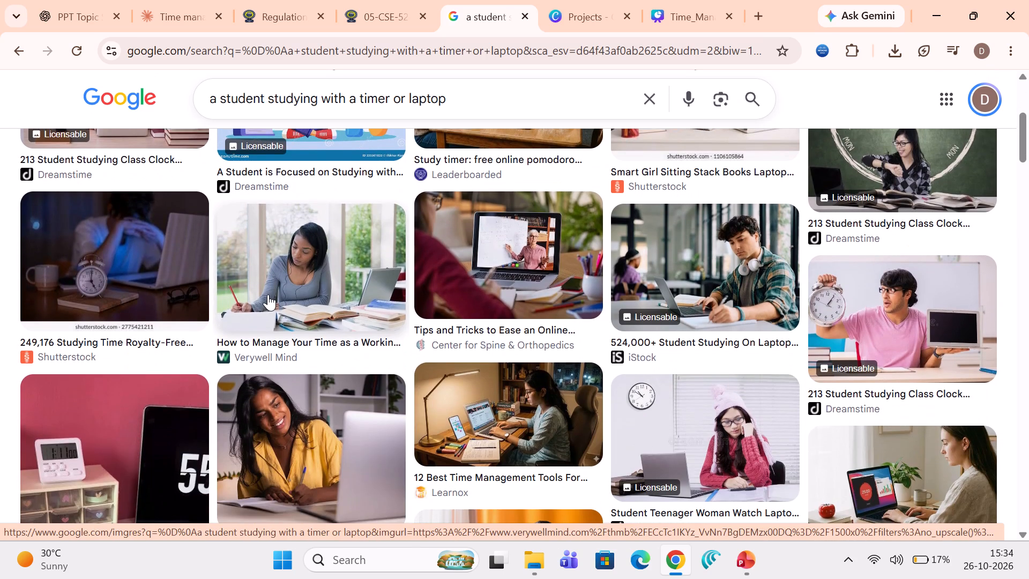
pyautogui.scroll(-2, 268, 294)
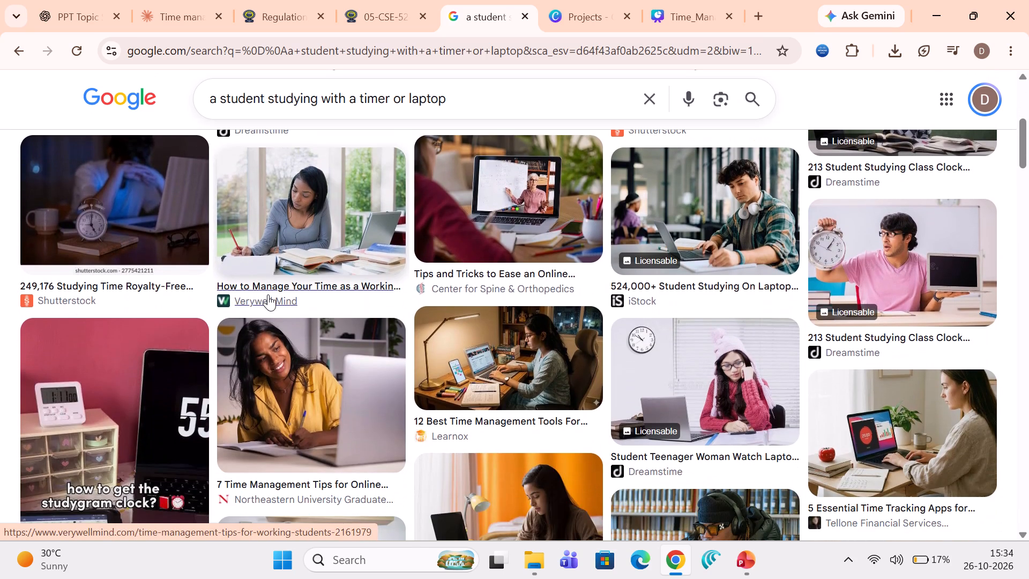
pyautogui.scroll(2, 268, 294)
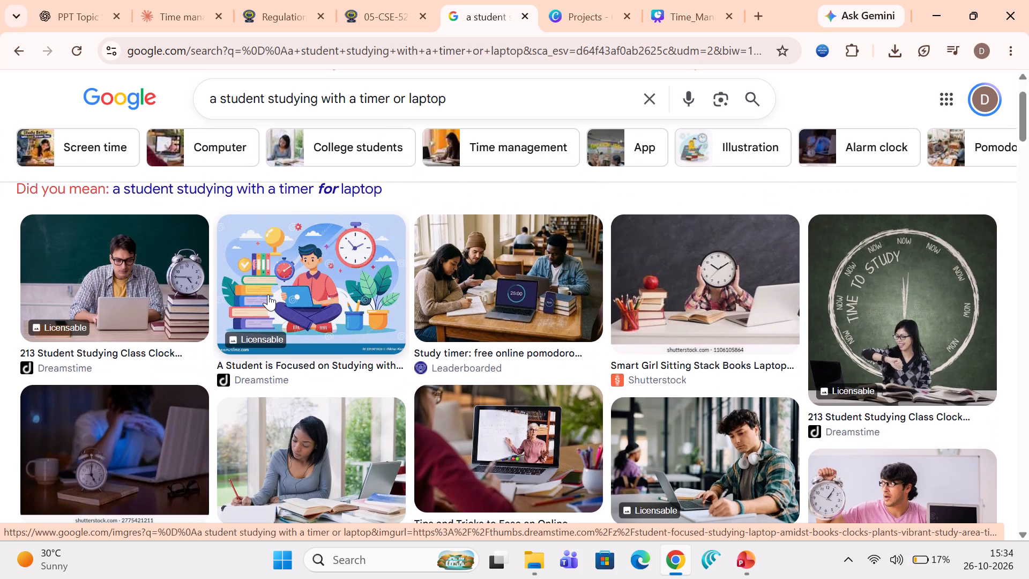
pyautogui.click(268, 294)
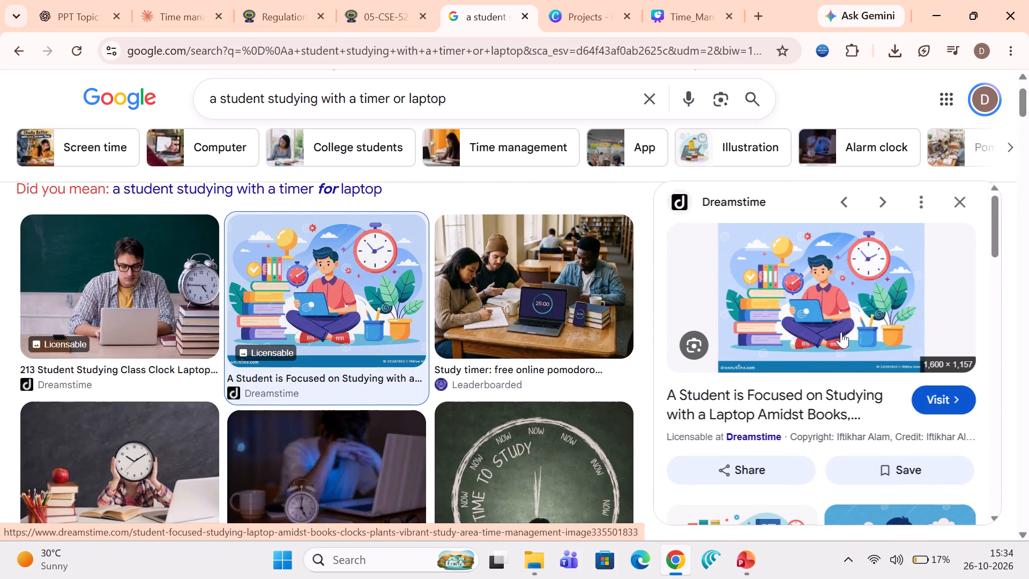
pyautogui.rightClick(808, 301)
pyautogui.click(705, 439)
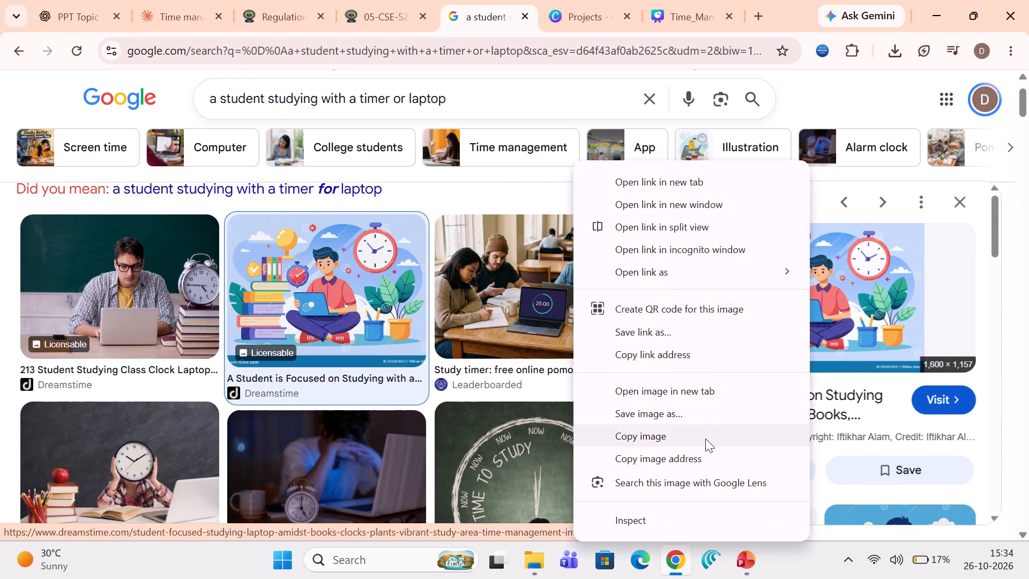
# Switch to the Canva presentation, paste the copied student illustration onto slide 9 and drop it into the dashed placeholder frame.
pyautogui.click(677, 11)
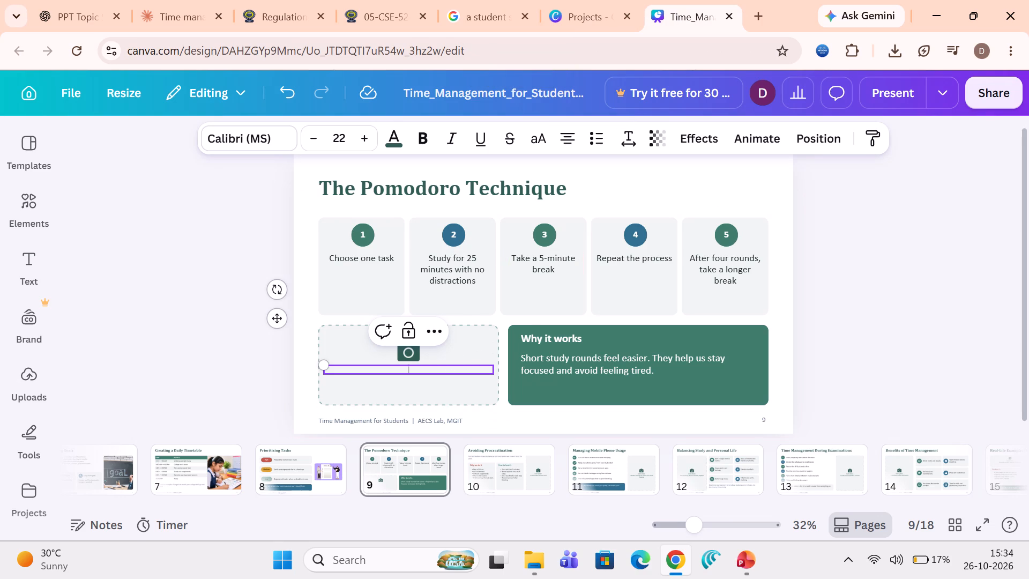
pyautogui.hotkey('ctrl', 'v')
pyautogui.hotkey('ctrl', 'v')
pyautogui.click(432, 393)
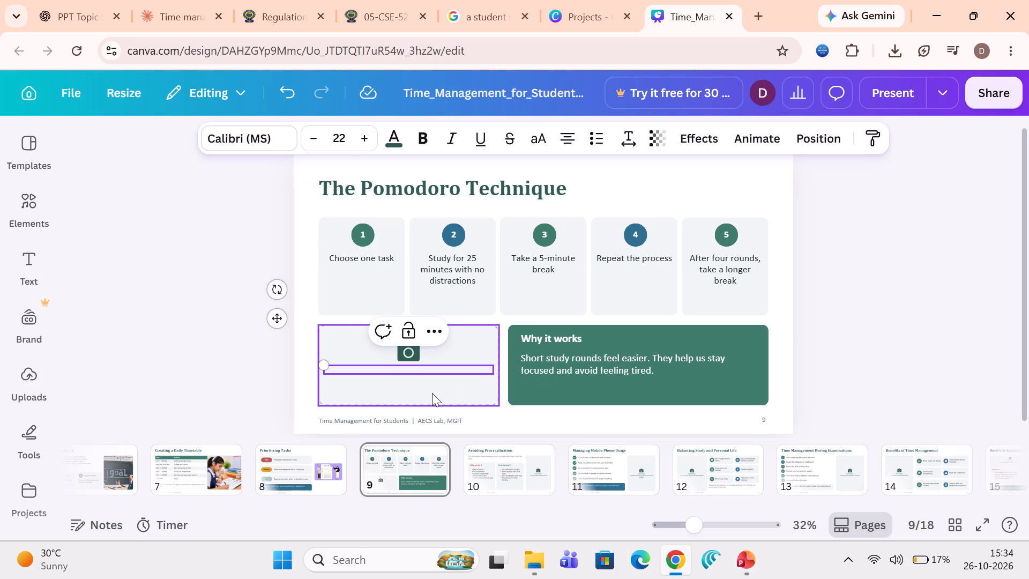
pyautogui.hotkey('ctrl', 'v')
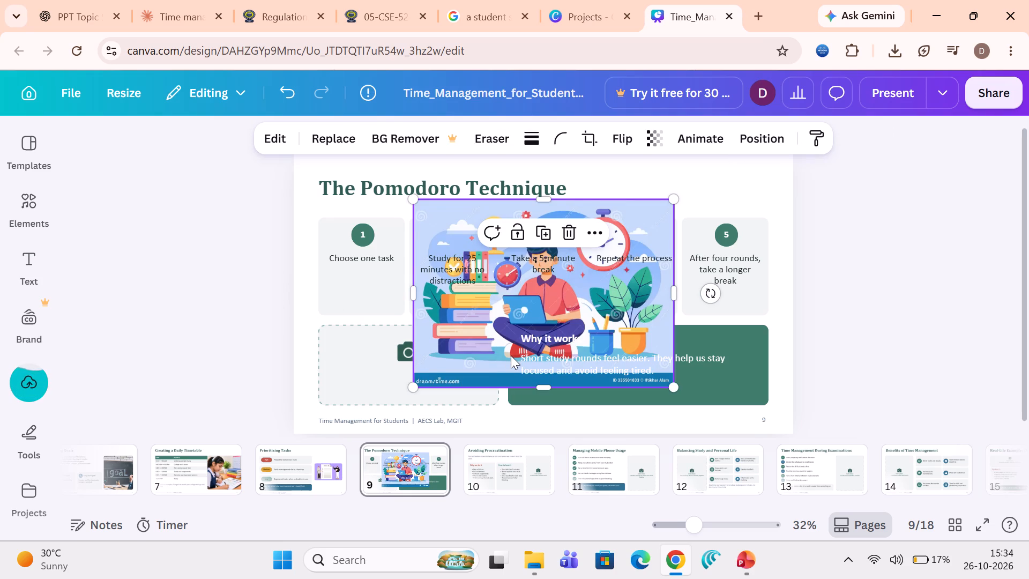
pyautogui.moveTo(492, 362); pyautogui.dragTo(488, 365)
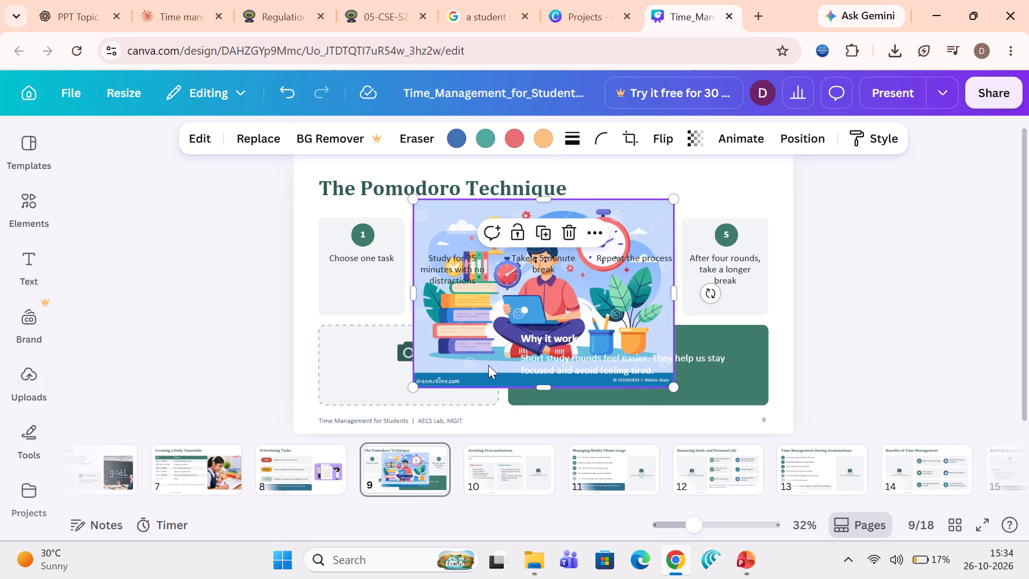
pyautogui.moveTo(488, 365); pyautogui.dragTo(429, 397)
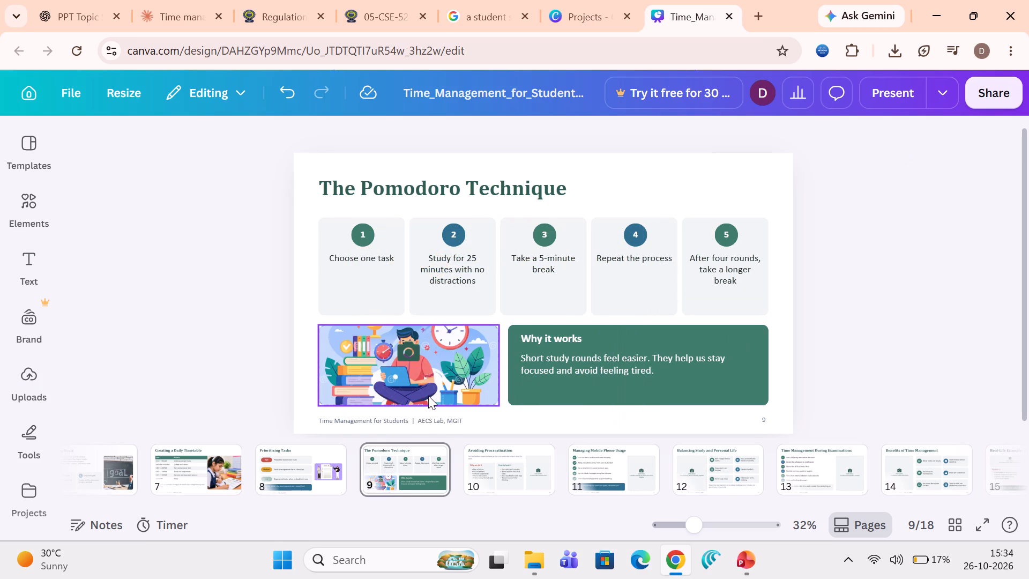
# Enlarge slide 9's picture frame slightly at its upper edge and further at its lower edge, down to the footer line.
pyautogui.click(412, 381)
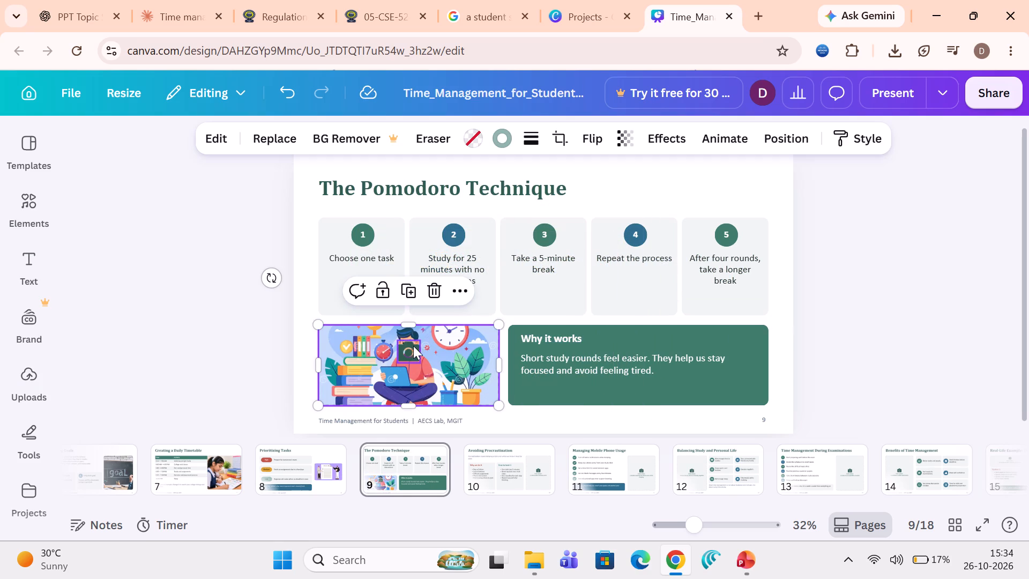
pyautogui.click(411, 330)
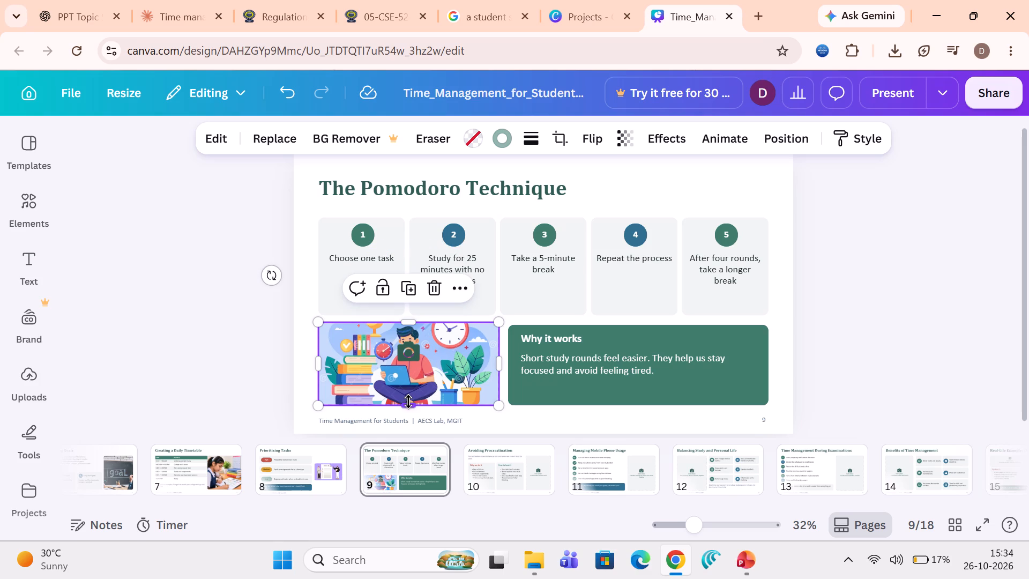
pyautogui.moveTo(409, 404); pyautogui.dragTo(409, 410)
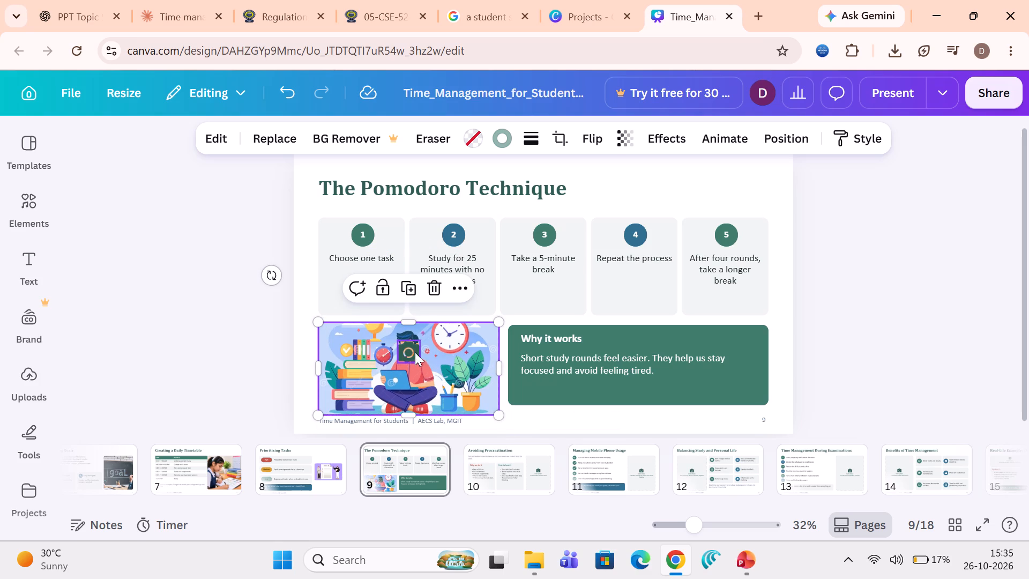
# Delete the placeholder camera icon covering the student's face on slide 9, including both its image and its frame.
pyautogui.click(415, 352)
pyautogui.click(439, 305)
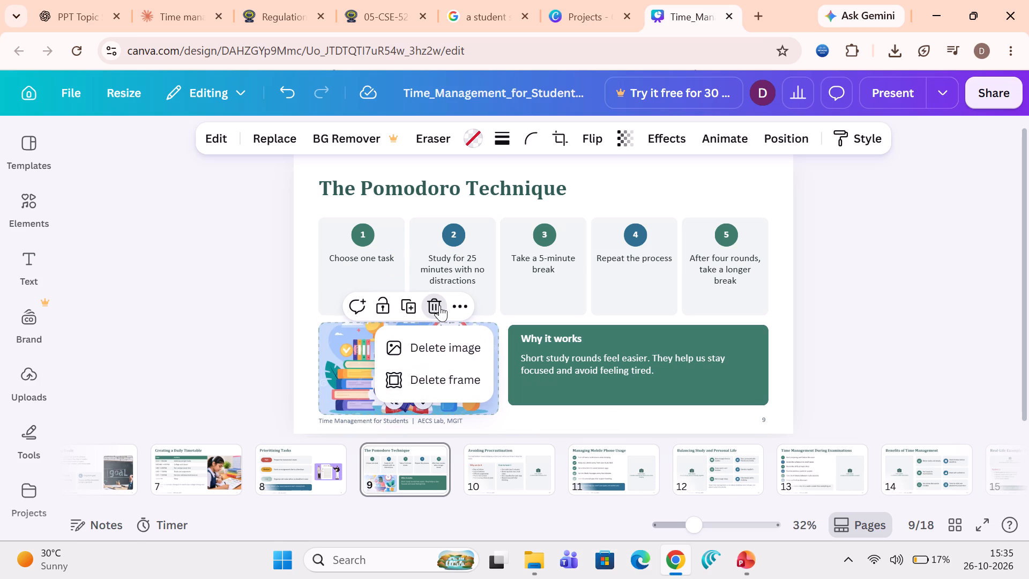
pyautogui.click(438, 345)
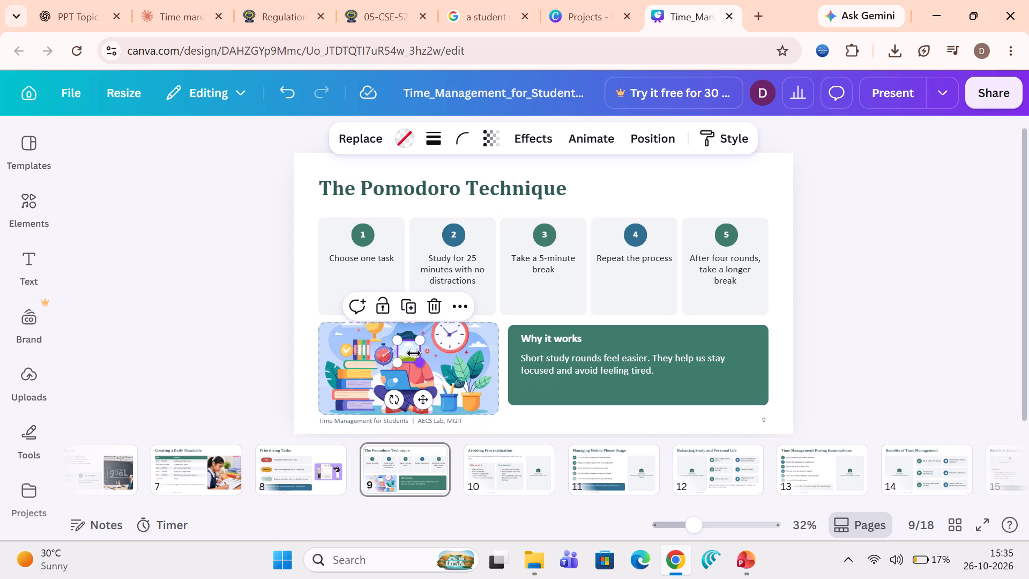
pyautogui.click(429, 305)
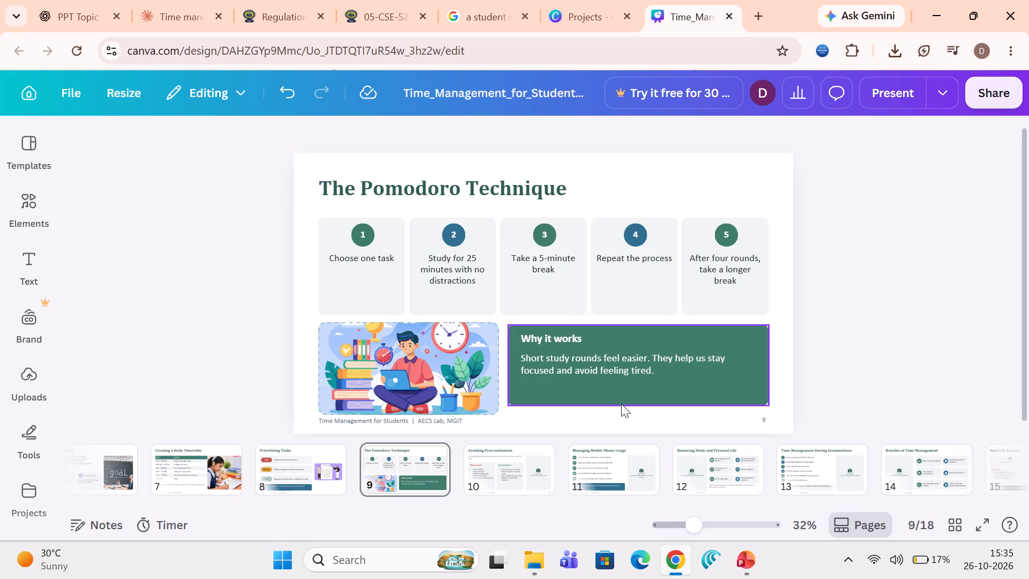
# Copy the caption "a tired student delaying work" from slide 10, "Avoiding Procrastination", and search Google Images for it.
pyautogui.click(507, 466)
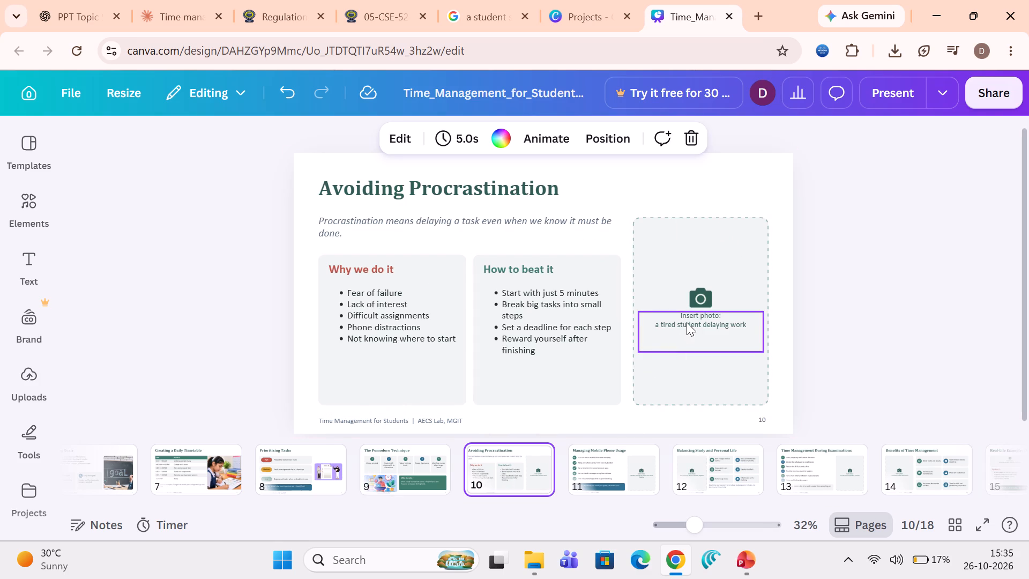
pyautogui.doubleClick(687, 322)
pyautogui.click(687, 322)
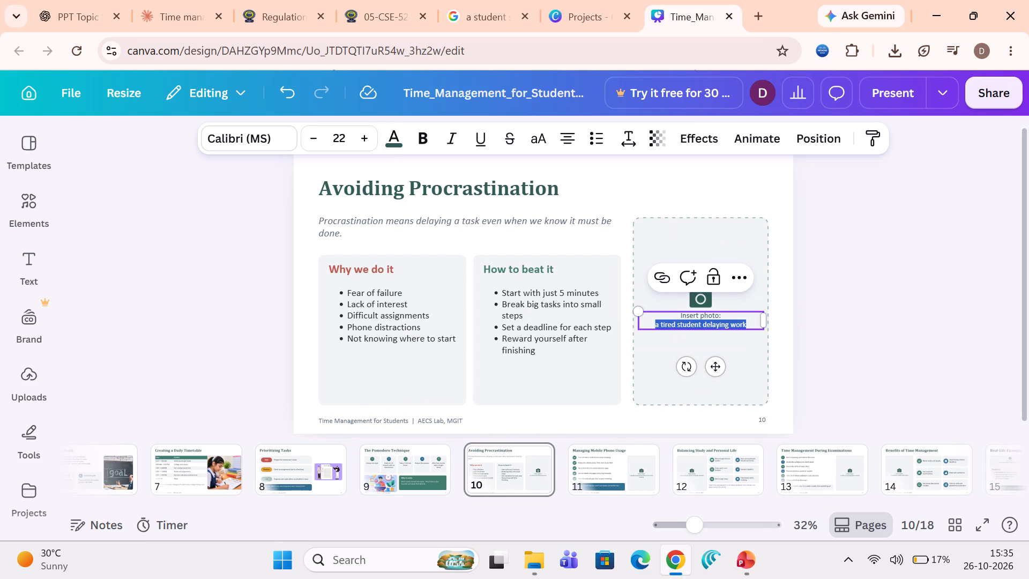
pyautogui.hotkey('ctrl', 'c')
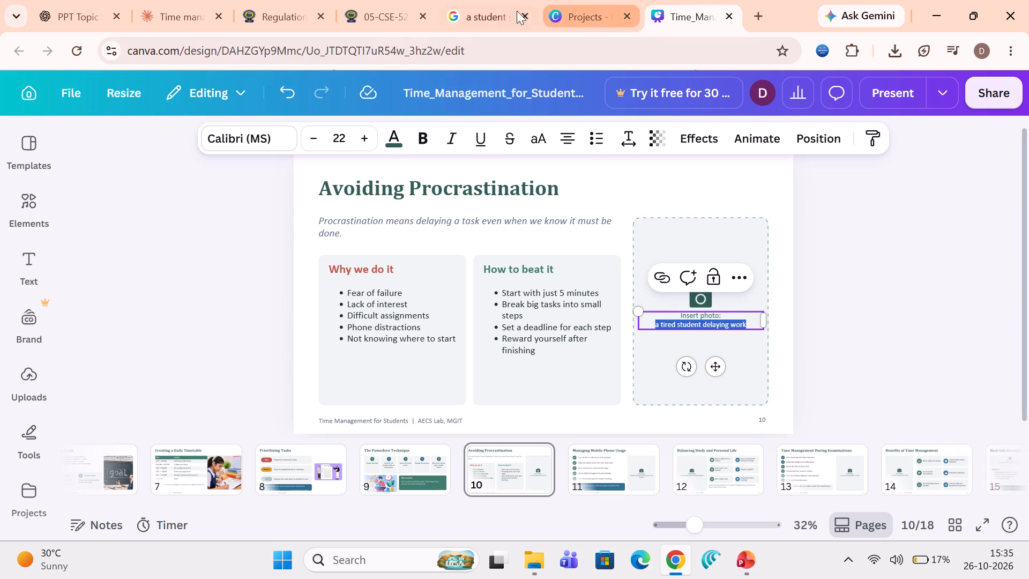
pyautogui.click(487, 3)
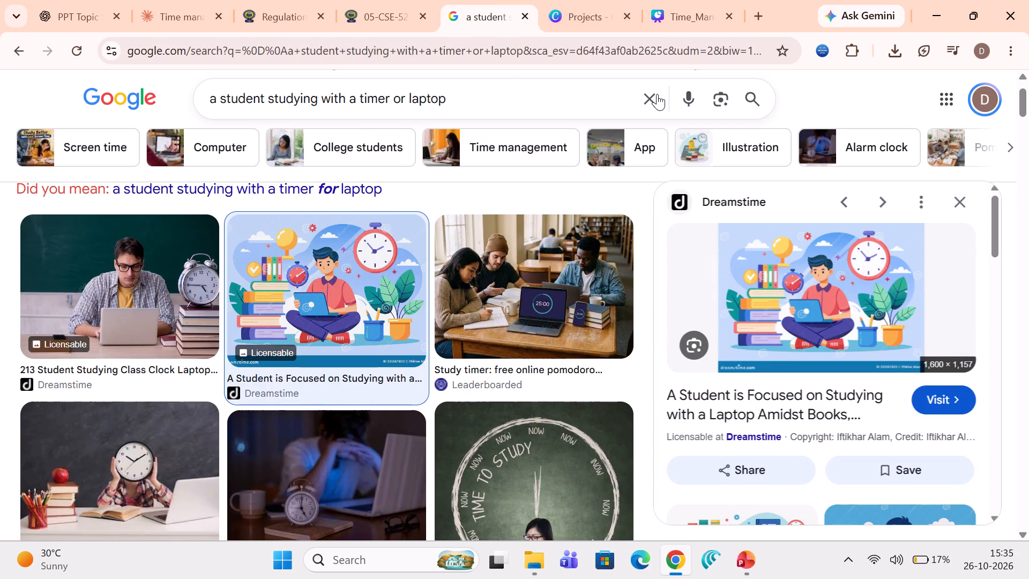
pyautogui.click(658, 94)
pyautogui.hotkey('ctrl', 'v')
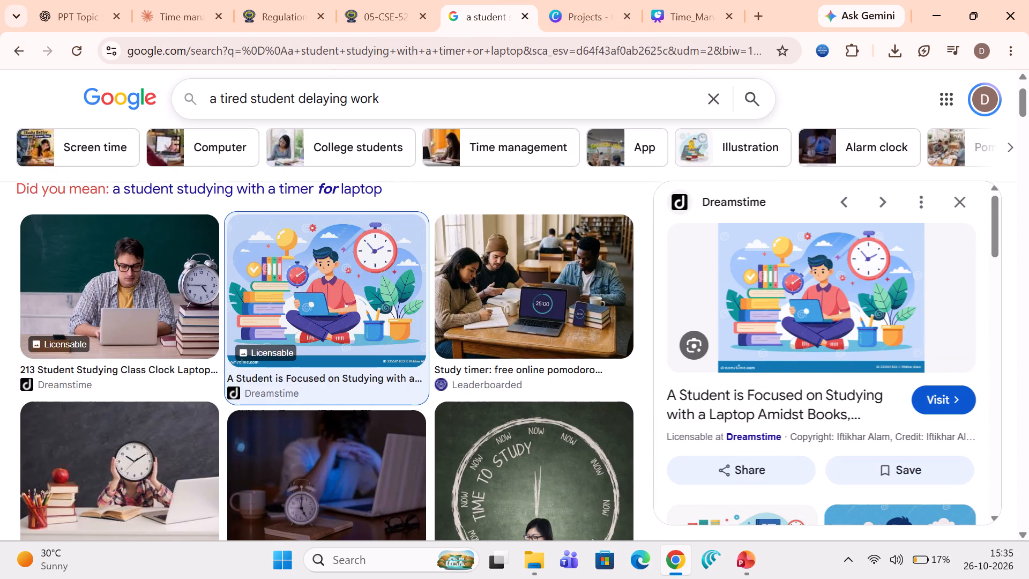
pyautogui.press('Return')
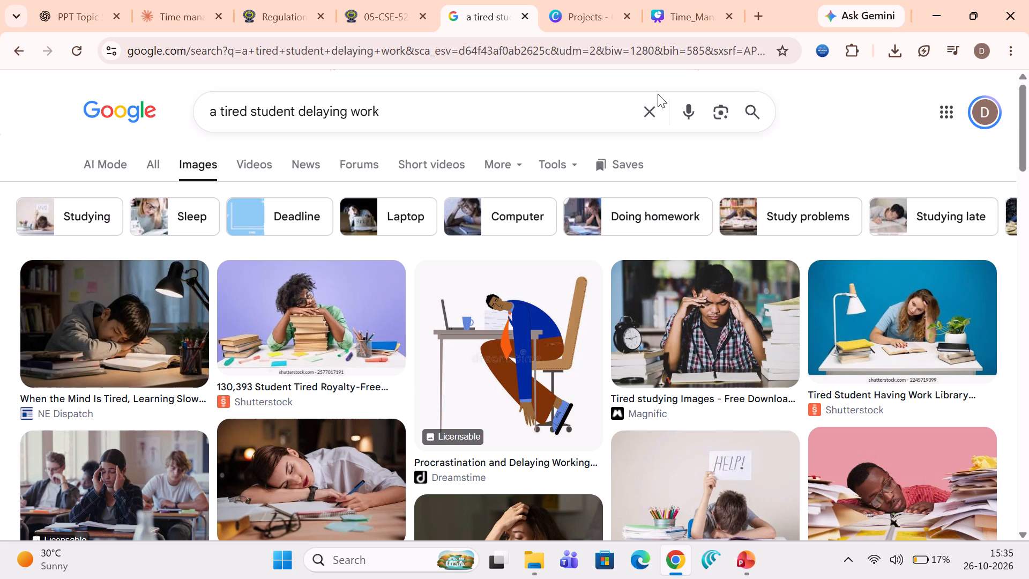
# Look through the image results for a picture of a tired student delaying work that suits slide 10.
pyautogui.scroll(-1, 526, 368)
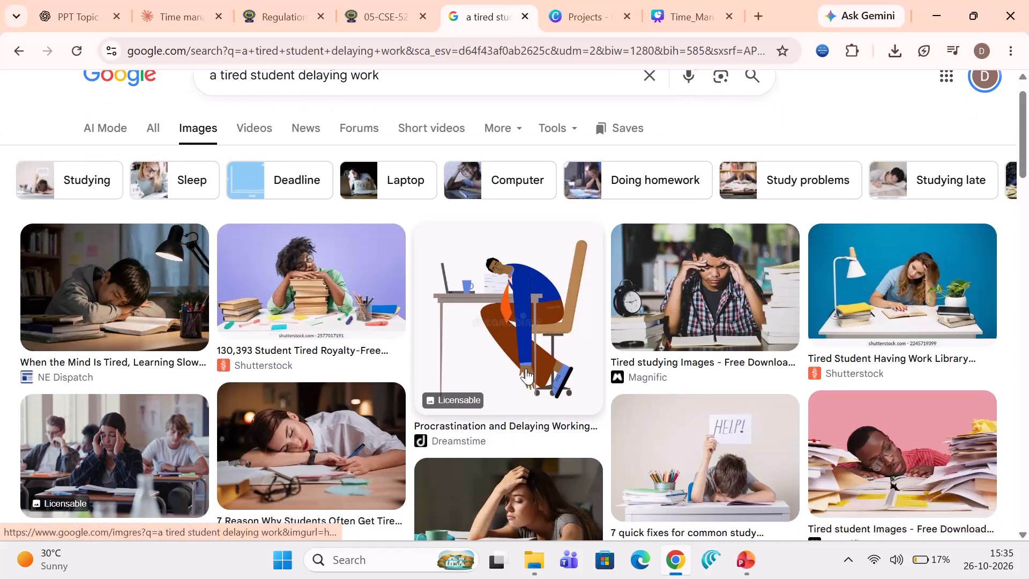
pyautogui.scroll(-5, 526, 368)
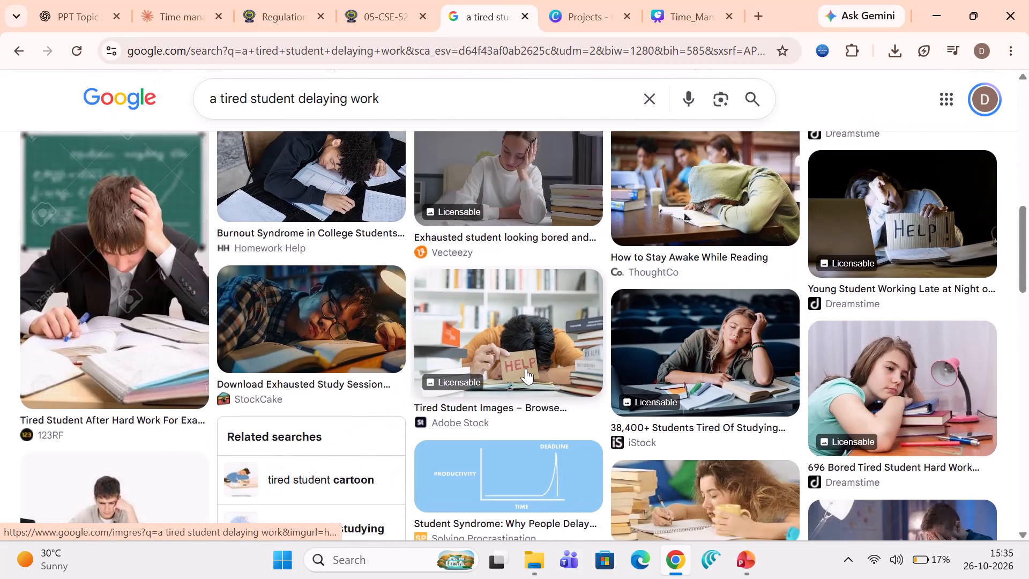
pyautogui.scroll(-7, 526, 368)
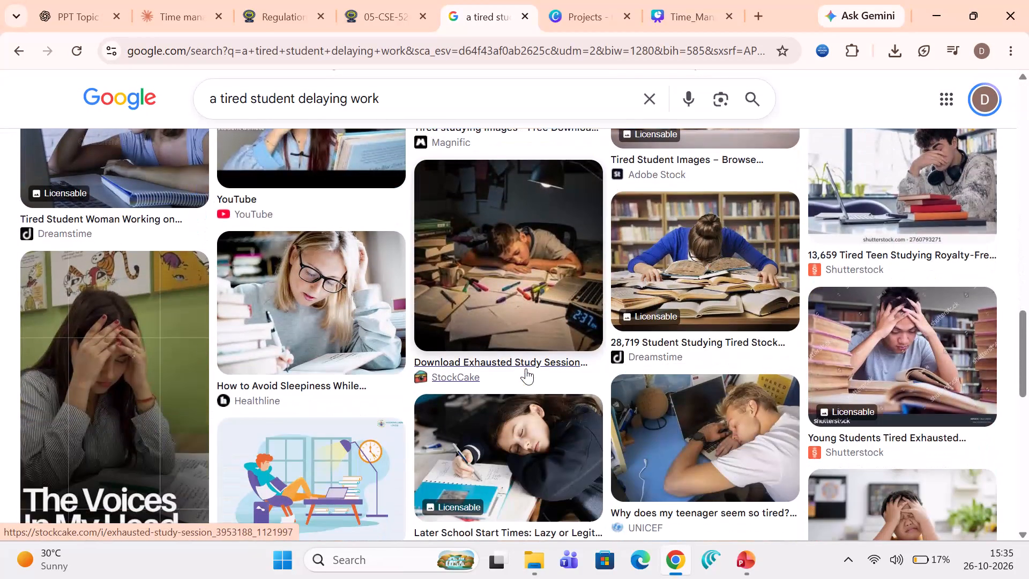
pyautogui.scroll(-4, 526, 368)
pyautogui.scroll(1, 526, 368)
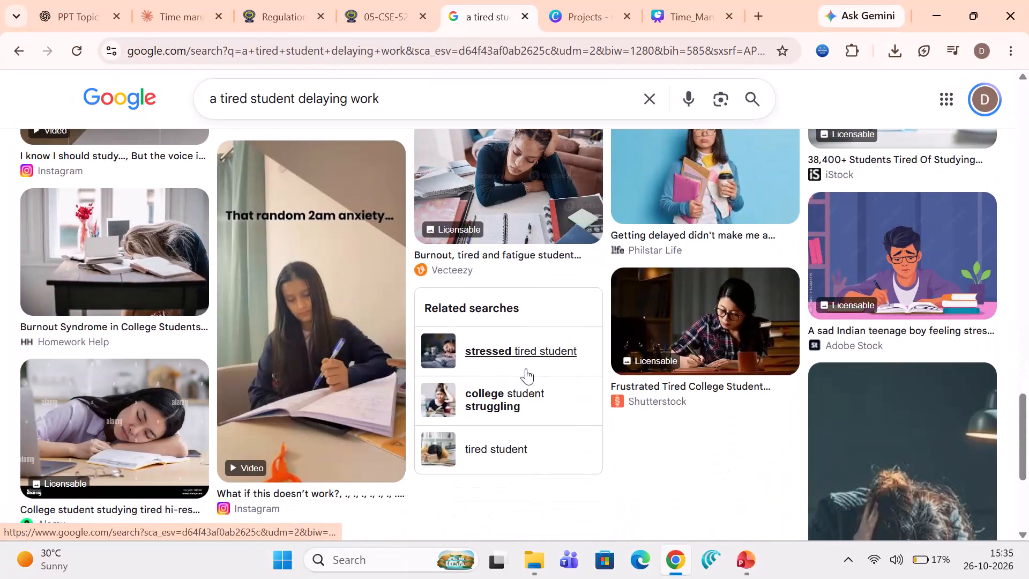
pyautogui.scroll(3, 526, 368)
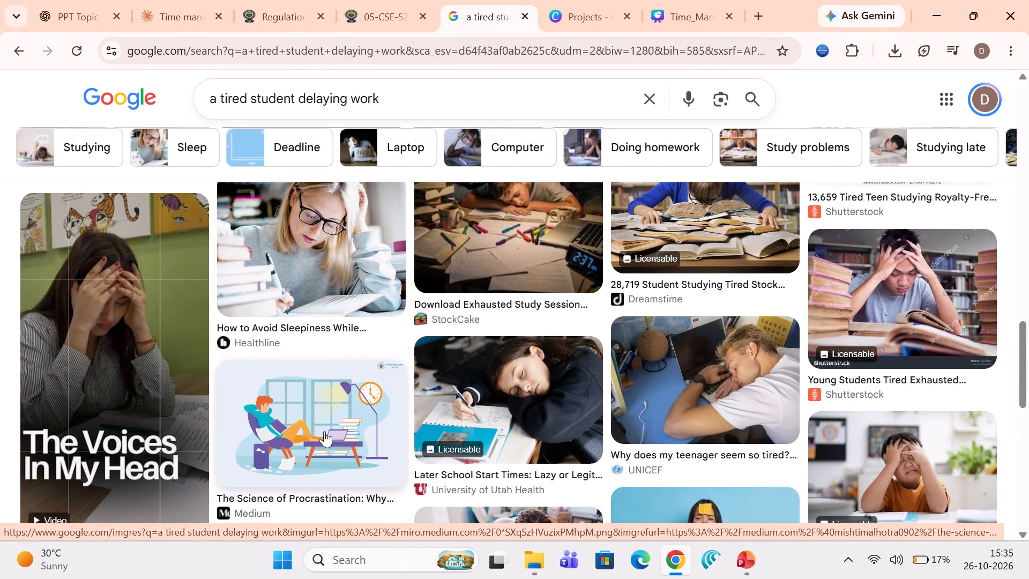
pyautogui.scroll(-4, 324, 431)
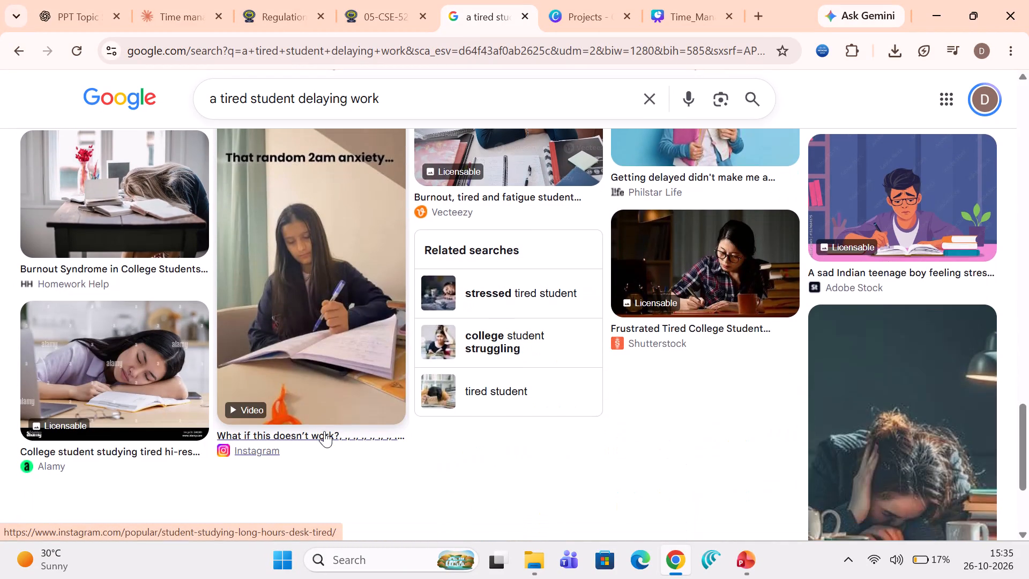
pyautogui.scroll(3, 324, 431)
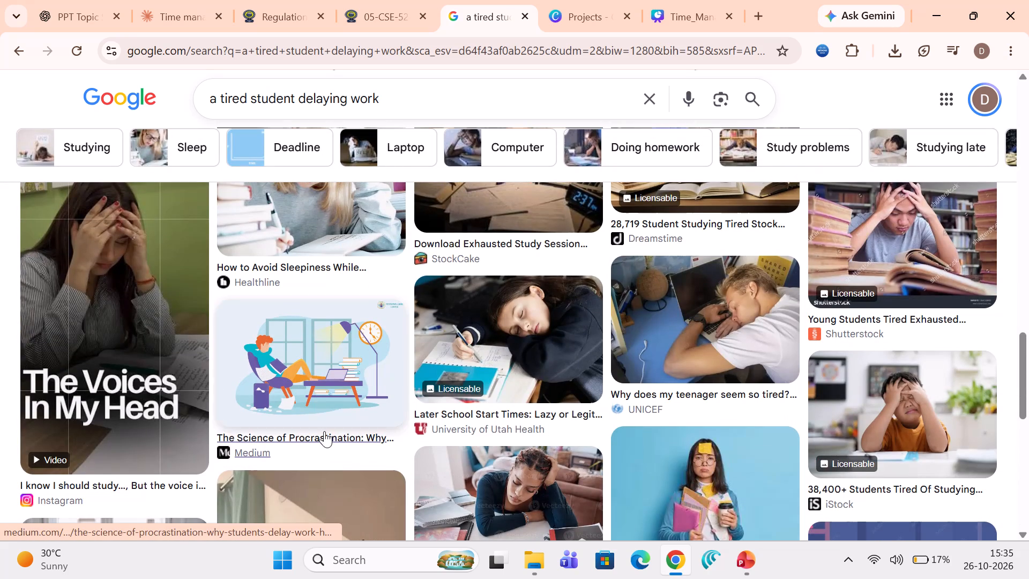
pyautogui.scroll(9, 324, 431)
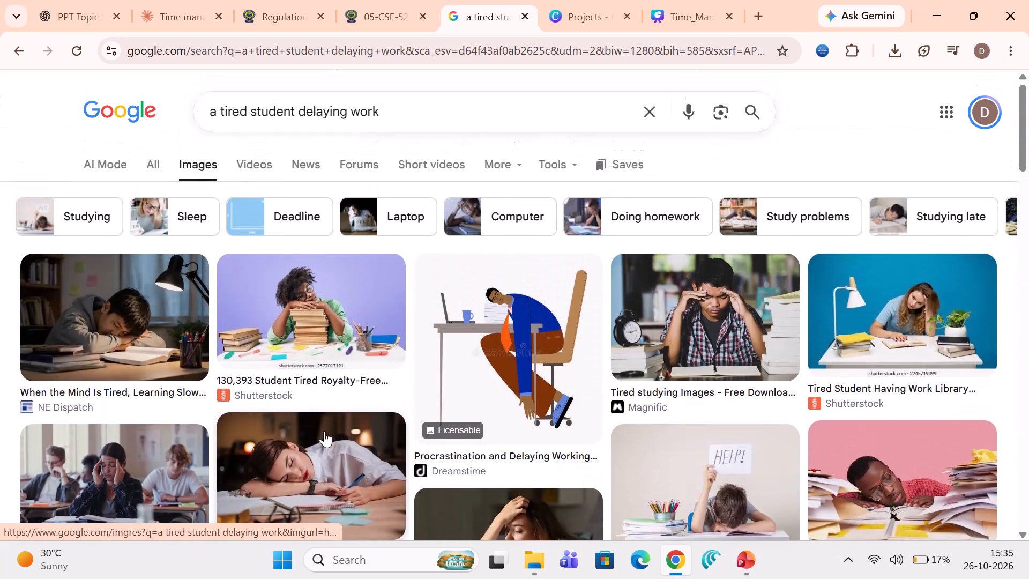
# Open Dreamstime's "Procrastination and Delaying Working Tasks Concept" illustration of a man slumped on a desk chair and copy the image.
pyautogui.click(542, 389)
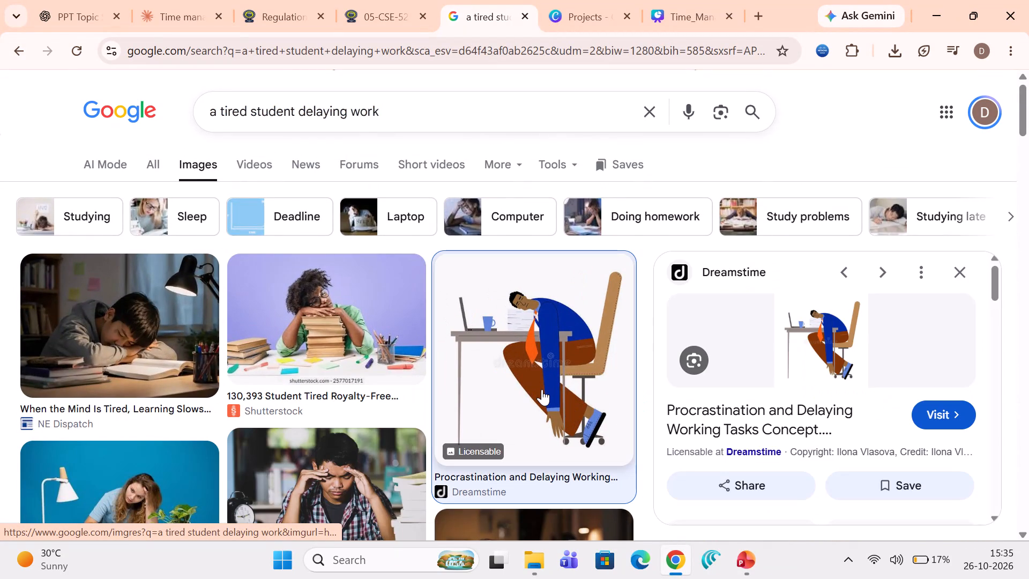
pyautogui.rightClick(800, 334)
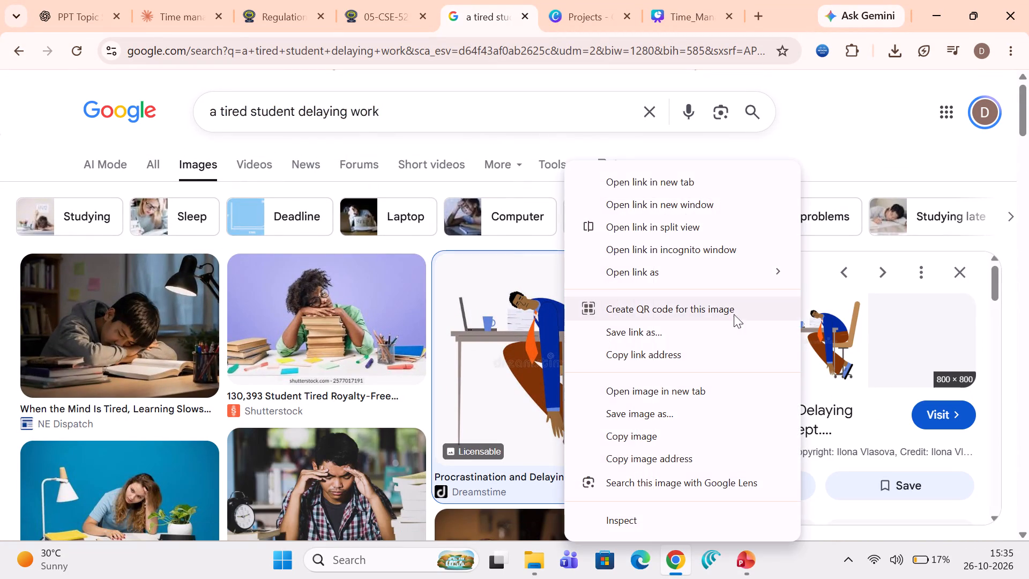
pyautogui.click(670, 442)
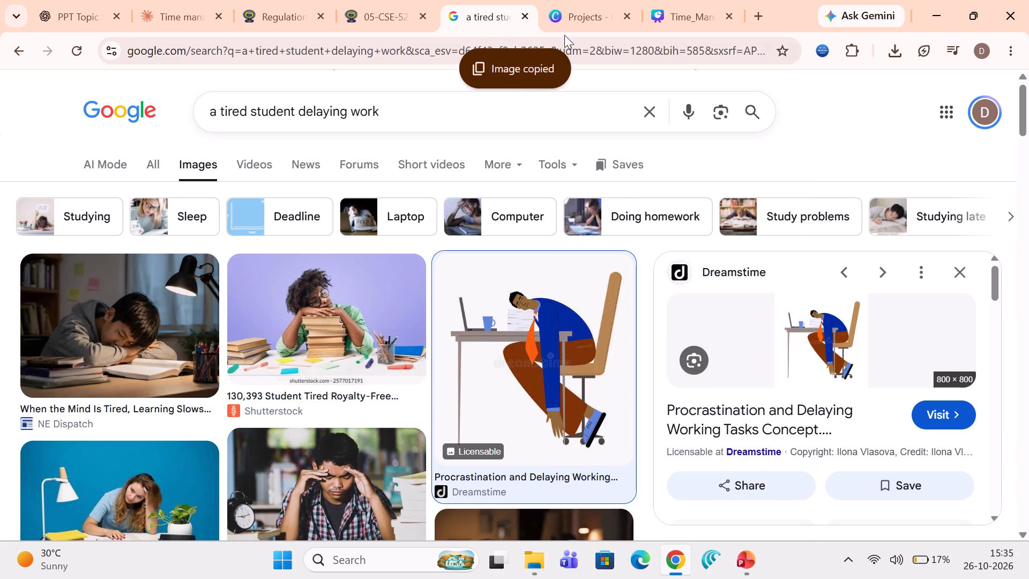
# Return to the Canva presentation and clear both lines of the photo placeholder caption on slide 10.
pyautogui.click(692, 7)
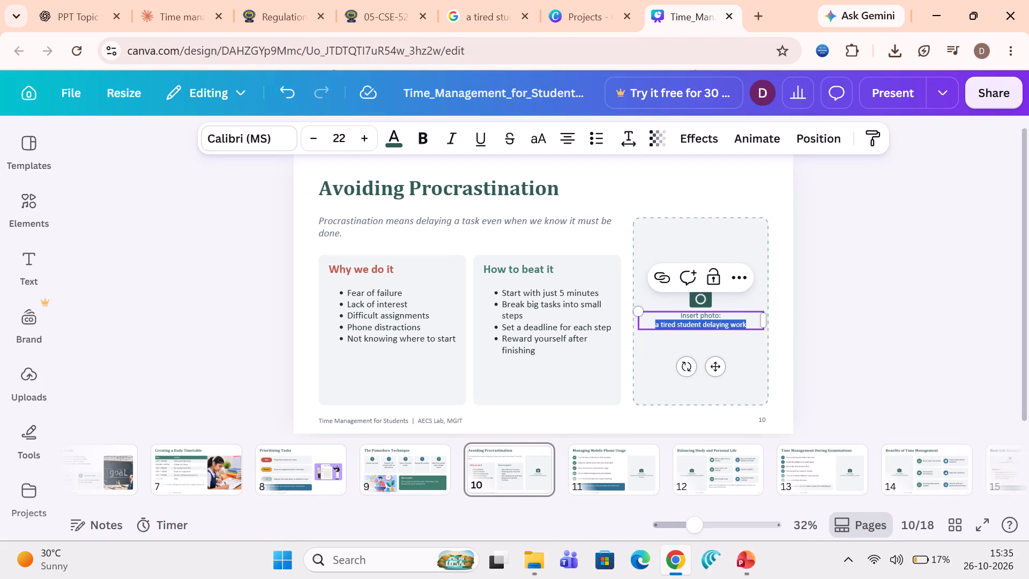
pyautogui.press('BackSpace')
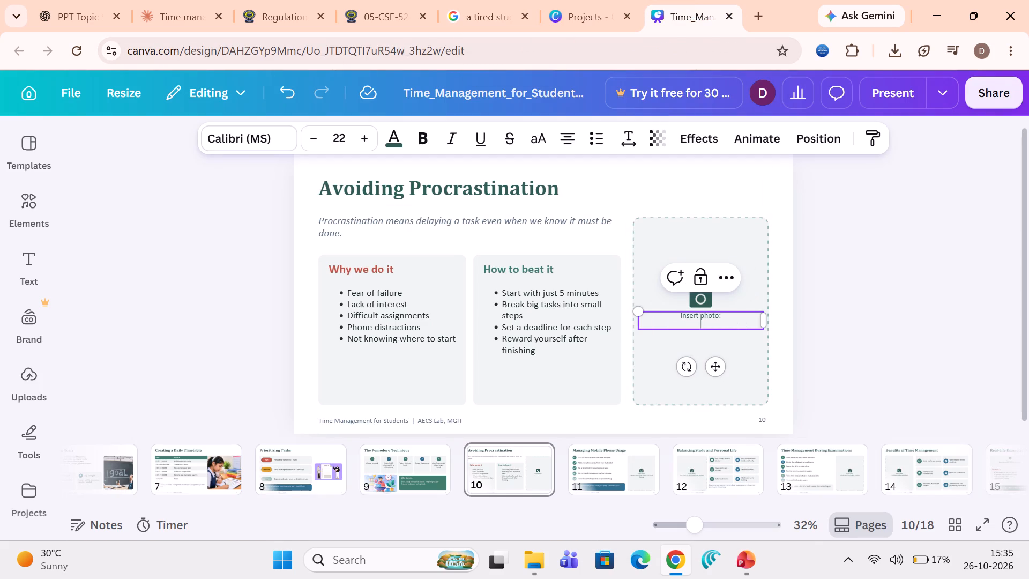
pyautogui.click(696, 312)
pyautogui.doubleClick(696, 312)
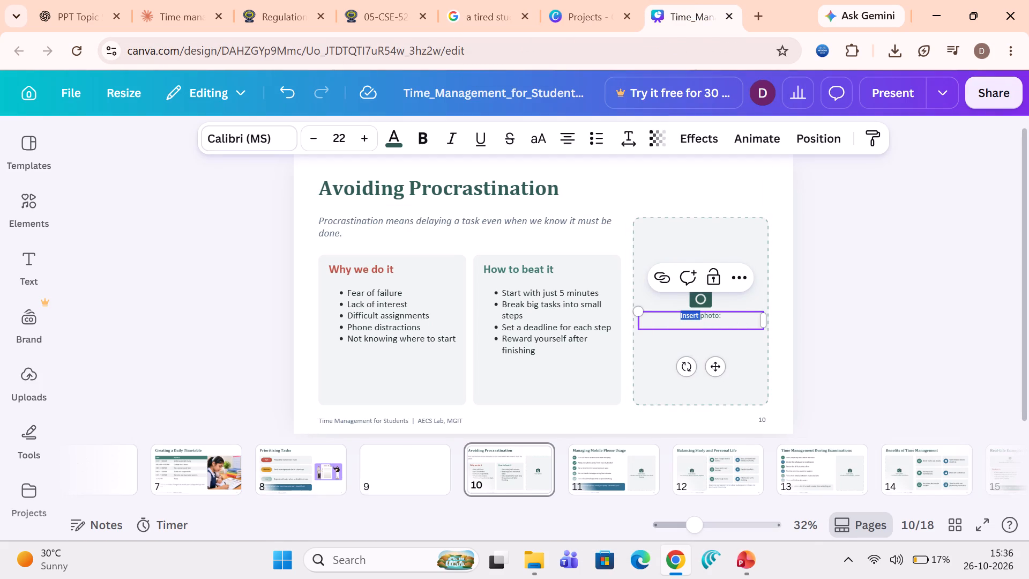
pyautogui.tripleClick(696, 312)
pyautogui.press('BackSpace')
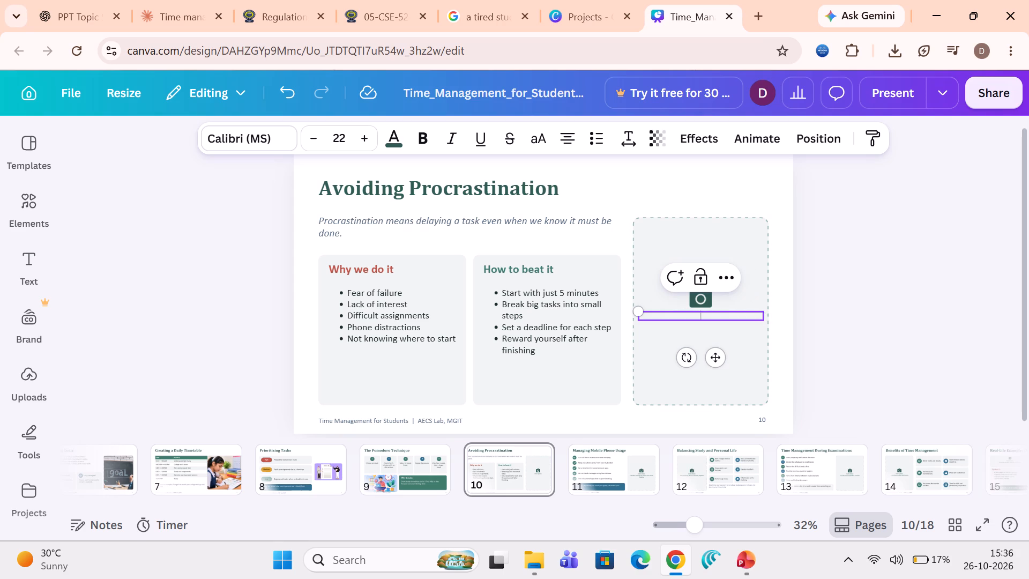
# Delete the camera icon, including its emptied image frame, from the photo placeholder on slide 10.
pyautogui.click(700, 293)
pyautogui.moveTo(728, 249); pyautogui.dragTo(726, 255)
pyautogui.click(726, 255)
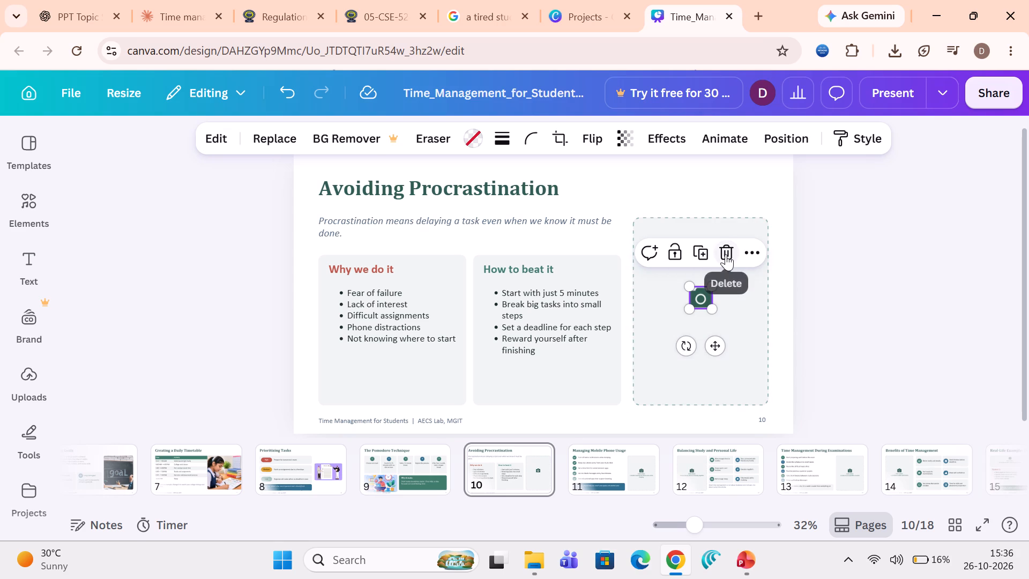
pyautogui.click(726, 254)
pyautogui.click(721, 294)
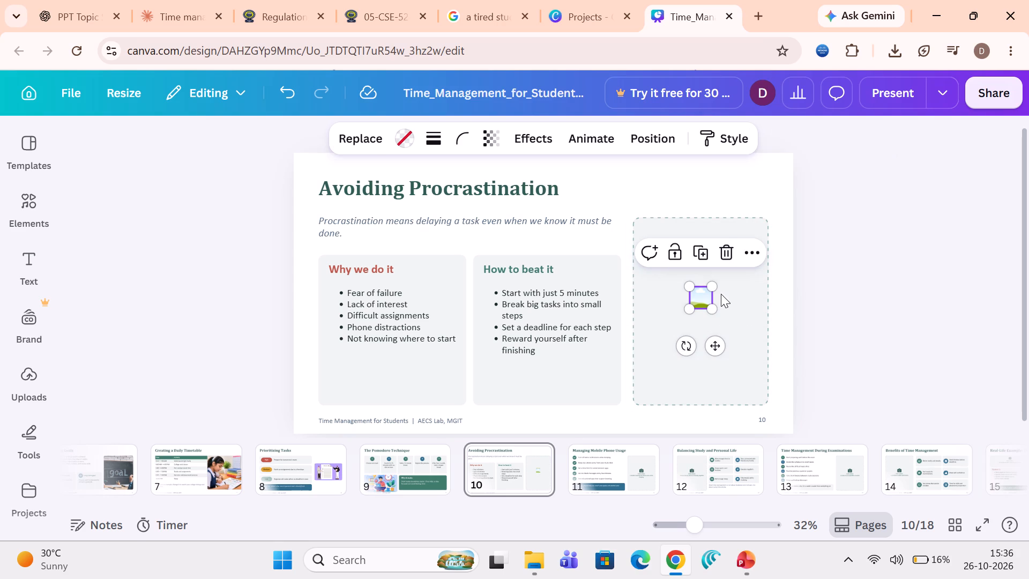
pyautogui.click(727, 253)
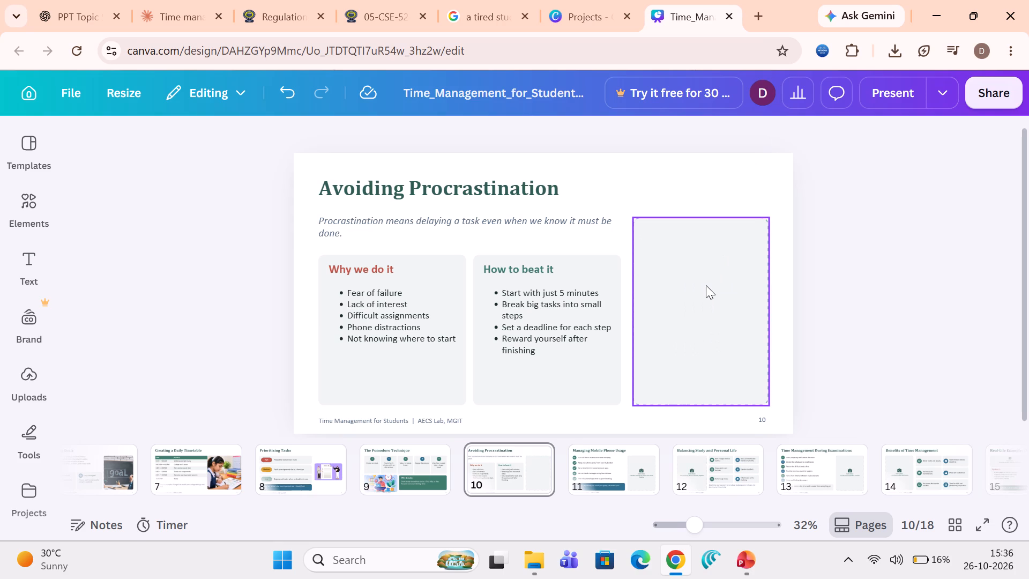
# Paste the copied procrastination illustration onto slide 10.
pyautogui.hotkey('ctrl', 'v')
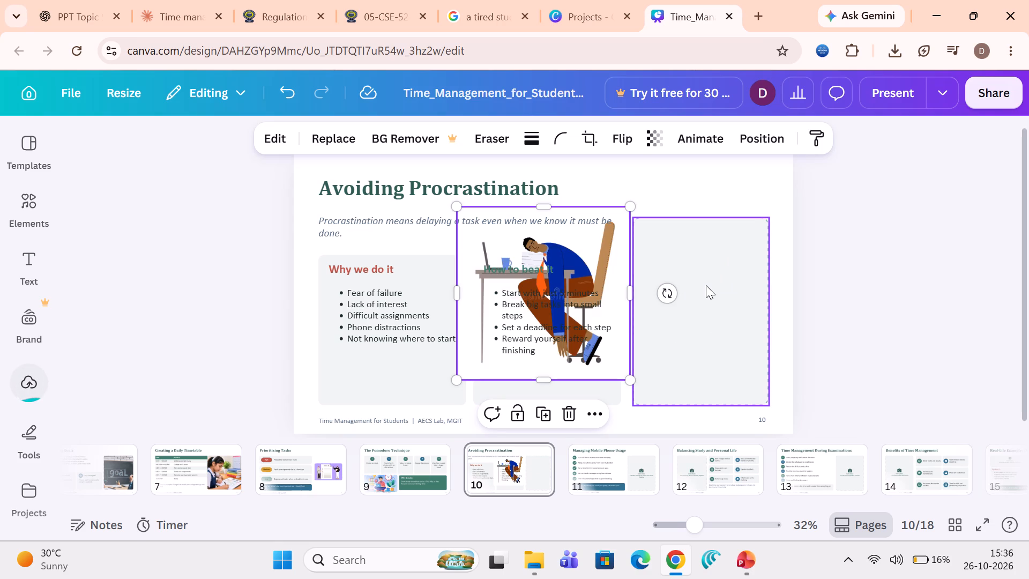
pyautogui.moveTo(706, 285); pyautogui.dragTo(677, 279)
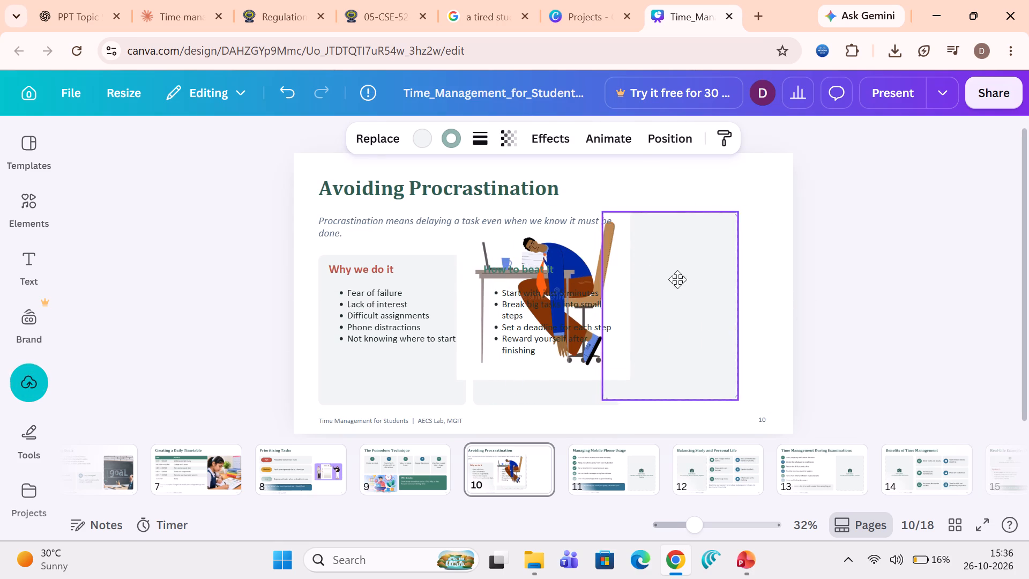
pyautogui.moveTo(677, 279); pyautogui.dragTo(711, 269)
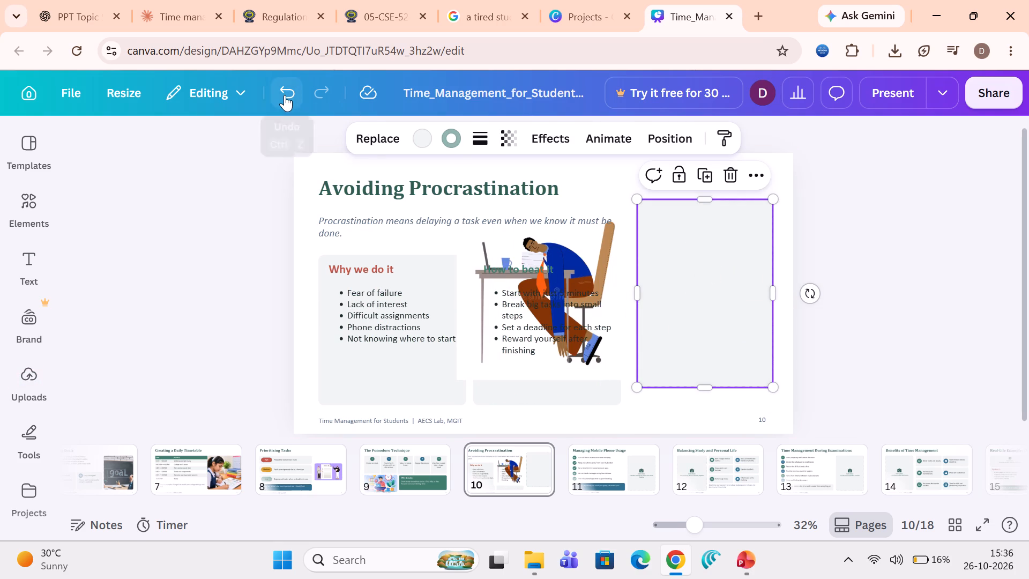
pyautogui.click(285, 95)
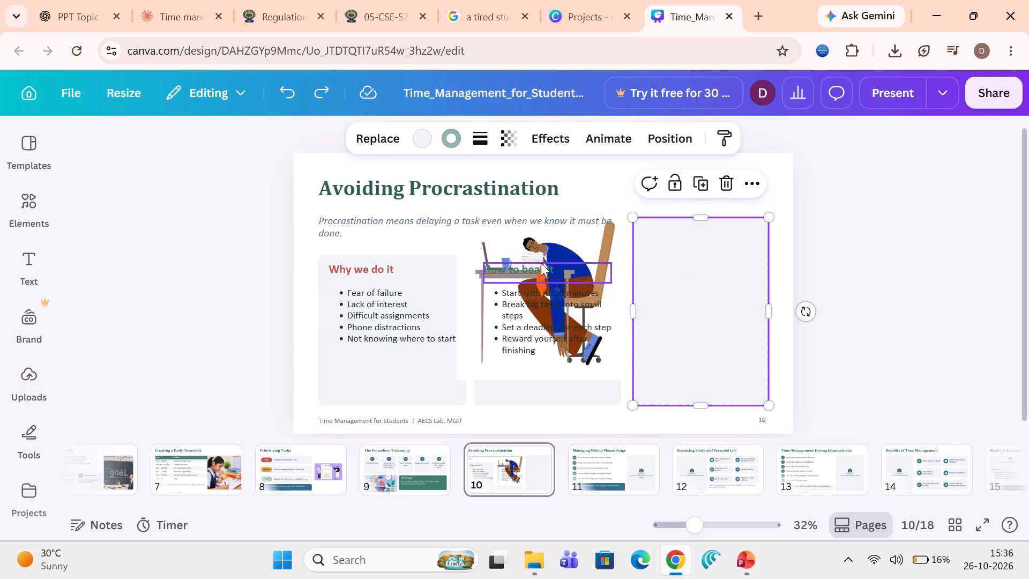
# Fill the empty photo frame on slide 10 with the pasted illustration of the slumped man.
pyautogui.click(548, 250)
pyautogui.moveTo(548, 250); pyautogui.dragTo(653, 263)
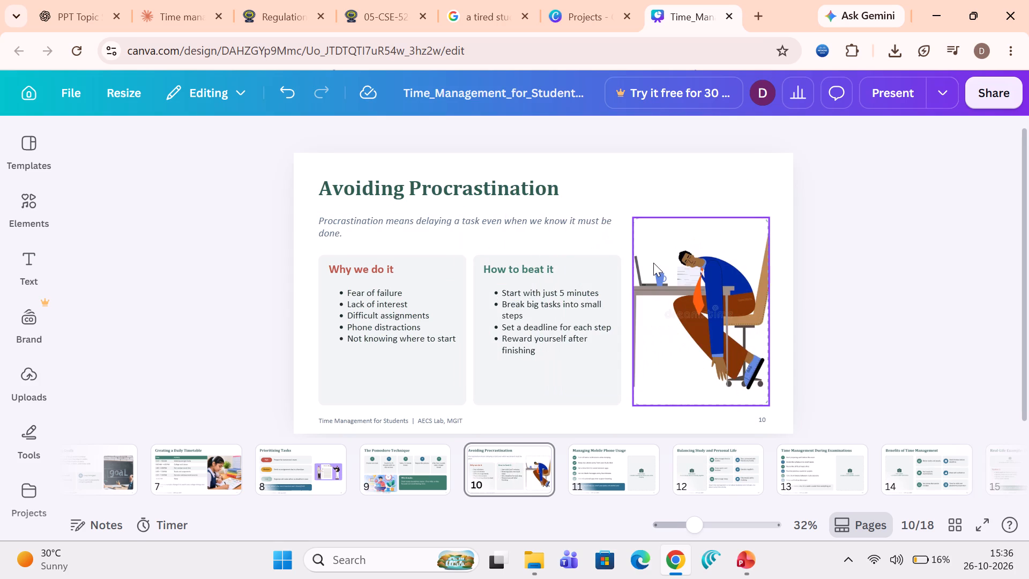
# Shorten the illustration's frame on slide 10 to about 600 high and align its bottom edge with the two text cards.
pyautogui.click(703, 403)
pyautogui.moveTo(703, 403); pyautogui.dragTo(703, 377)
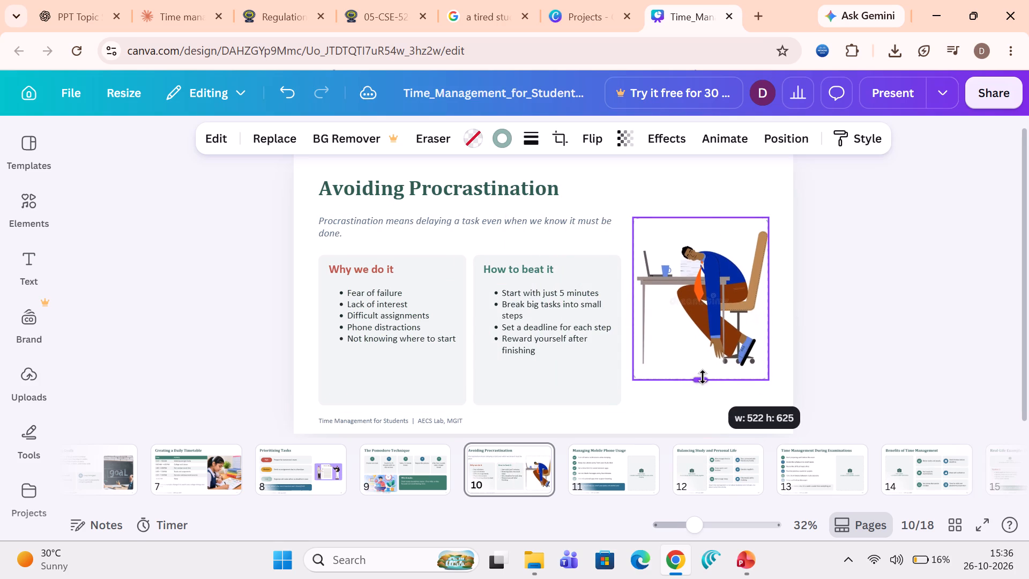
pyautogui.moveTo(703, 377); pyautogui.dragTo(703, 372)
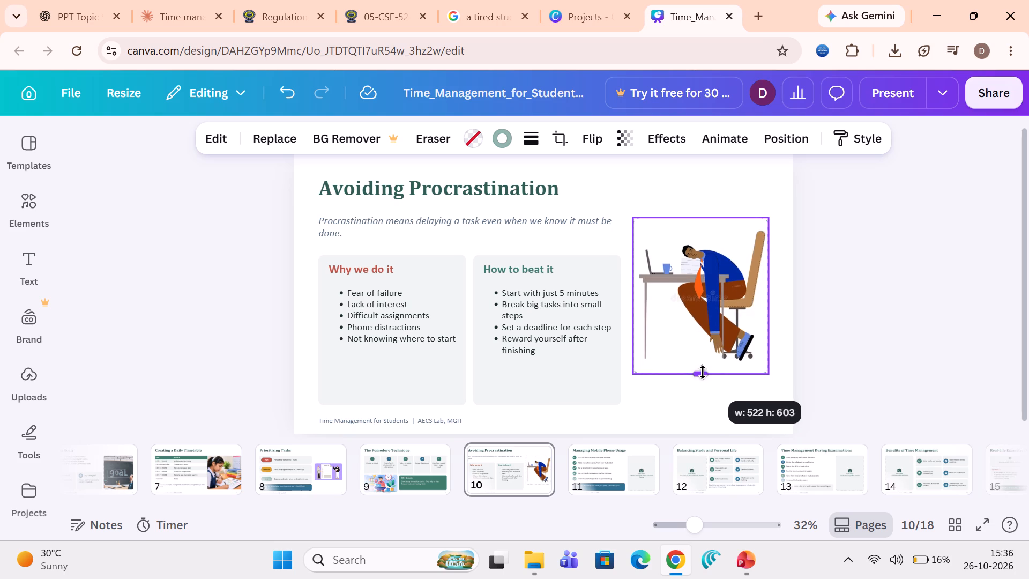
pyautogui.moveTo(703, 372); pyautogui.dragTo(703, 374)
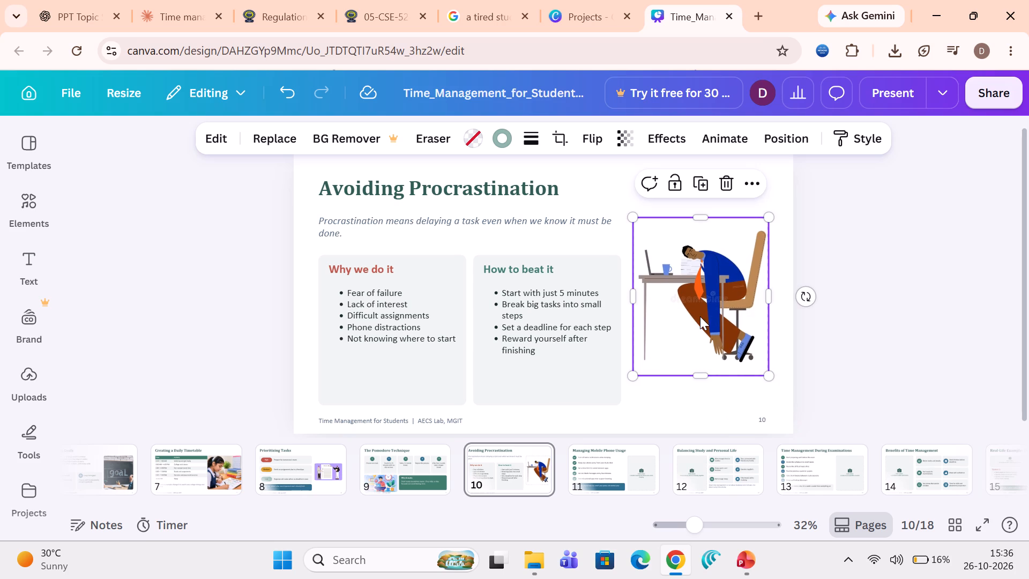
pyautogui.moveTo(700, 316); pyautogui.dragTo(702, 344)
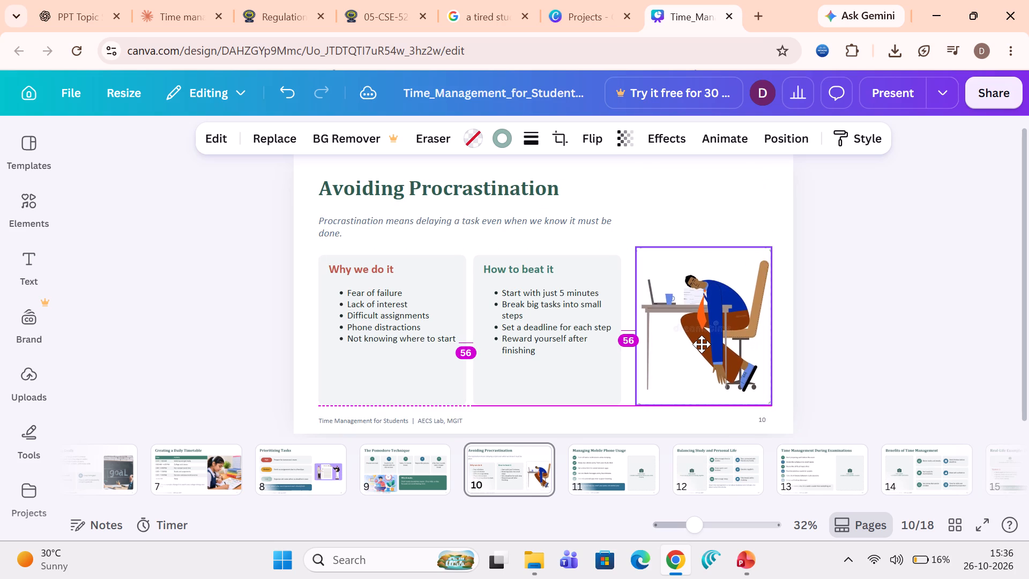
pyautogui.moveTo(702, 344); pyautogui.dragTo(702, 347)
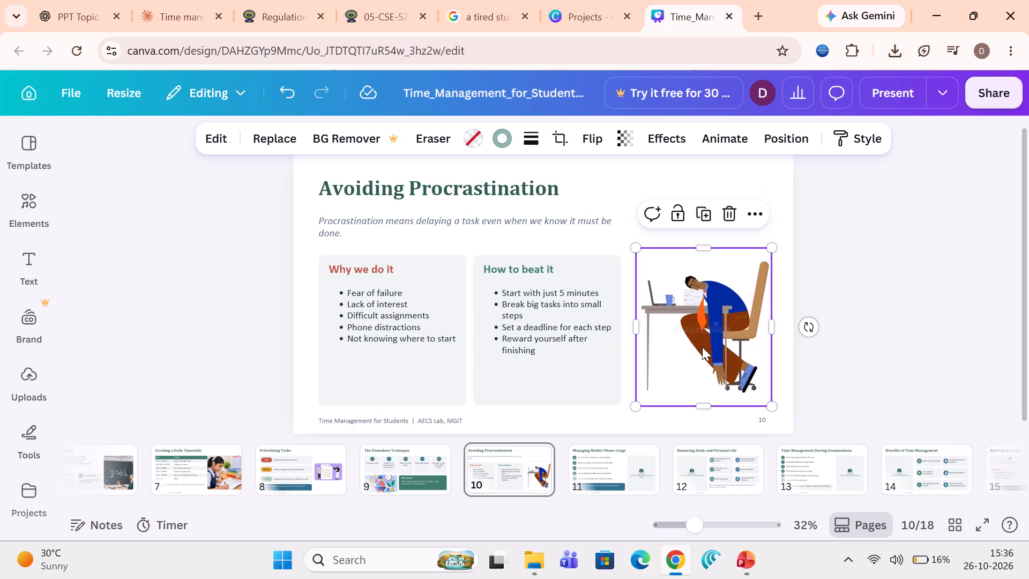
# On slide 11, "Managing Mobile Phone Usage", copy the photo placeholder caption about a student keeping the phone away while studying and clear it.
pyautogui.click(607, 469)
pyautogui.click(540, 461)
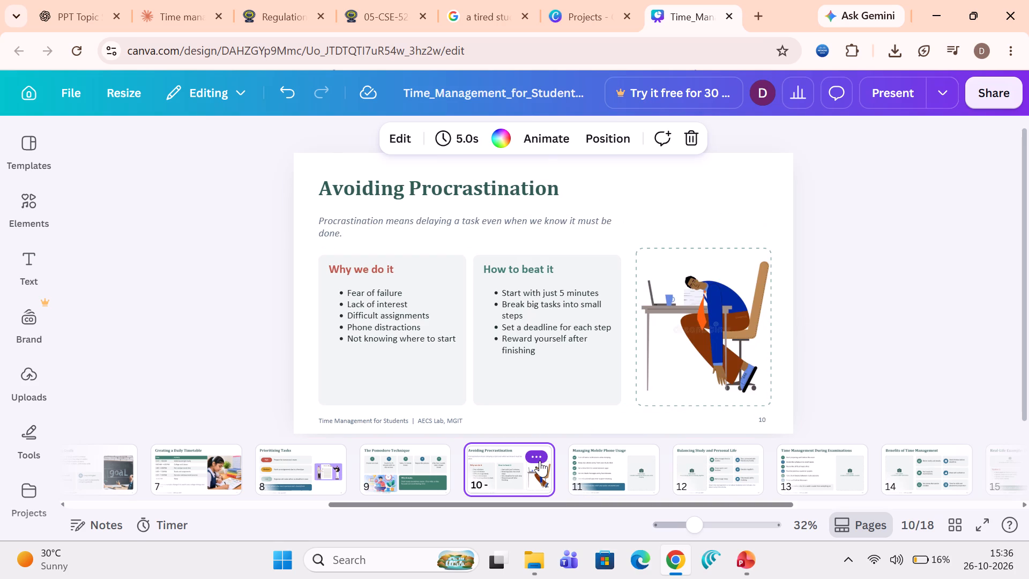
pyautogui.click(594, 474)
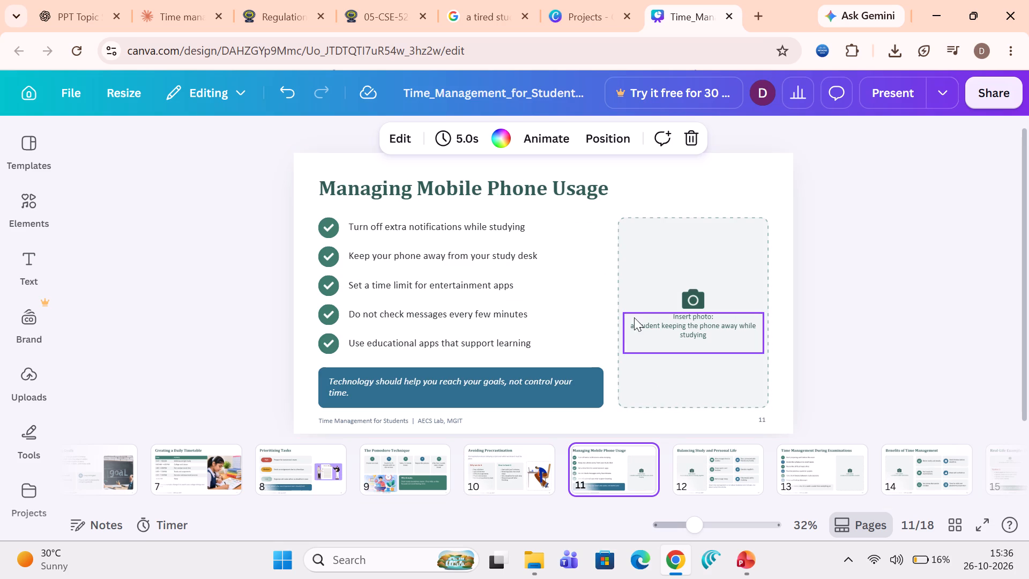
pyautogui.click(646, 322)
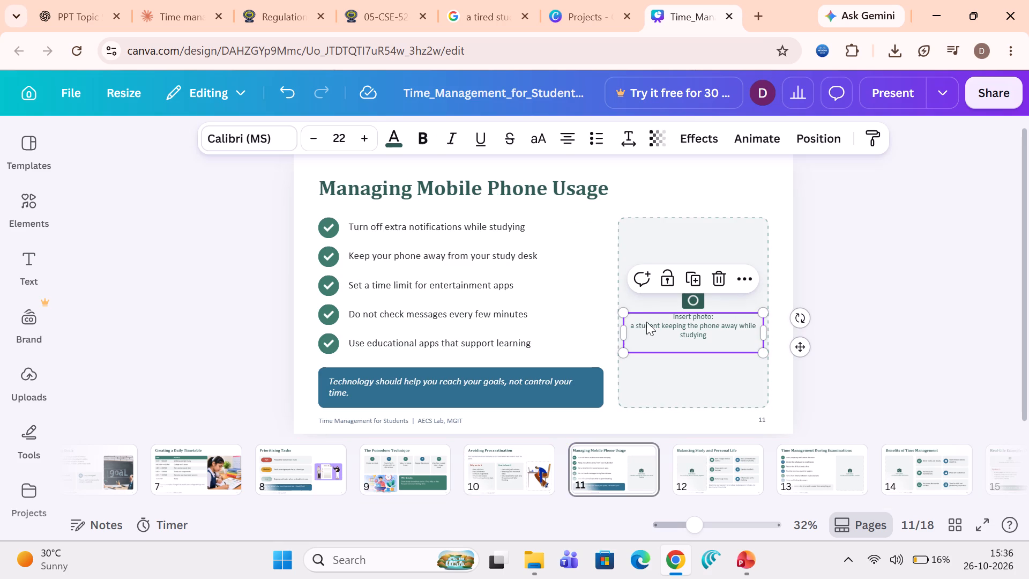
pyautogui.tripleClick(646, 322)
pyautogui.doubleClick(646, 322)
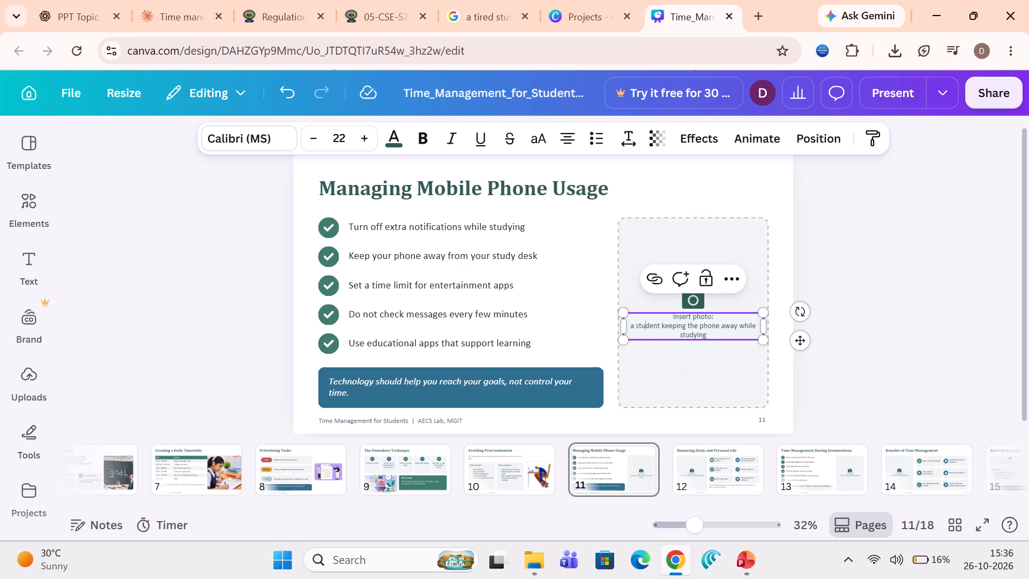
pyautogui.click(646, 322)
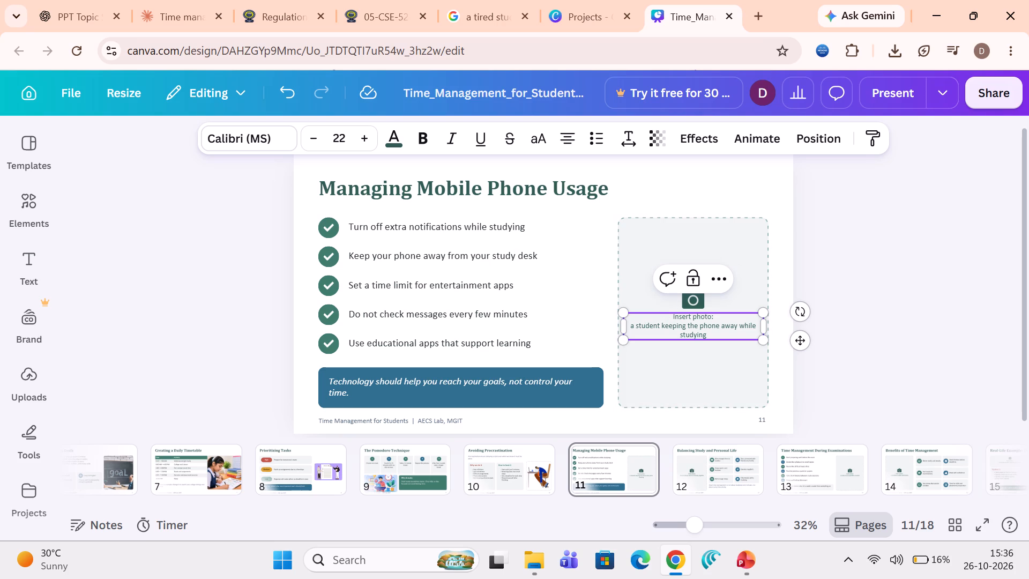
pyautogui.moveTo(671, 316); pyautogui.dragTo(704, 330)
pyautogui.hotkey('ctrl', 'c')
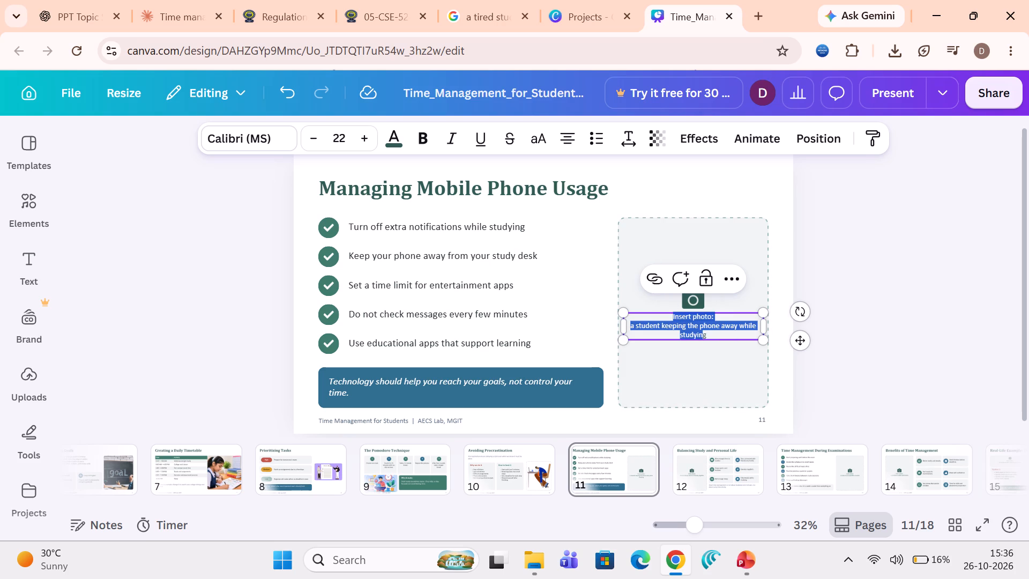
pyautogui.press('BackSpace')
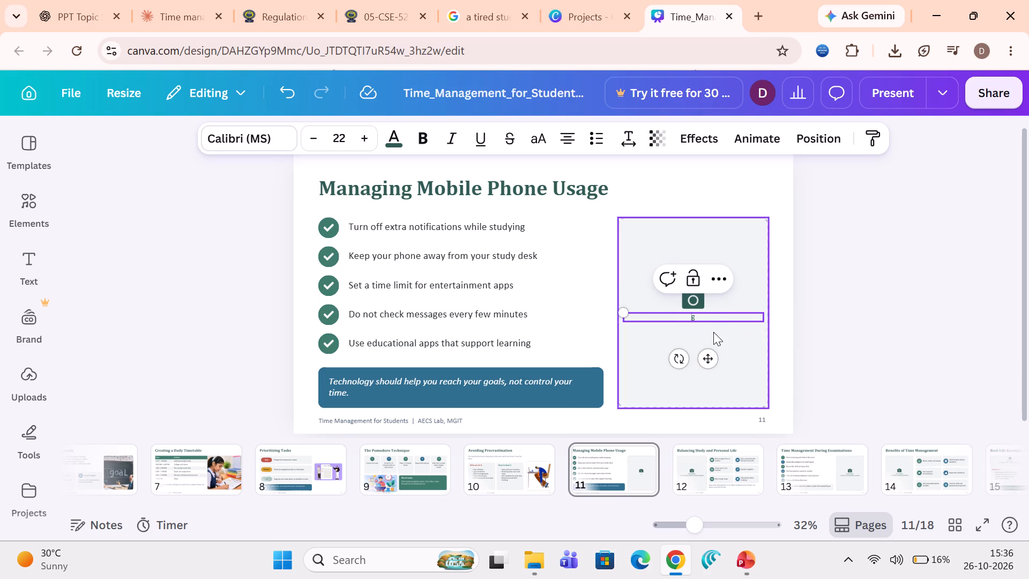
pyautogui.click(704, 315)
pyautogui.press('BackSpace')
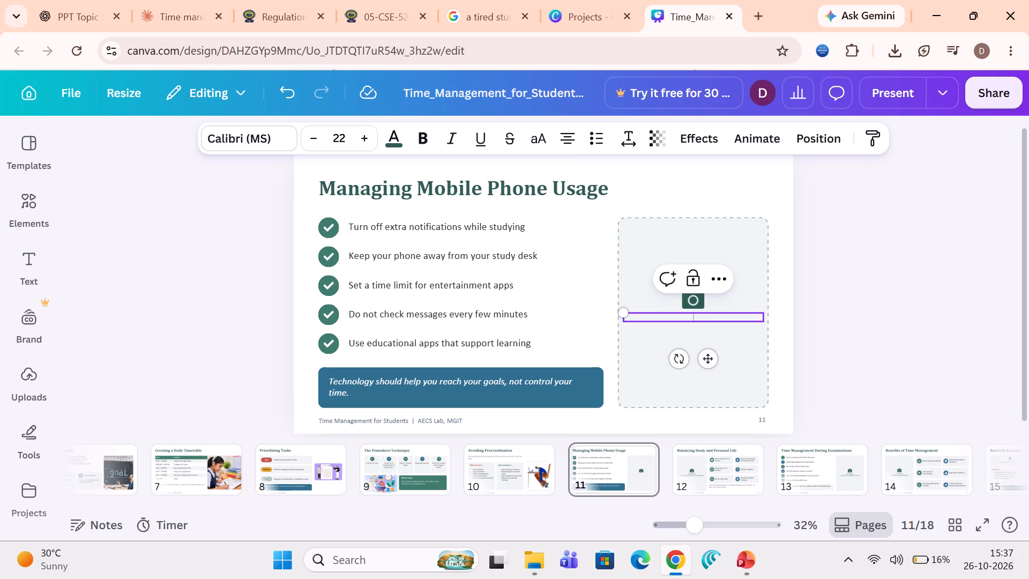
# Switch to Google Images and search for the copied caption "Insert photo: a student keeping the phone away while studyin".
pyautogui.click(479, 5)
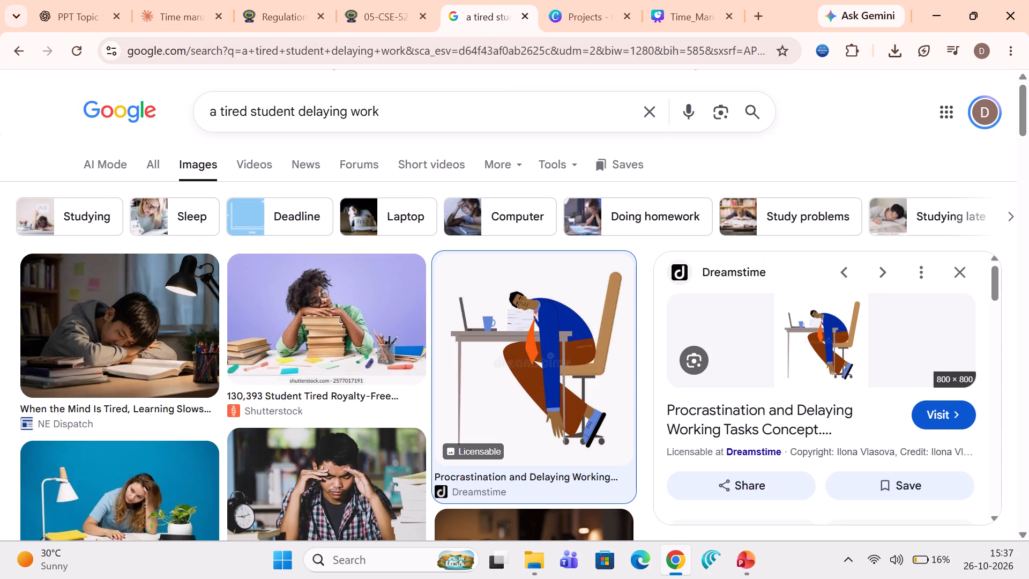
pyautogui.click(652, 115)
pyautogui.hotkey('ctrl', 'v')
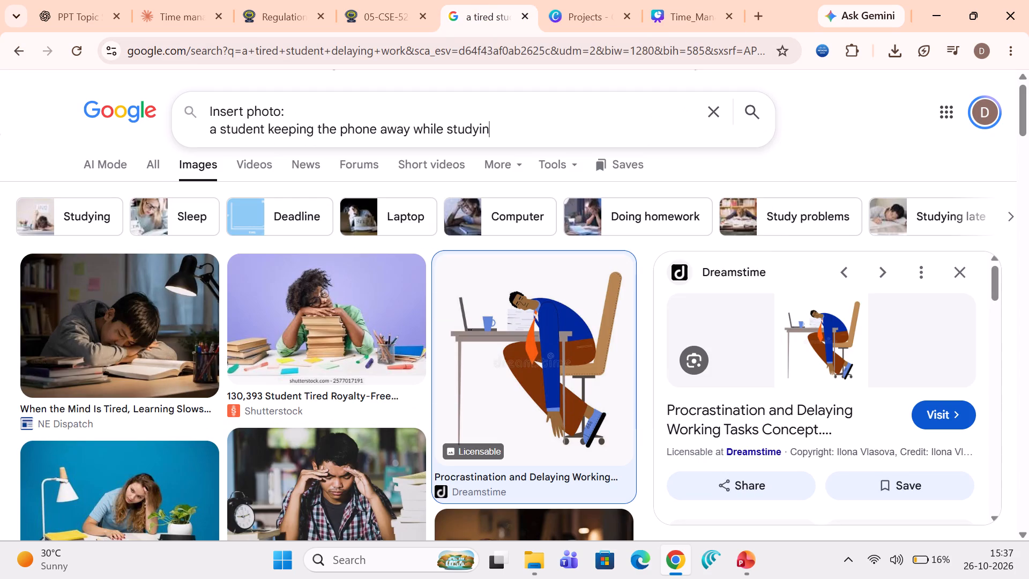
pyautogui.press('Return')
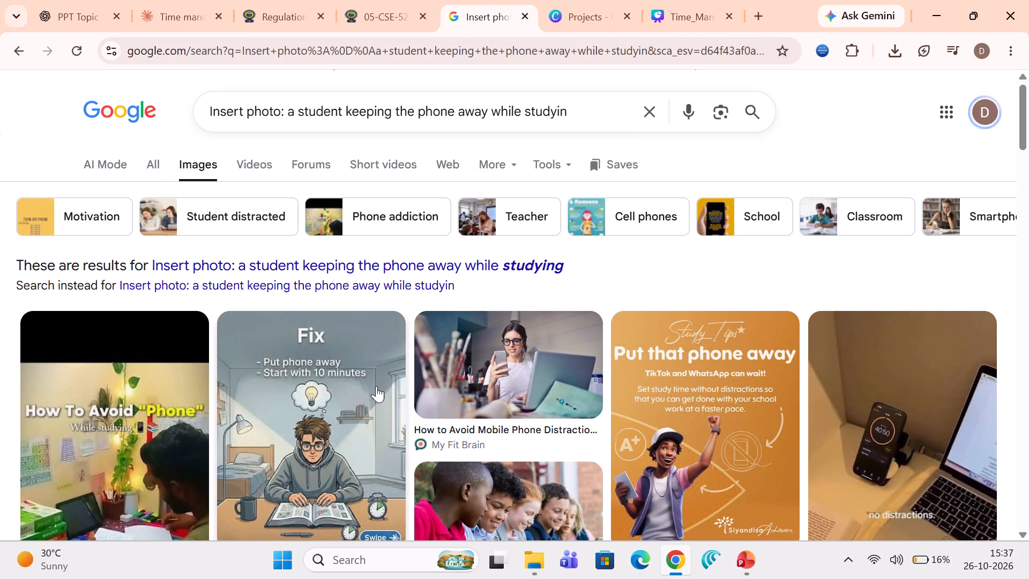
# Find Mind Maker Academics' "Study Time" illustration of a boy putting a locked phone in a box and copy the image.
pyautogui.scroll(-1, 354, 403)
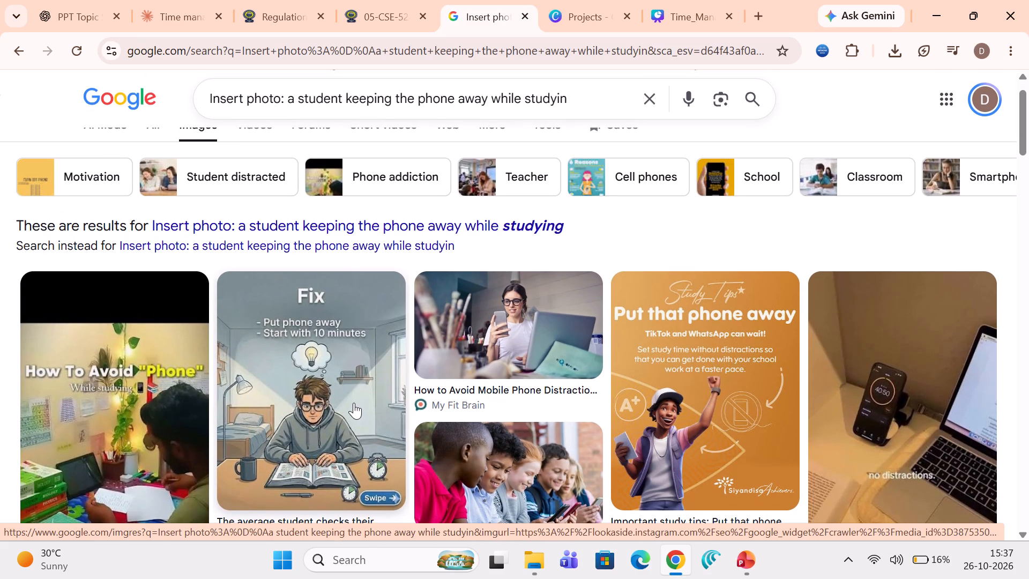
pyautogui.scroll(-1, 354, 403)
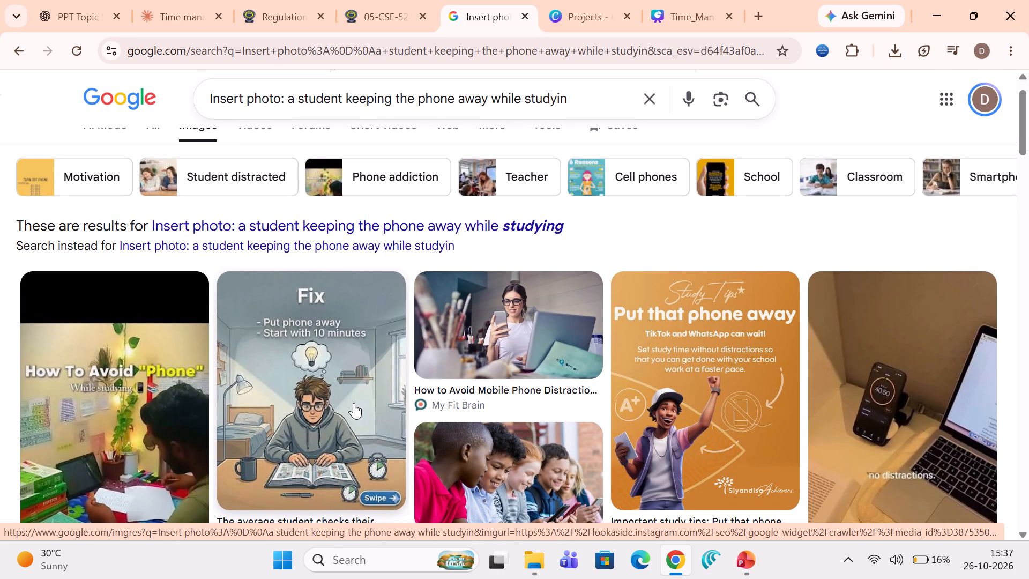
pyautogui.scroll(-1, 354, 403)
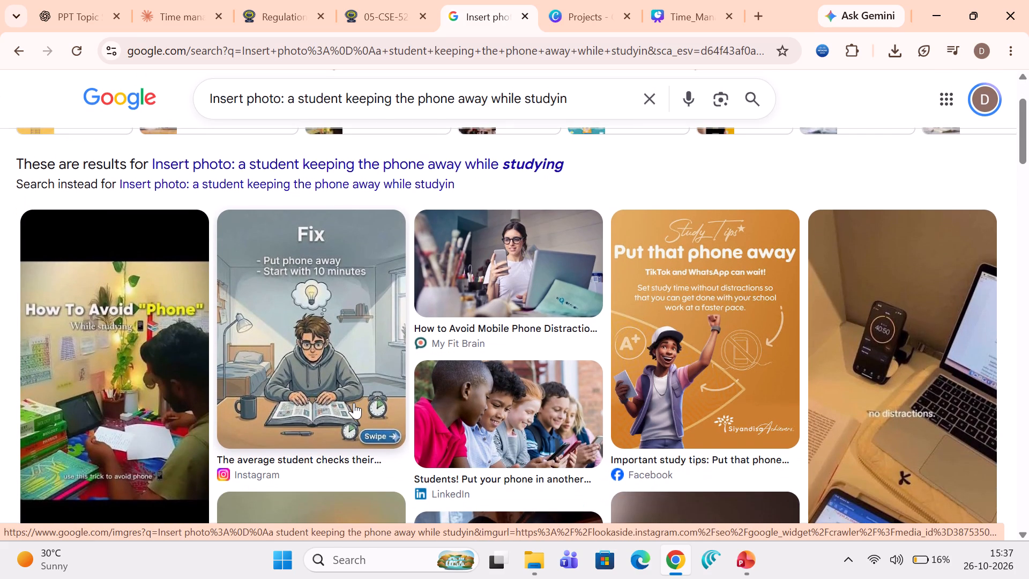
pyautogui.scroll(-1, 354, 403)
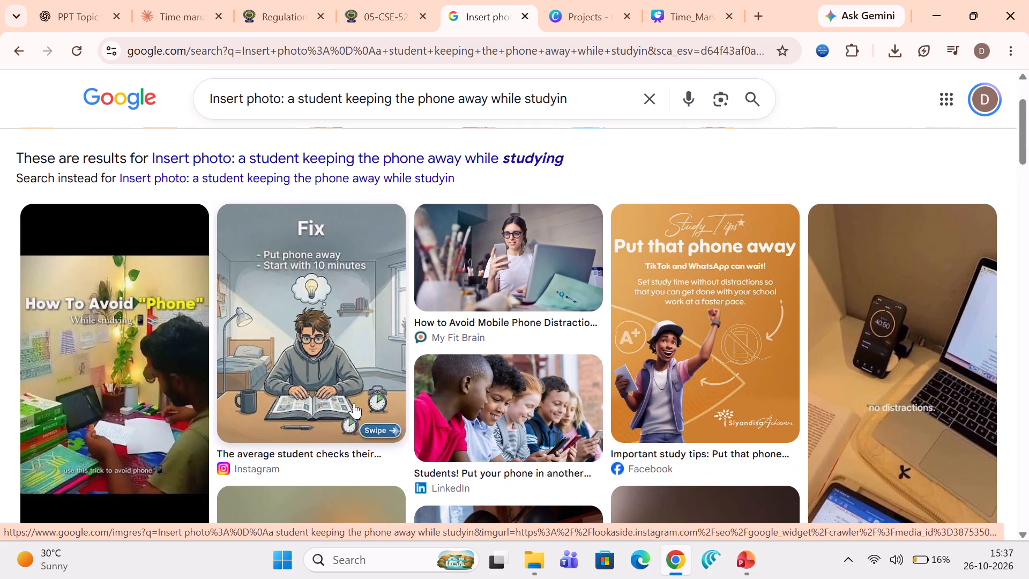
pyautogui.scroll(-1, 354, 403)
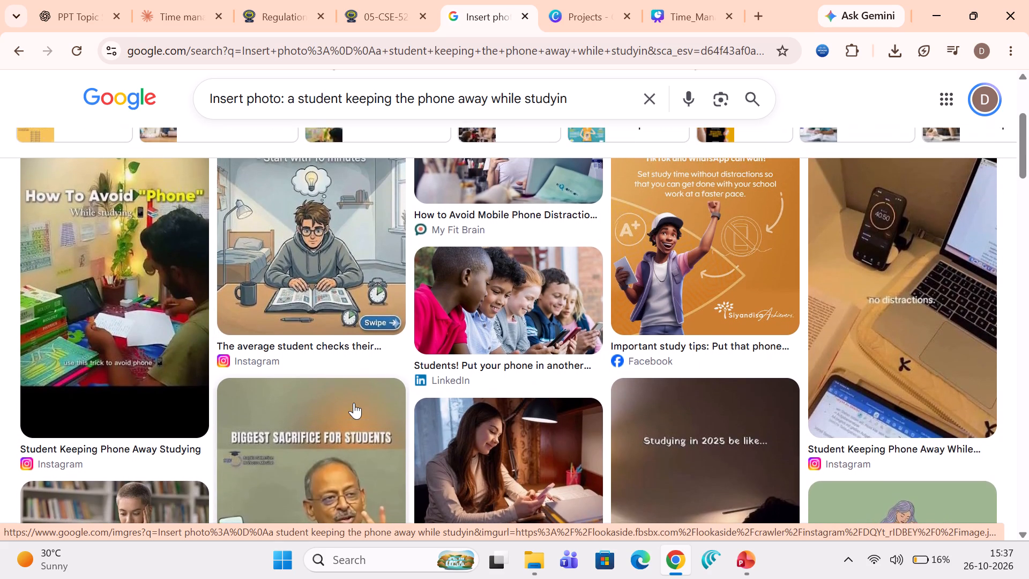
pyautogui.scroll(-1, 354, 403)
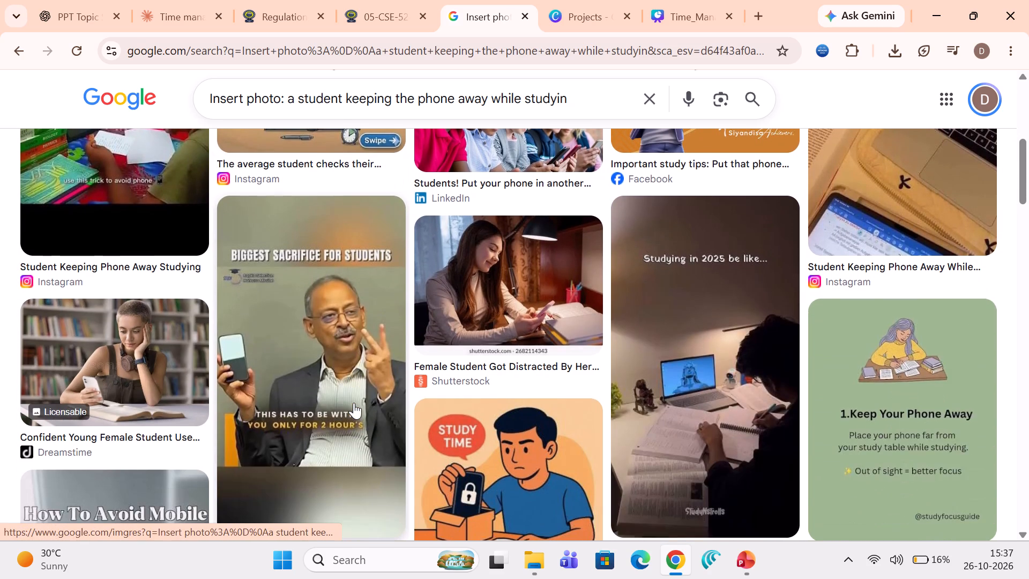
pyautogui.scroll(-3, 354, 403)
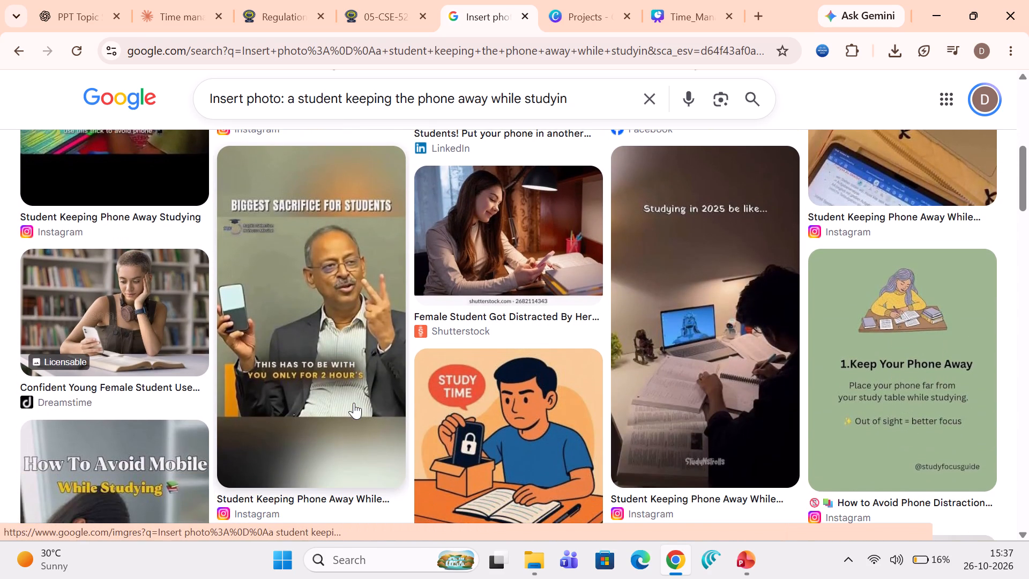
pyautogui.scroll(-1, 538, 442)
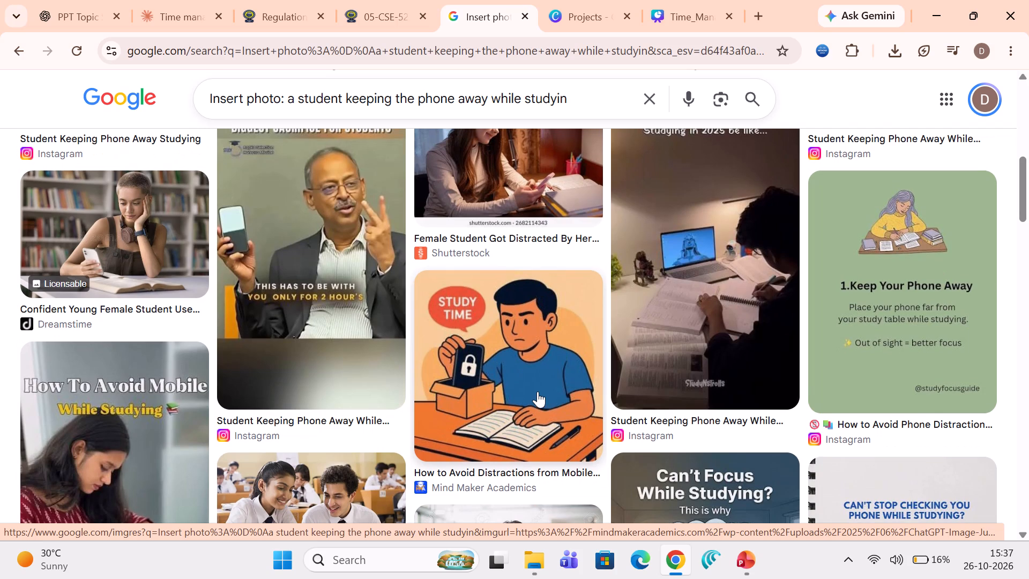
pyautogui.rightClick(538, 391)
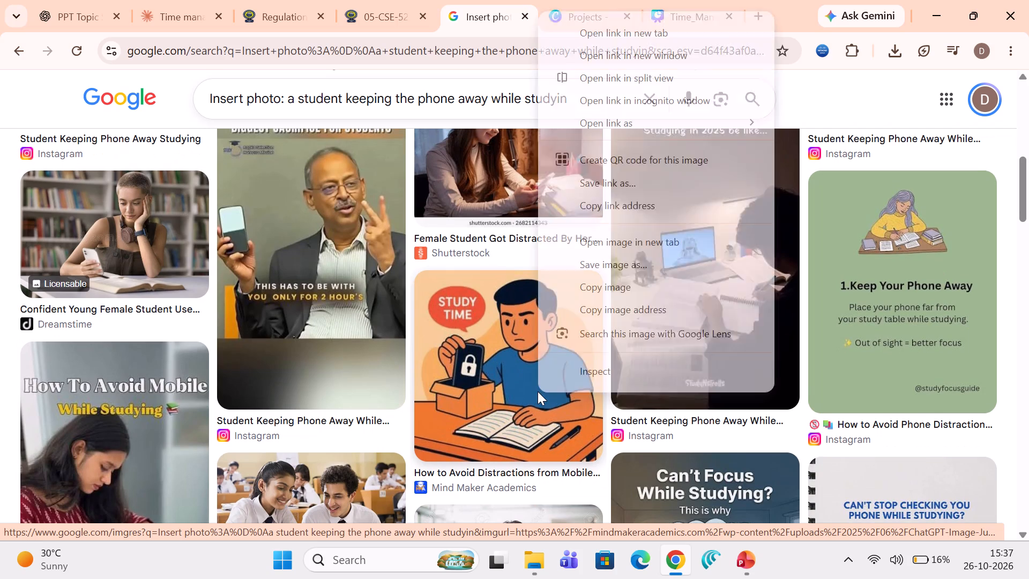
pyautogui.click(608, 286)
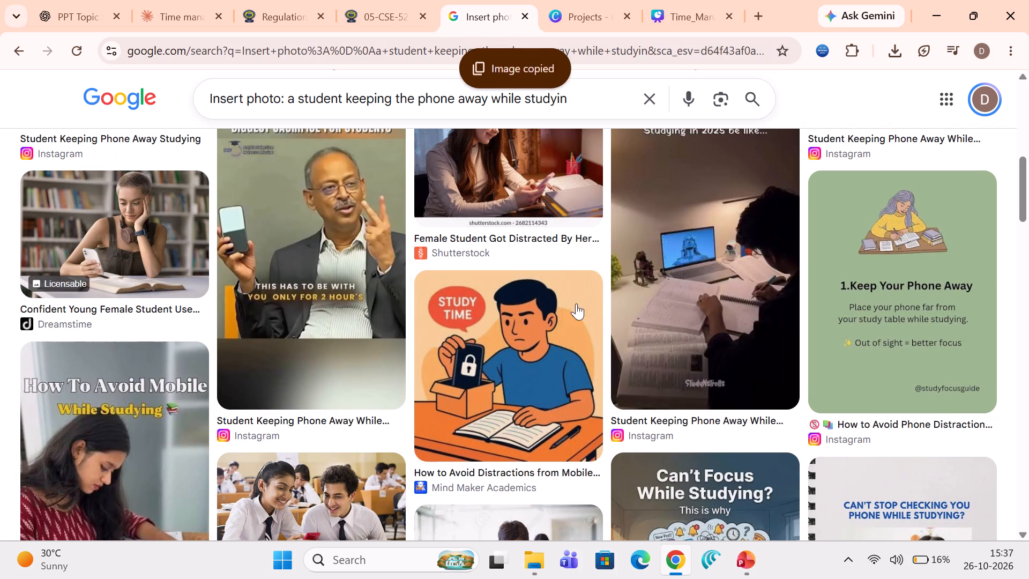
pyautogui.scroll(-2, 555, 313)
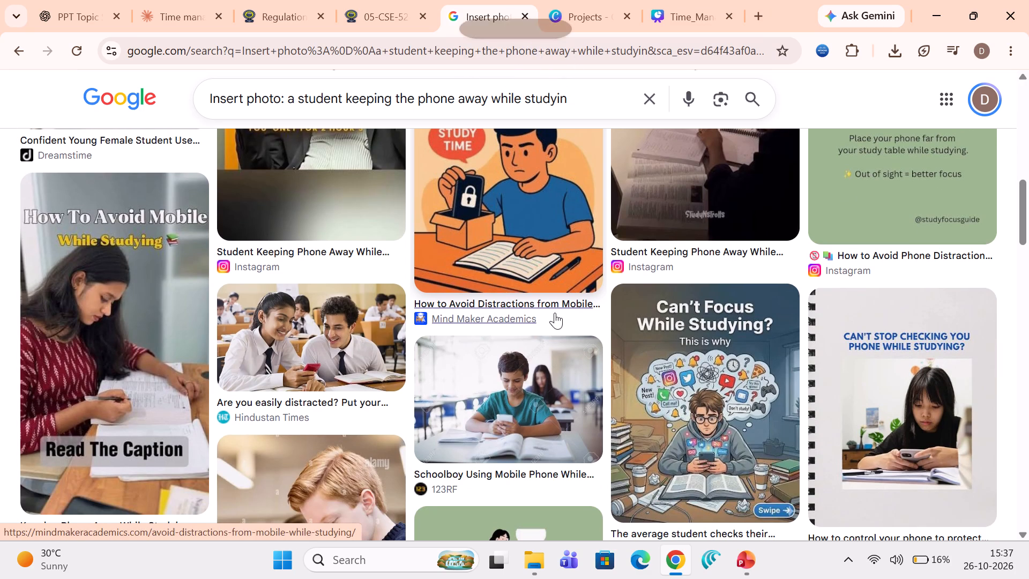
# Return to slide 11 in Canva and delete the camera icon together with its frame from the photo placeholder.
pyautogui.click(678, 16)
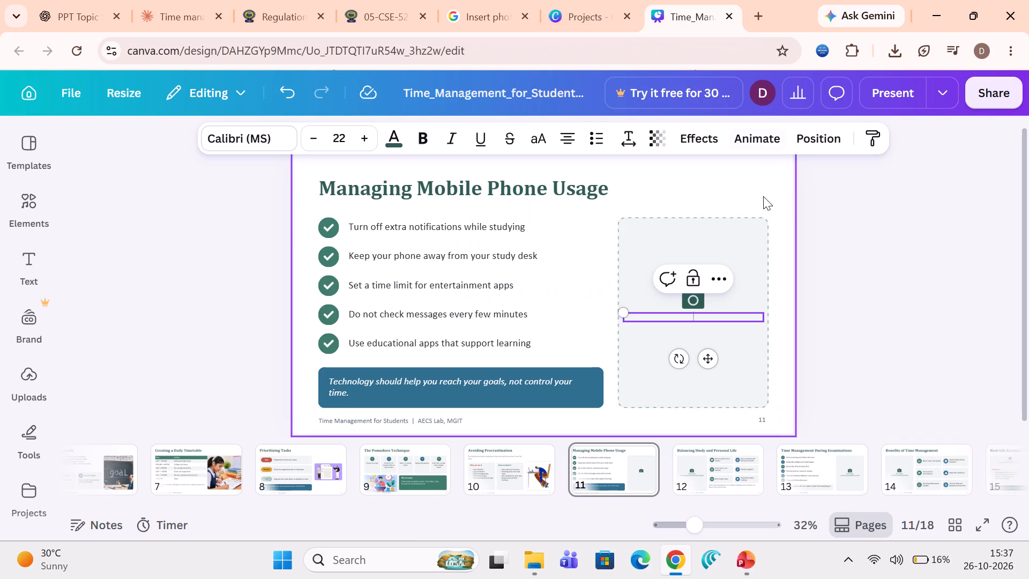
pyautogui.click(697, 296)
pyautogui.click(715, 248)
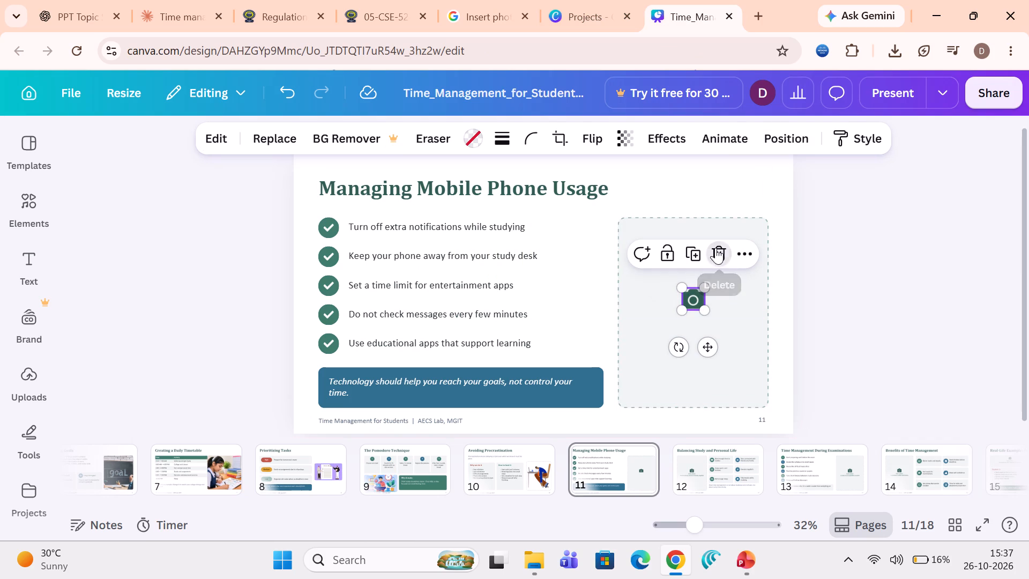
pyautogui.click(719, 245)
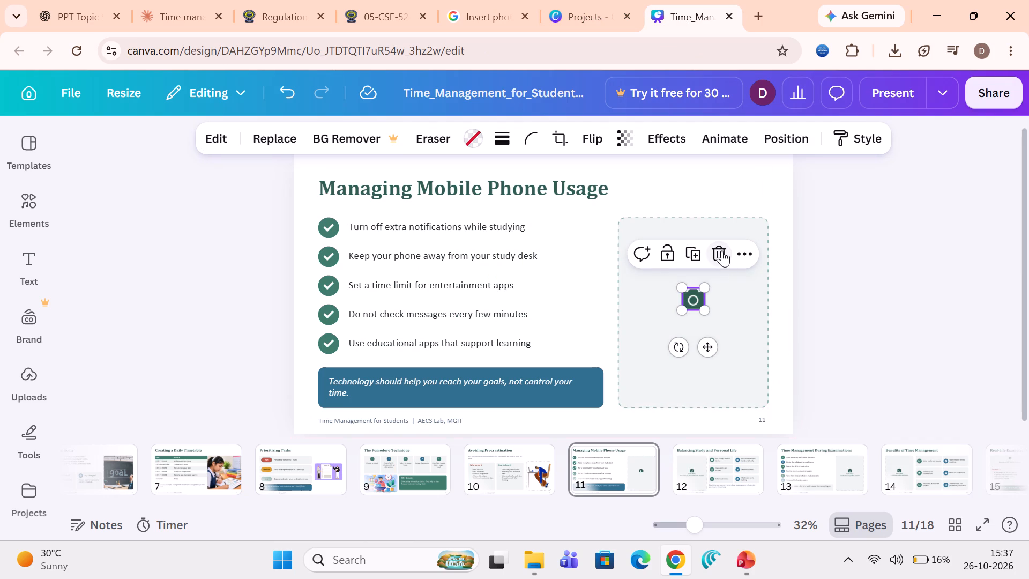
pyautogui.click(722, 250)
pyautogui.click(721, 295)
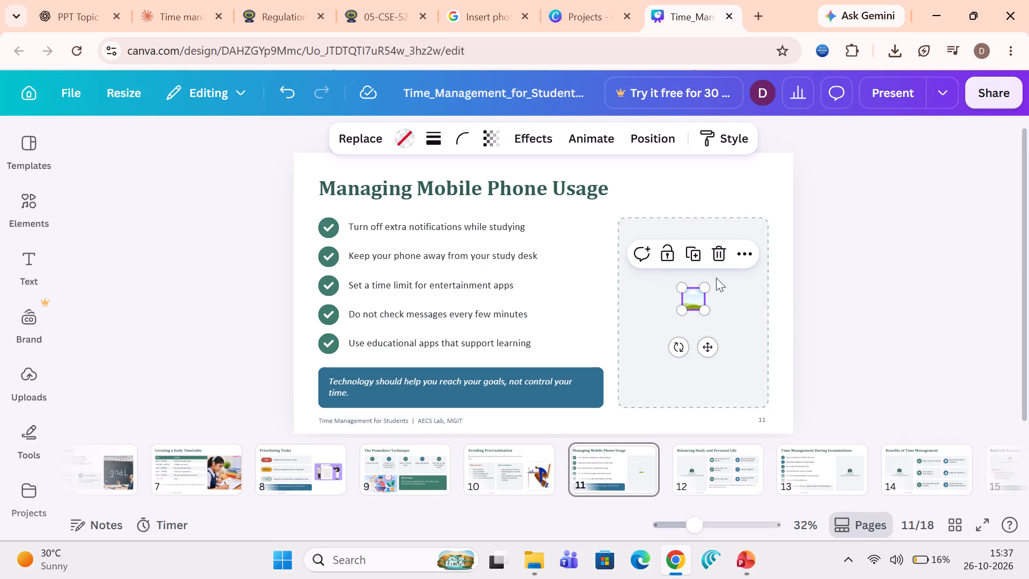
pyautogui.click(721, 259)
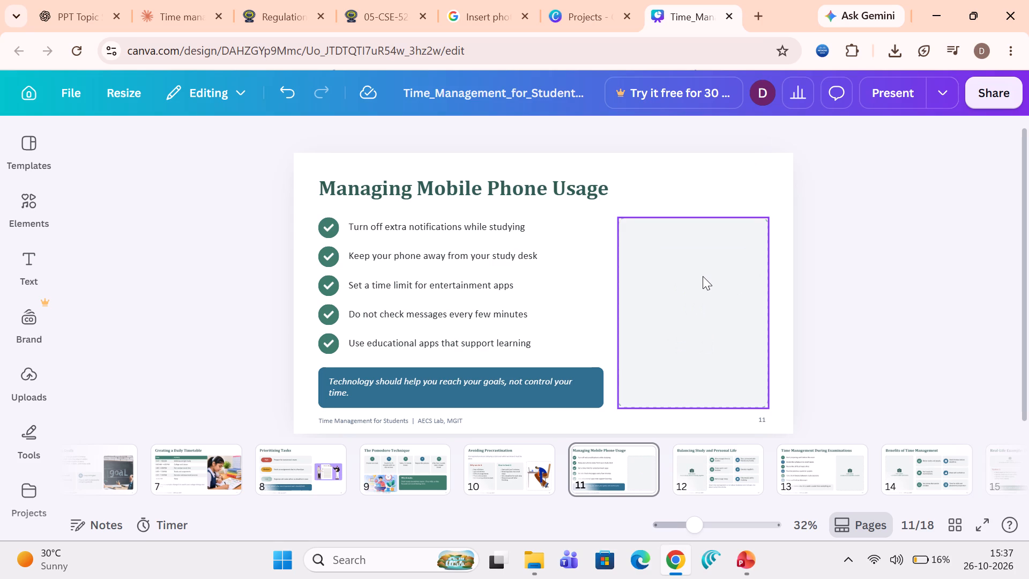
# Paste the copied "Study Time" illustration onto slide 11 and drop it into the large photo placeholder frame.
pyautogui.hotkey('ctrl', 'v')
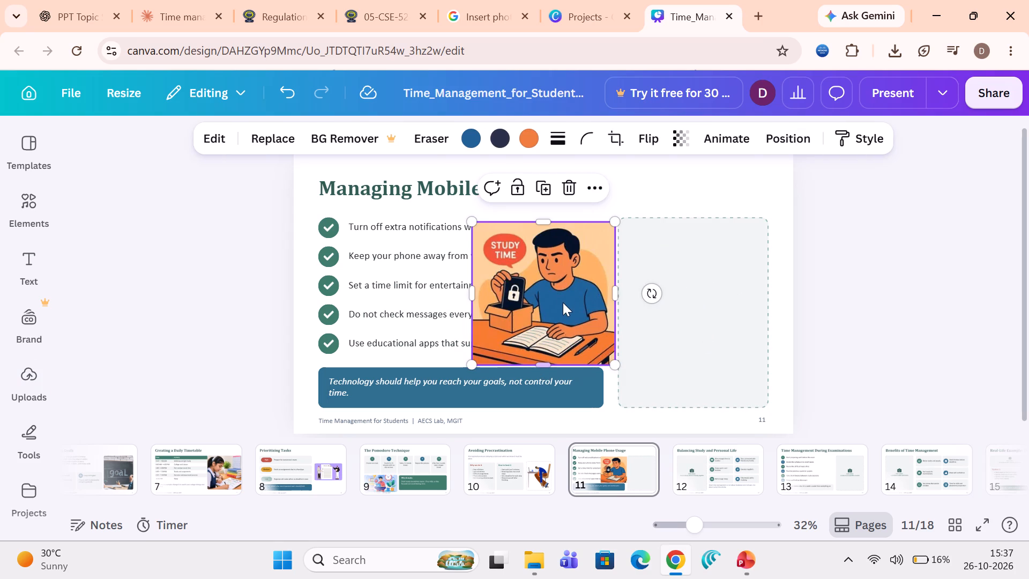
pyautogui.moveTo(561, 295); pyautogui.dragTo(652, 310)
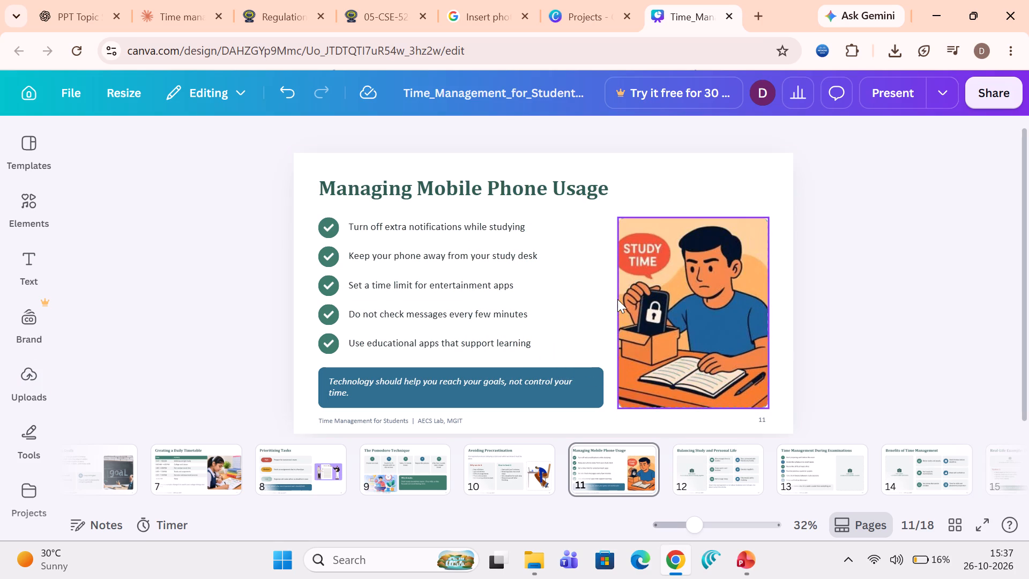
# Widen slide 11's illustration frame to about 671 and place it about 37 from the blue quote banner, within the slide's edge.
pyautogui.click(643, 296)
pyautogui.moveTo(616, 313); pyautogui.dragTo(604, 314)
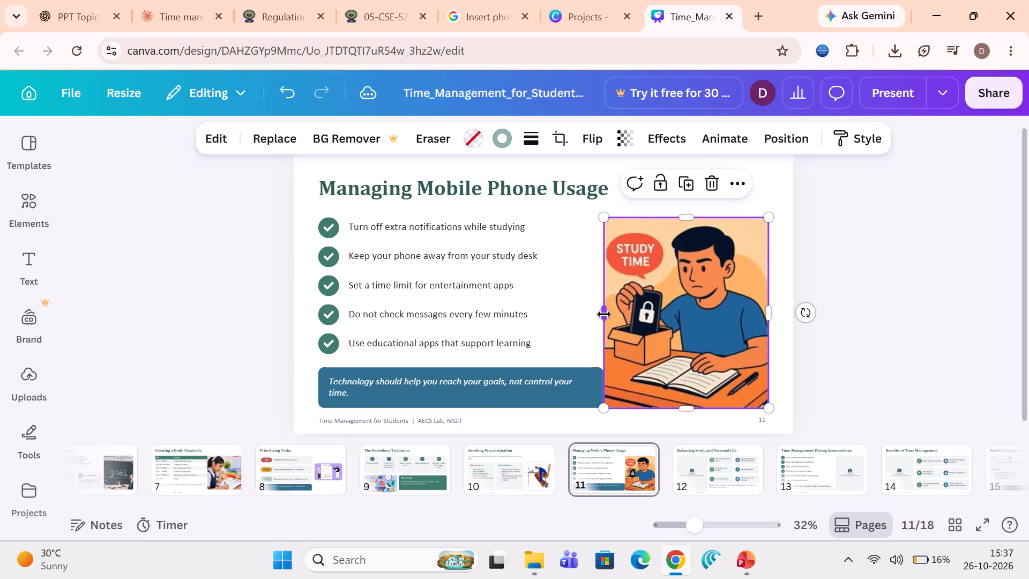
pyautogui.moveTo(689, 302); pyautogui.dragTo(696, 301)
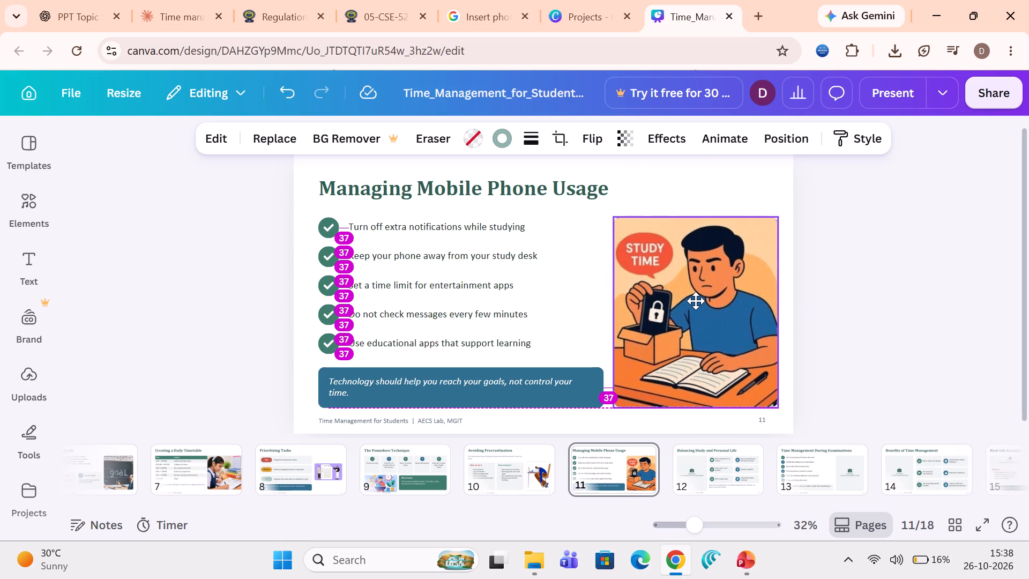
pyautogui.moveTo(696, 301); pyautogui.dragTo(699, 301)
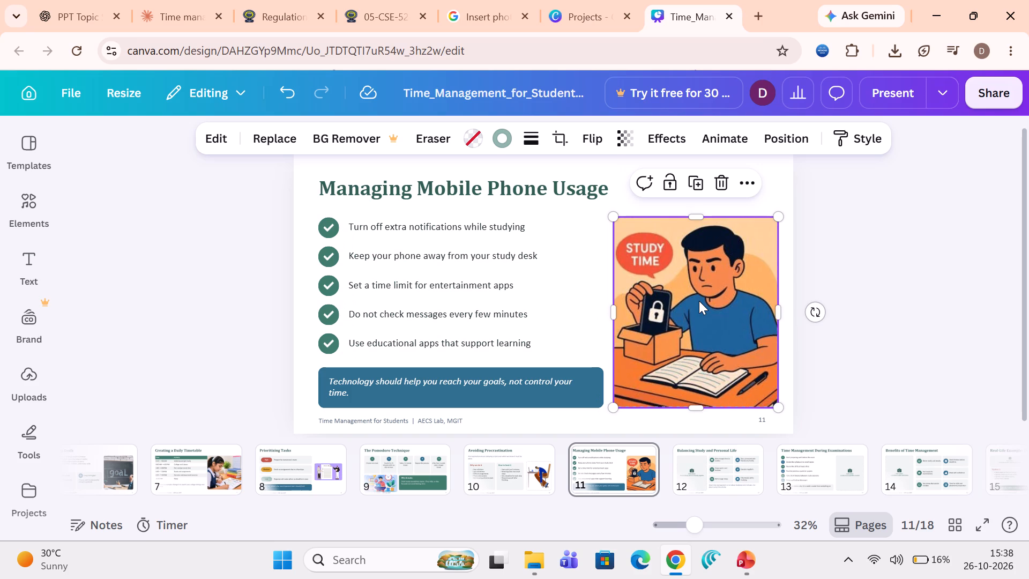
pyautogui.click(585, 272)
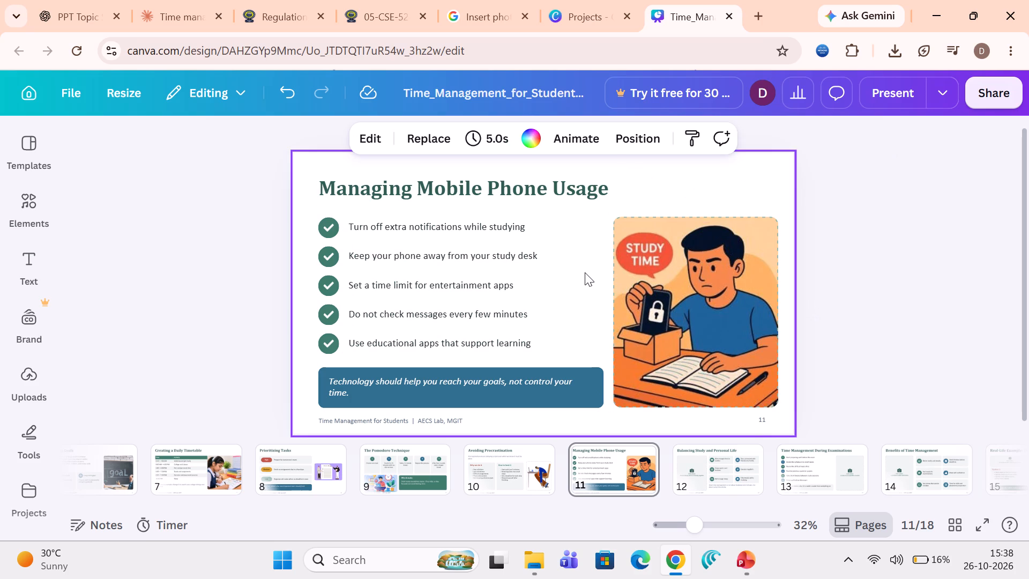
pyautogui.click(695, 309)
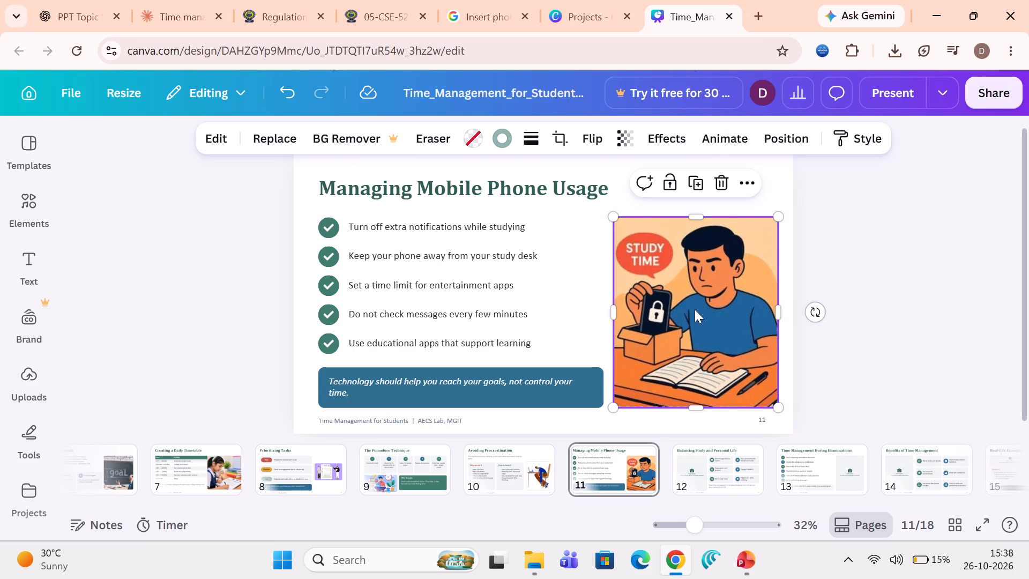
pyautogui.moveTo(781, 315); pyautogui.dragTo(785, 315)
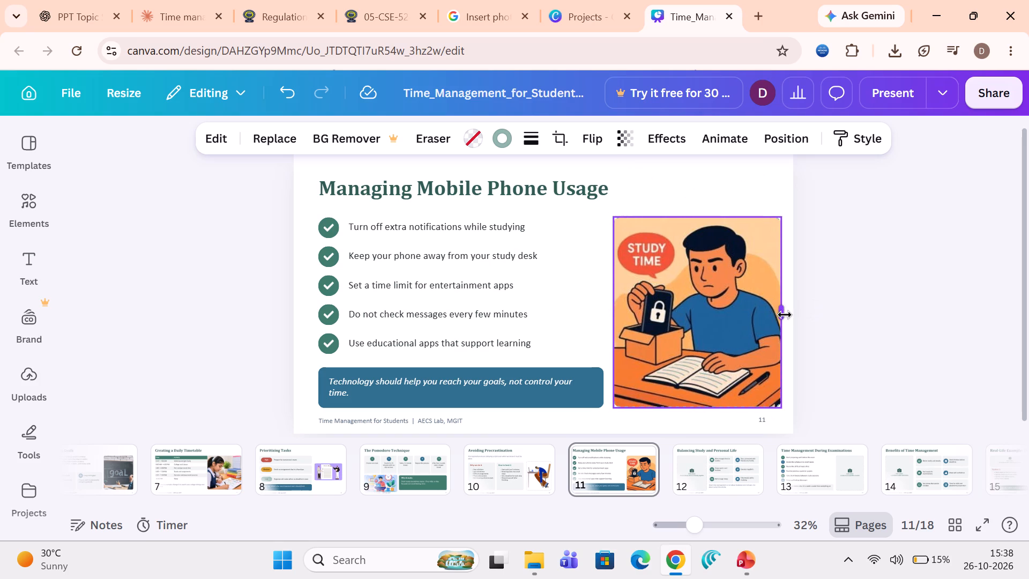
pyautogui.moveTo(785, 315); pyautogui.dragTo(788, 315)
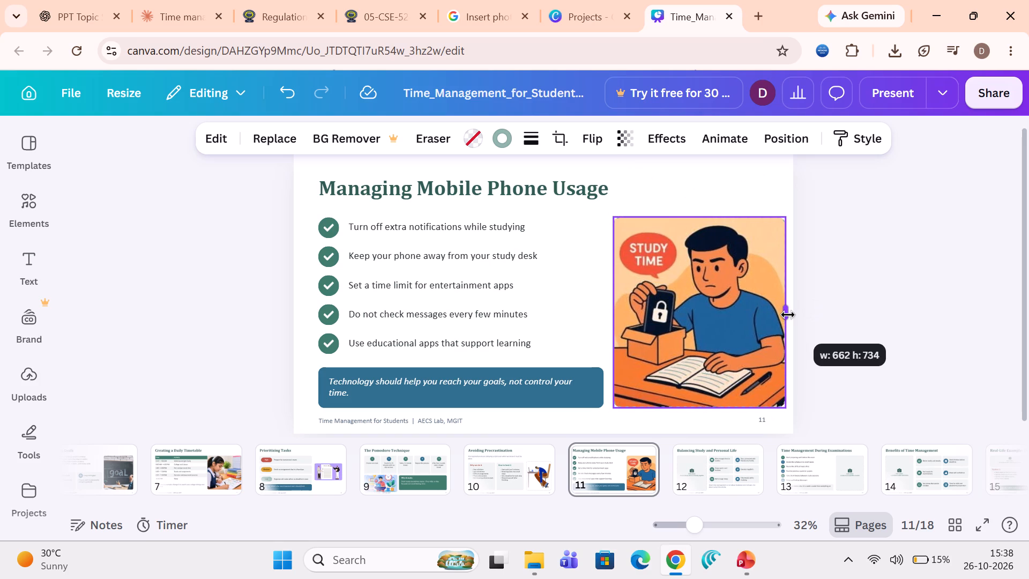
pyautogui.moveTo(788, 315); pyautogui.dragTo(790, 315)
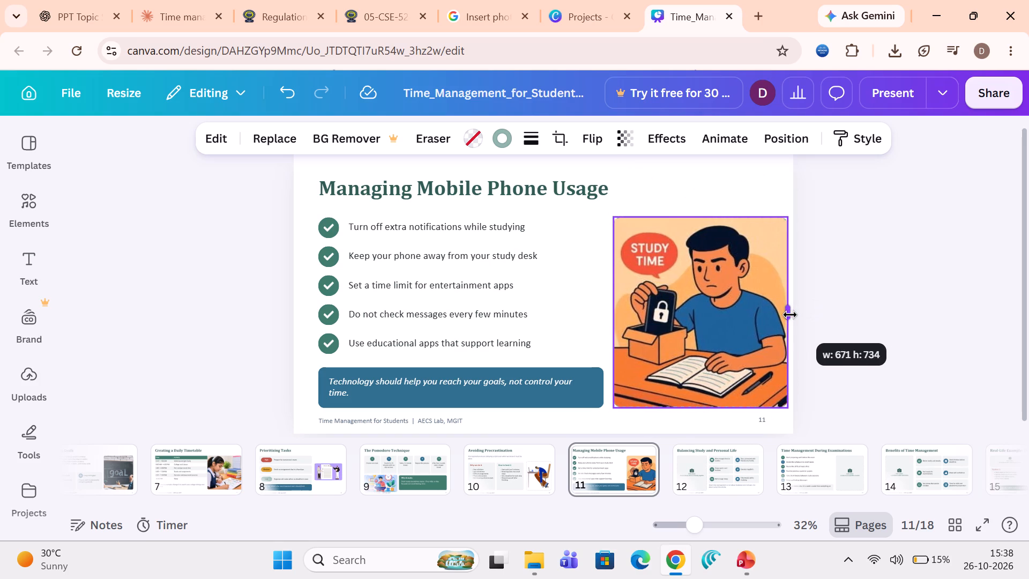
pyautogui.moveTo(790, 315); pyautogui.dragTo(792, 314)
pyautogui.click(748, 314)
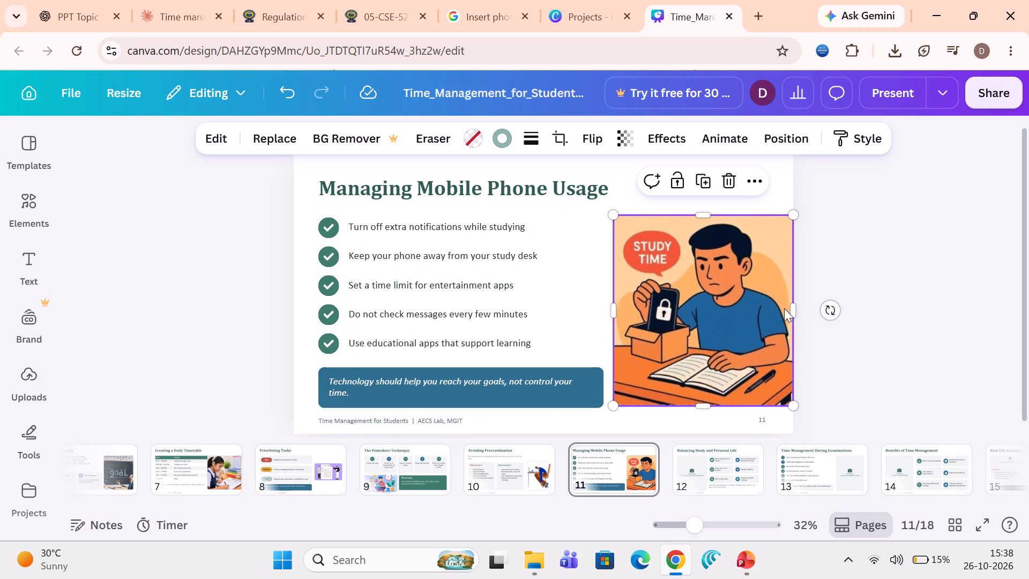
pyautogui.click(791, 308)
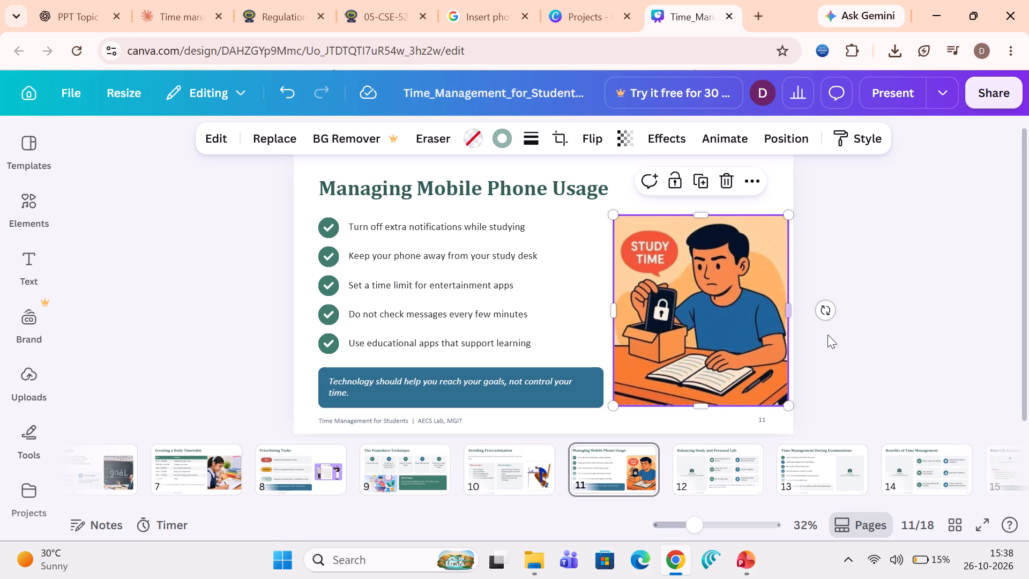
pyautogui.click(841, 355)
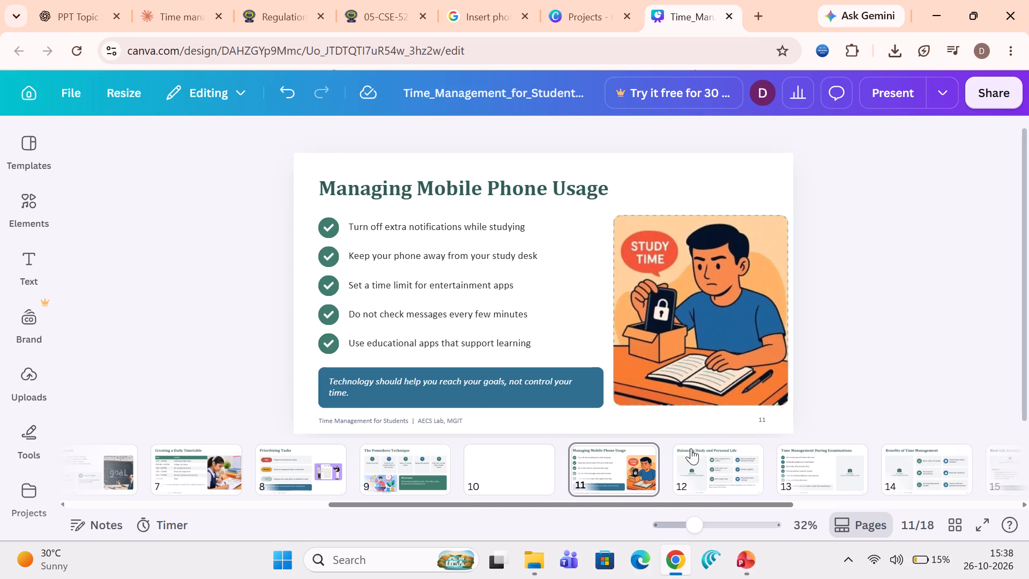
# Copy the photo caption on slide 12, "Balancing Study and Personal Life", and search Google Images for "Insert photo: friends playing sports or relaxing together".
pyautogui.click(728, 462)
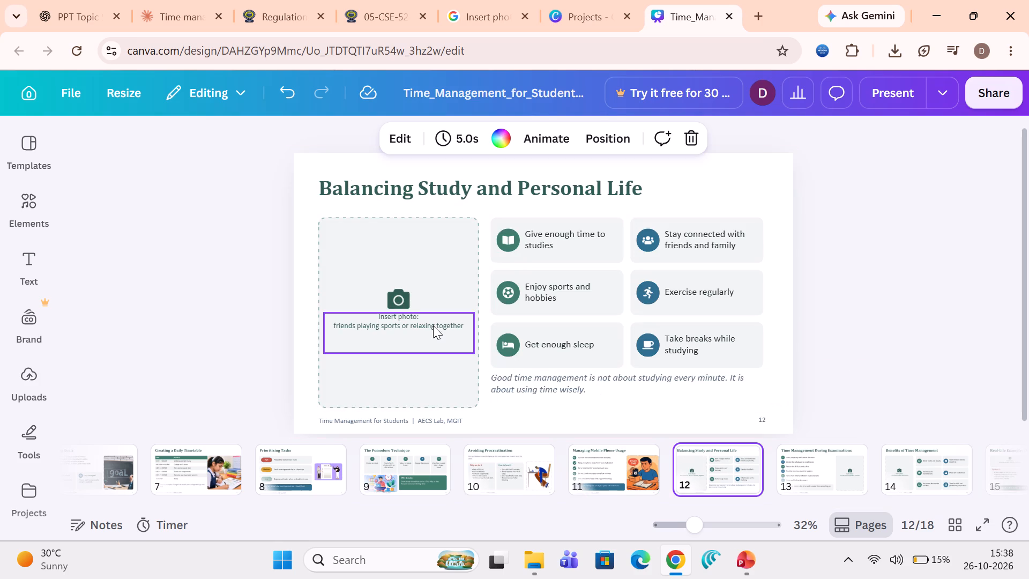
pyautogui.doubleClick(404, 317)
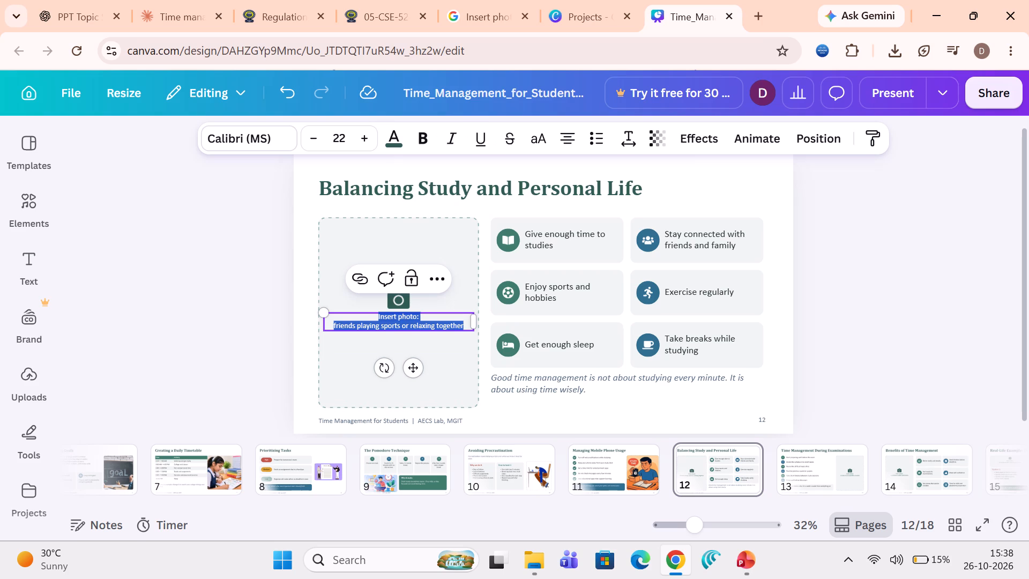
pyautogui.hotkey('ctrl', 'c')
pyautogui.click(480, 18)
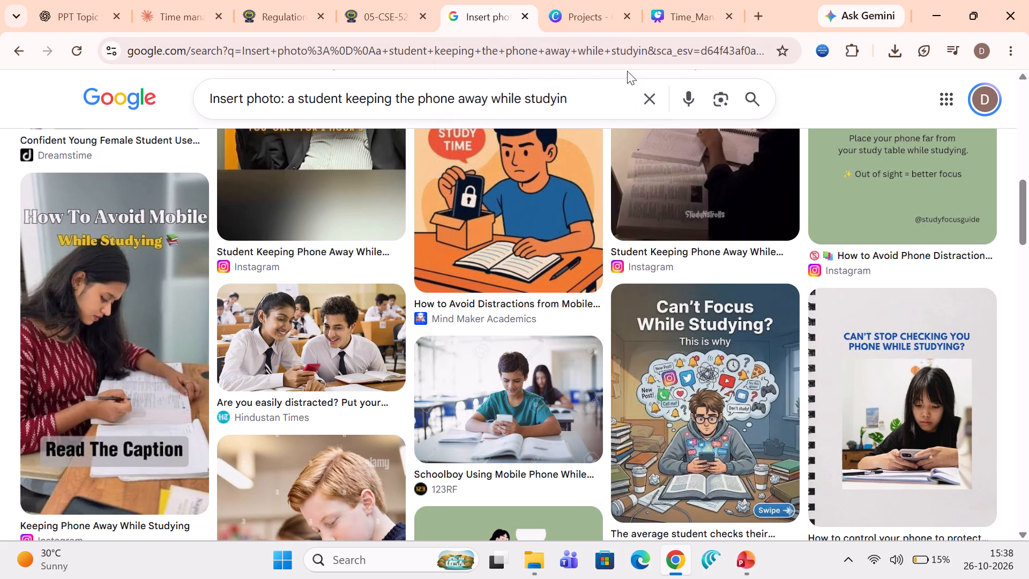
pyautogui.click(654, 85)
pyautogui.hotkey('ctrl', 'v')
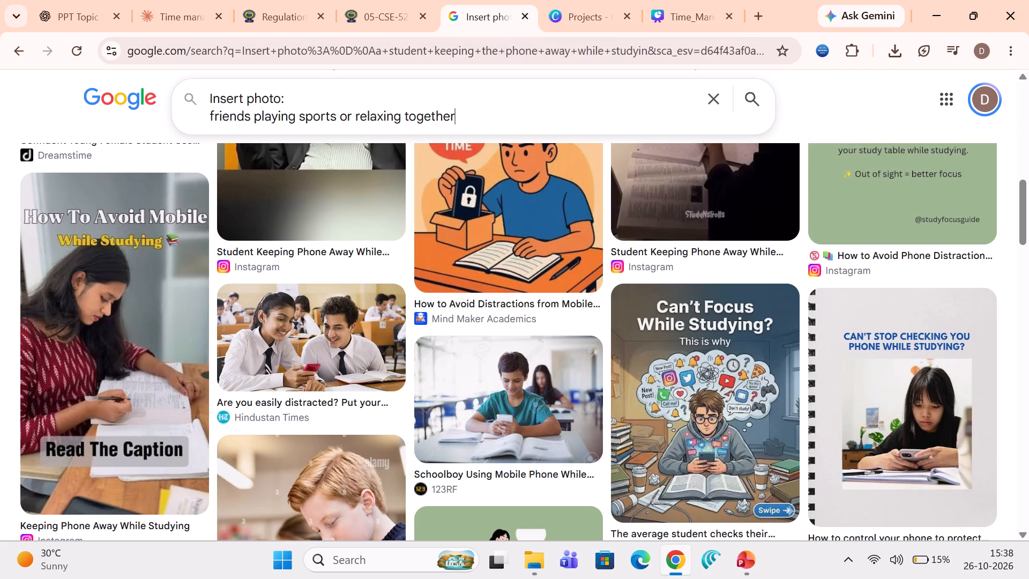
pyautogui.press('Return')
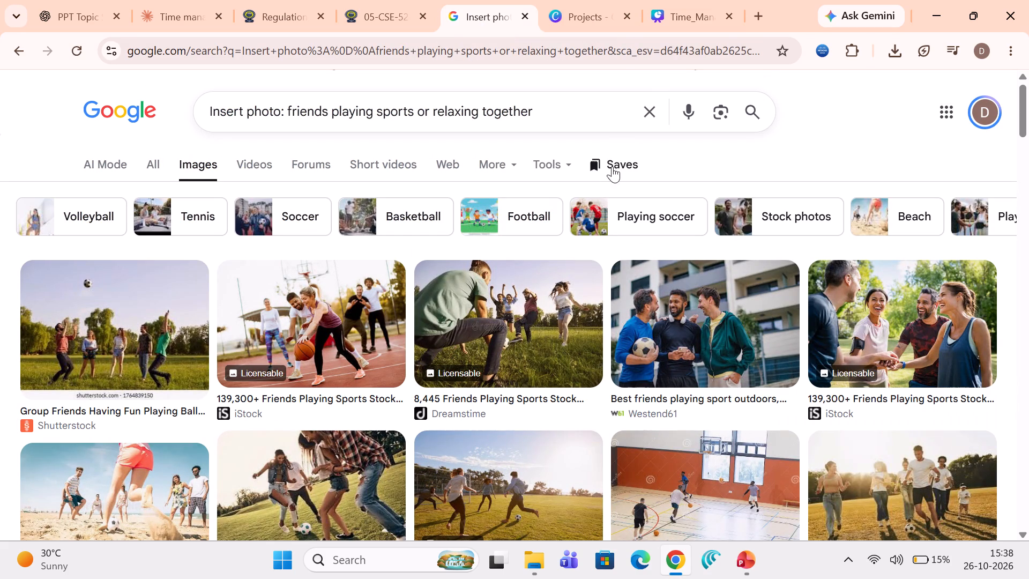
# Find Shutterstock's cartoon of five children playing football on a green field and copy the image.
pyautogui.scroll(-2, 646, 320)
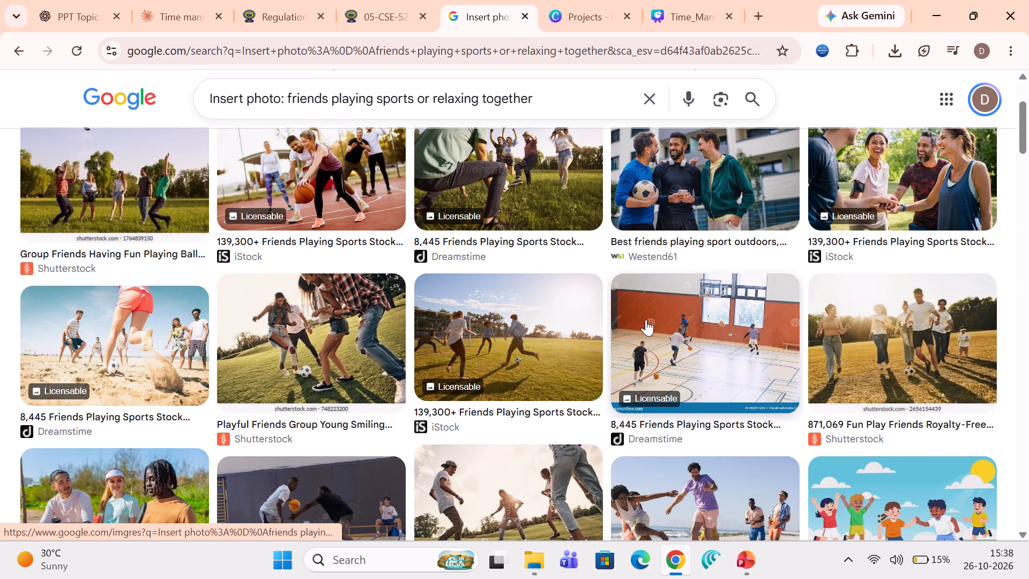
pyautogui.scroll(-2, 646, 320)
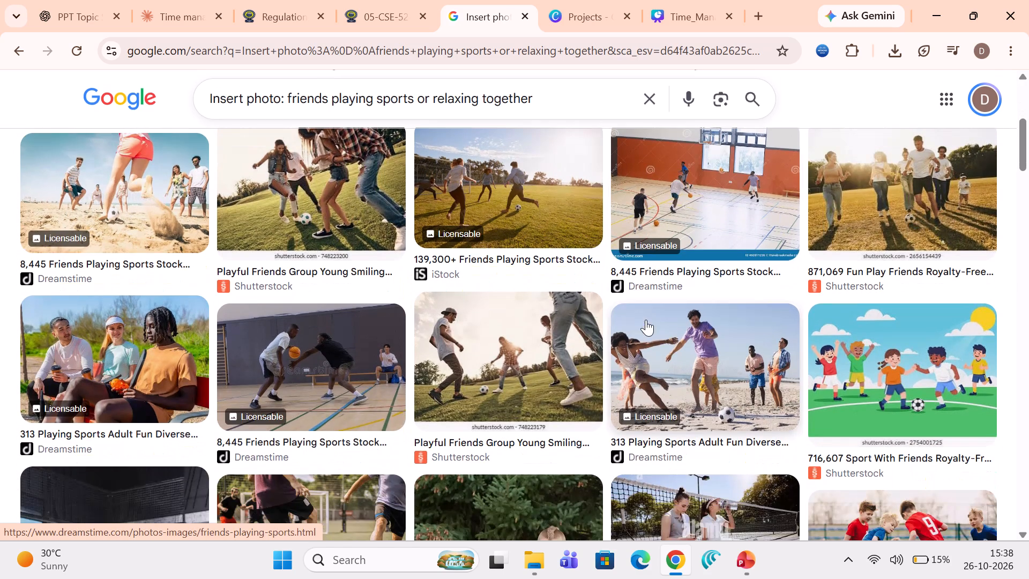
pyautogui.scroll(-1, 646, 320)
pyautogui.click(910, 349)
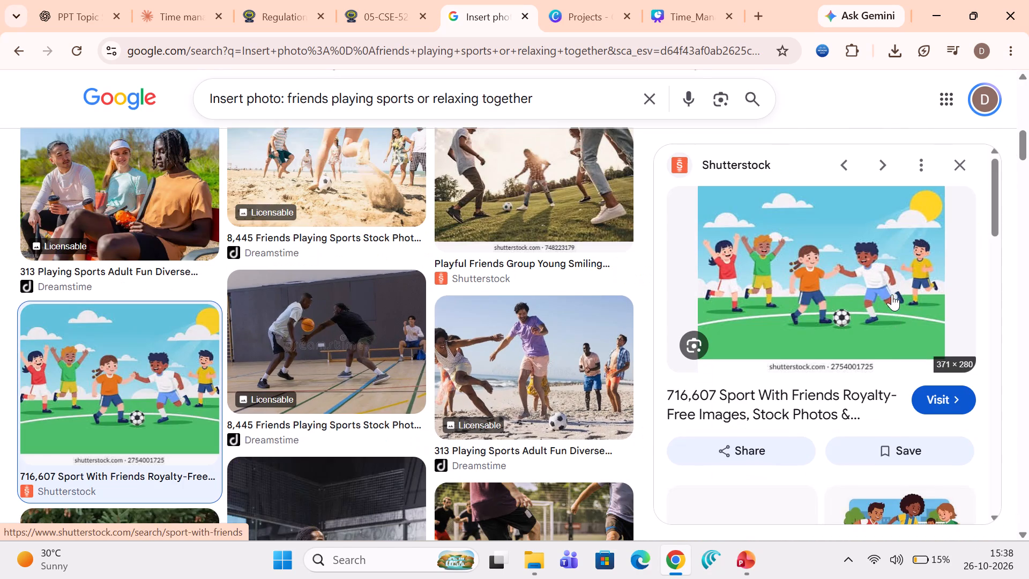
pyautogui.rightClick(882, 285)
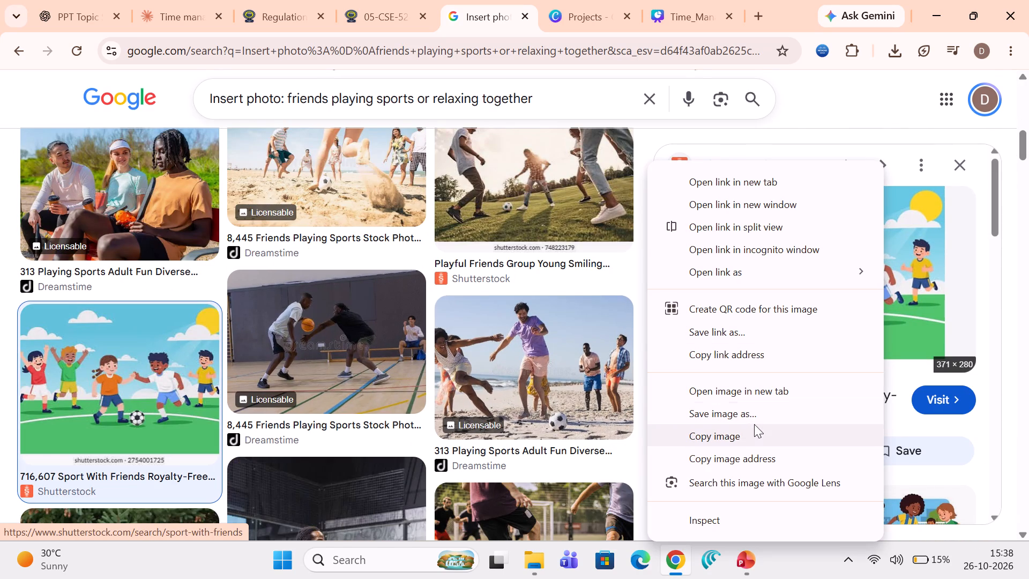
pyautogui.click(753, 430)
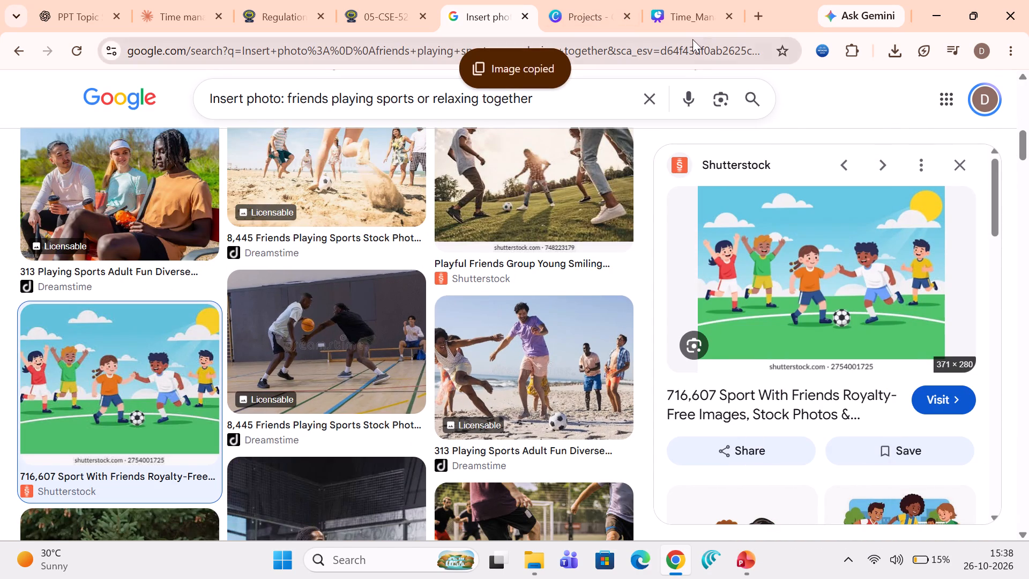
# Back on slide 12 in Canva, clear the placeholder caption and delete the camera icon with its frame.
pyautogui.click(679, 11)
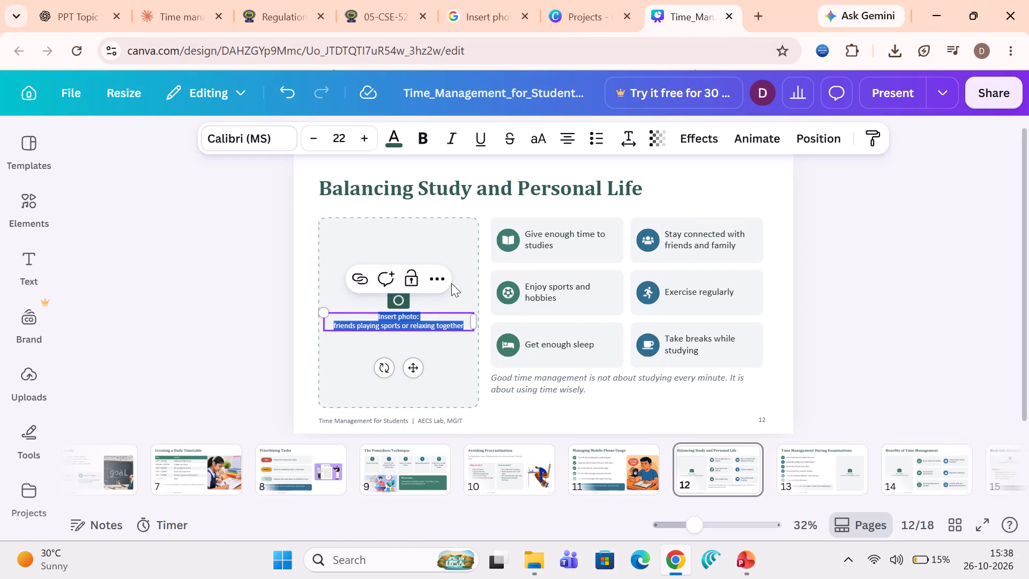
pyautogui.press('BackSpace')
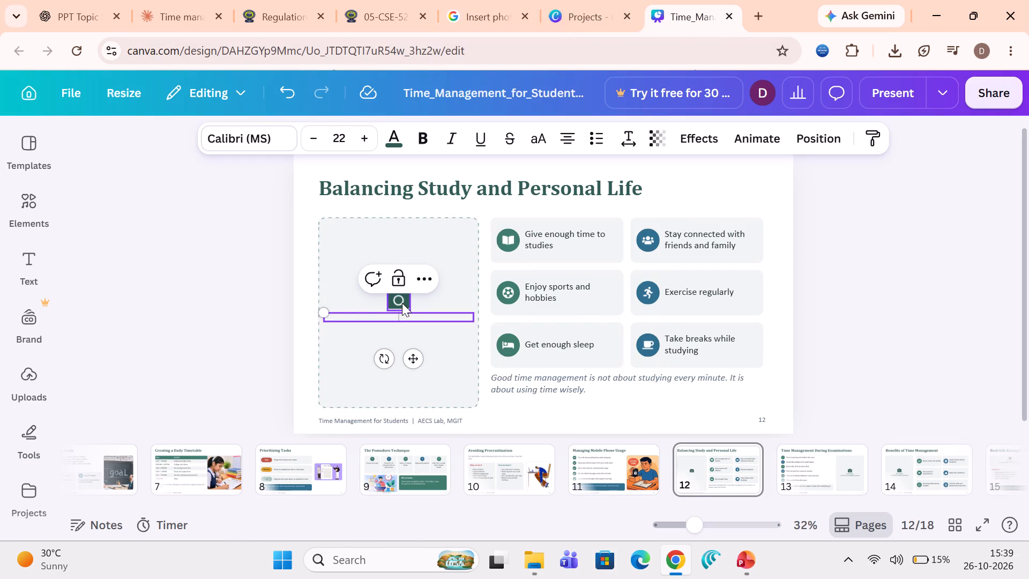
pyautogui.click(402, 303)
pyautogui.click(422, 259)
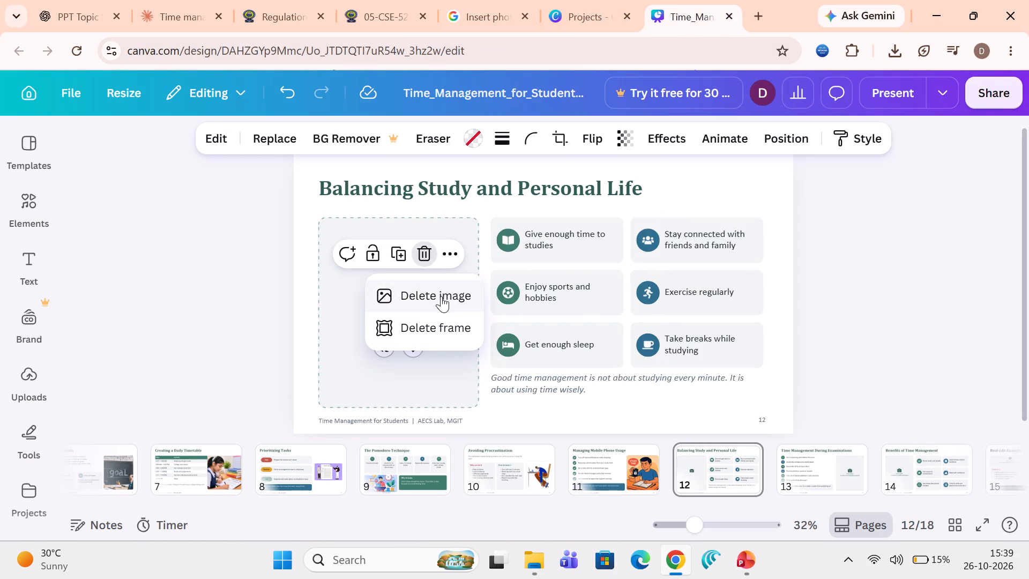
pyautogui.click(441, 296)
pyautogui.click(424, 253)
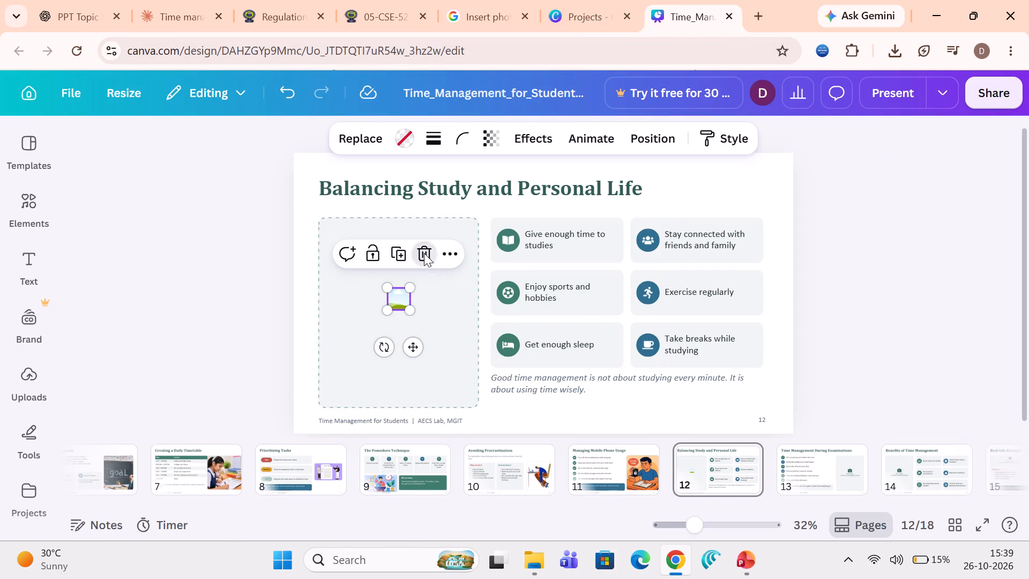
pyautogui.click(433, 273)
# Paste the copied cartoon of children playing football onto slide 12 and fill the empty photo placeholder with it.
pyautogui.hotkey('ctrl', 'v')
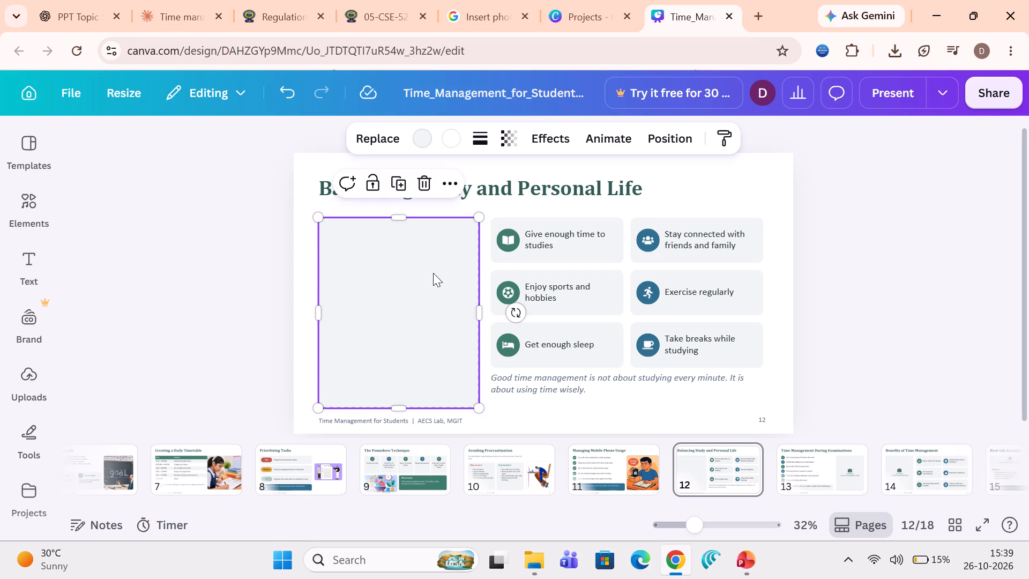
pyautogui.moveTo(557, 266); pyautogui.dragTo(491, 278)
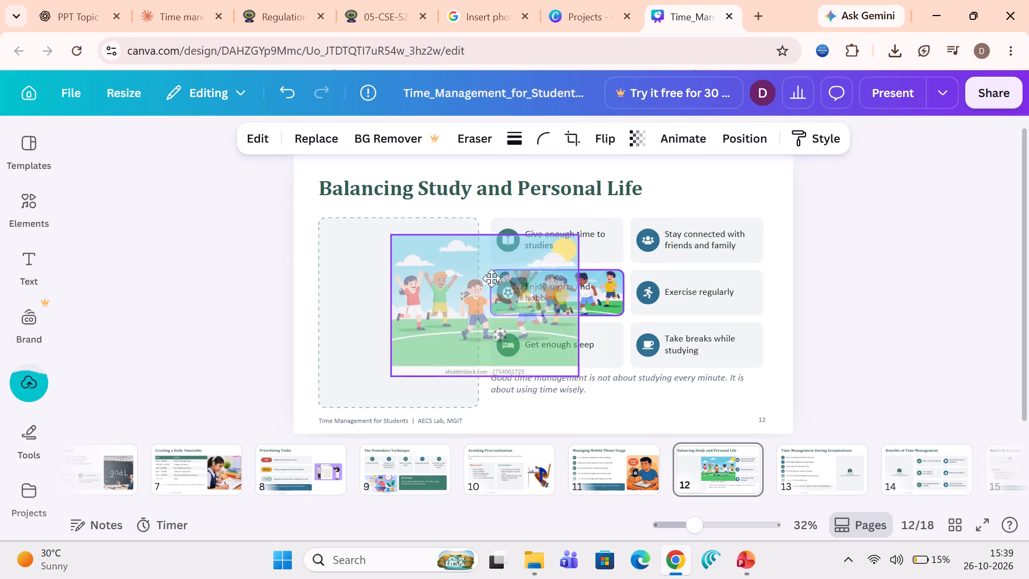
pyautogui.moveTo(491, 278); pyautogui.dragTo(447, 277)
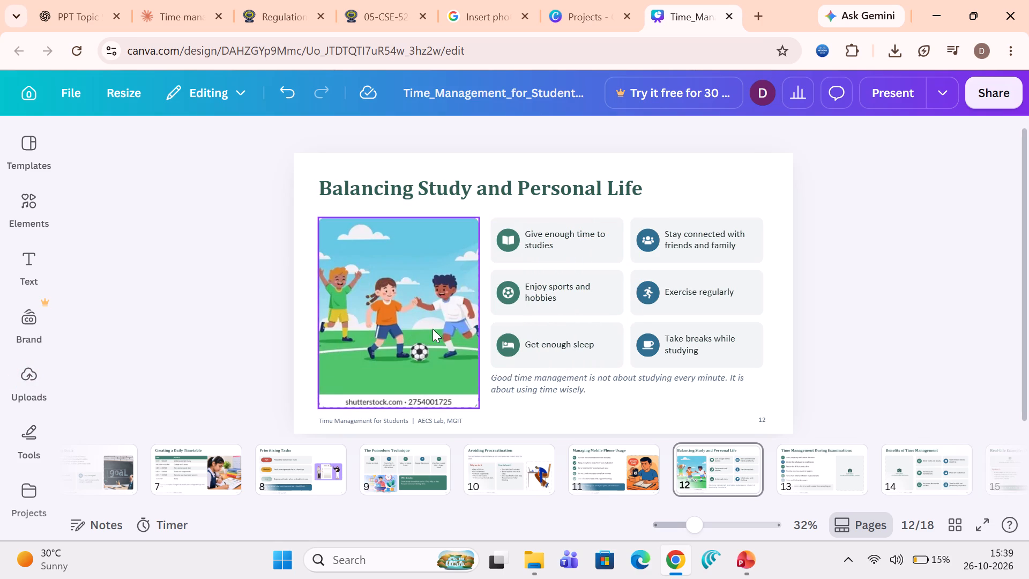
# Shorten the football picture's frame on slide 12 so all five children fit, and move it down to sit beside the six tips.
pyautogui.click(406, 363)
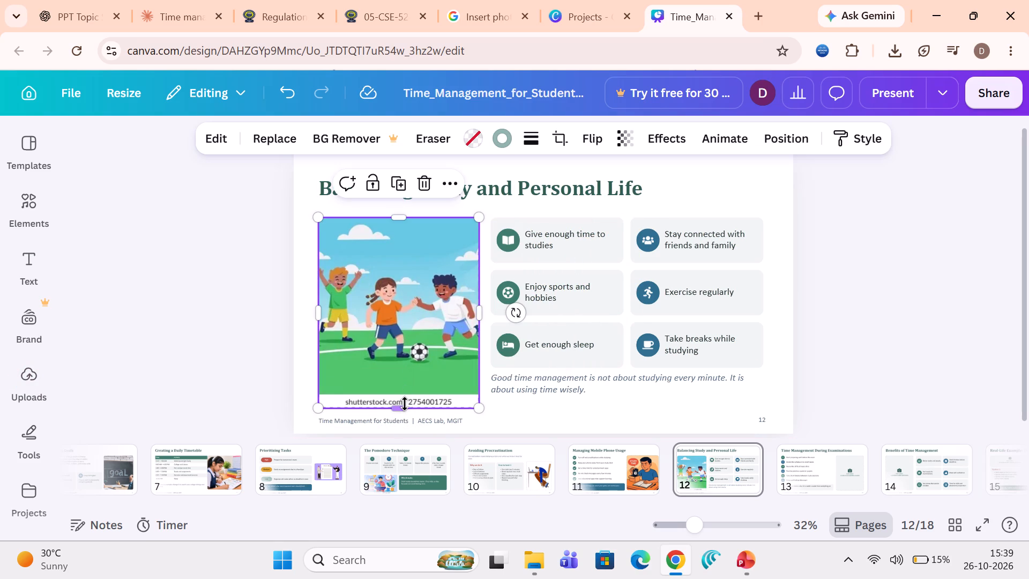
pyautogui.moveTo(401, 405); pyautogui.dragTo(405, 356)
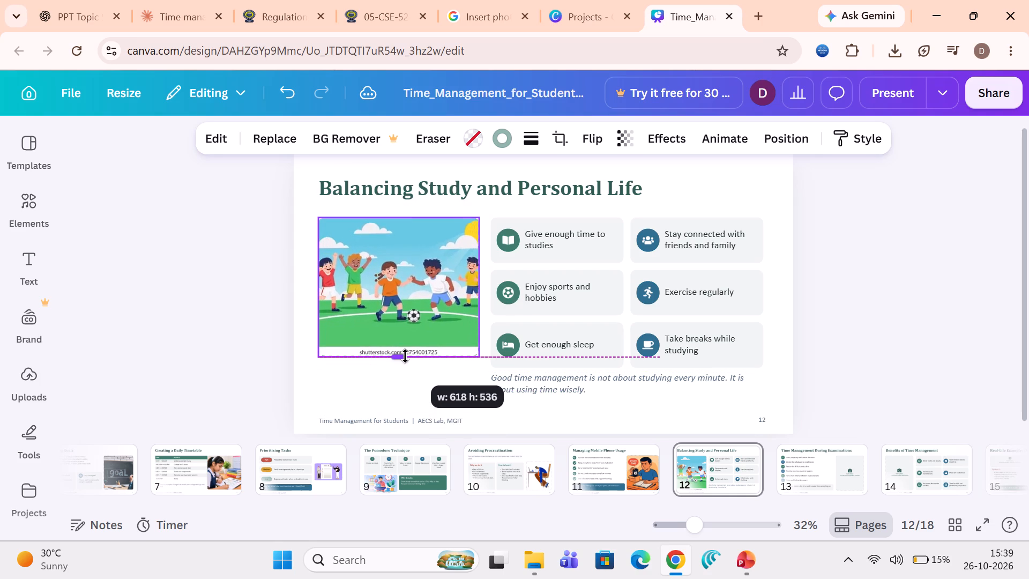
pyautogui.moveTo(405, 356); pyautogui.dragTo(408, 347)
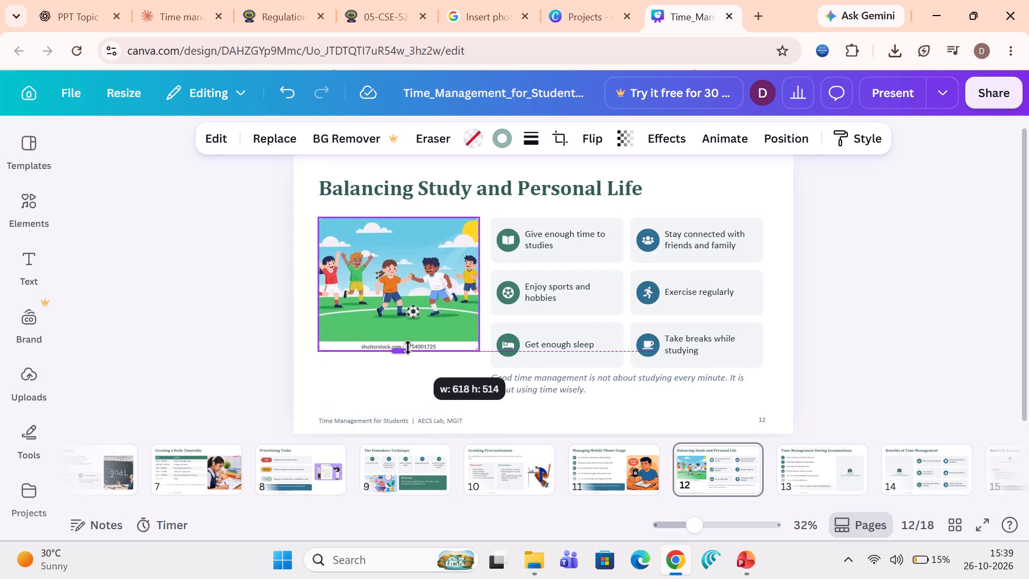
pyautogui.moveTo(408, 347); pyautogui.dragTo(413, 331)
pyautogui.moveTo(410, 291); pyautogui.dragTo(406, 320)
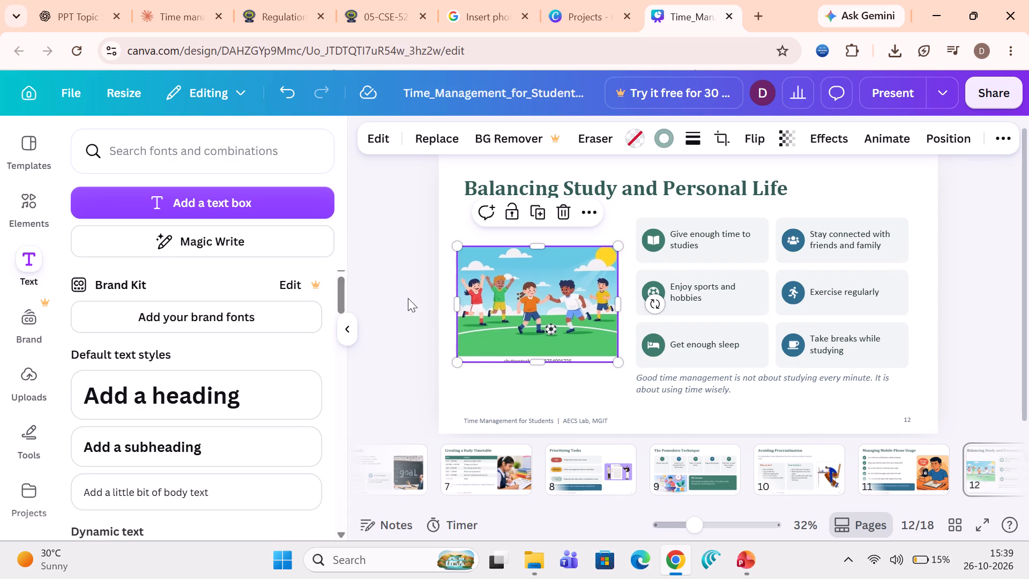
pyautogui.click(408, 298)
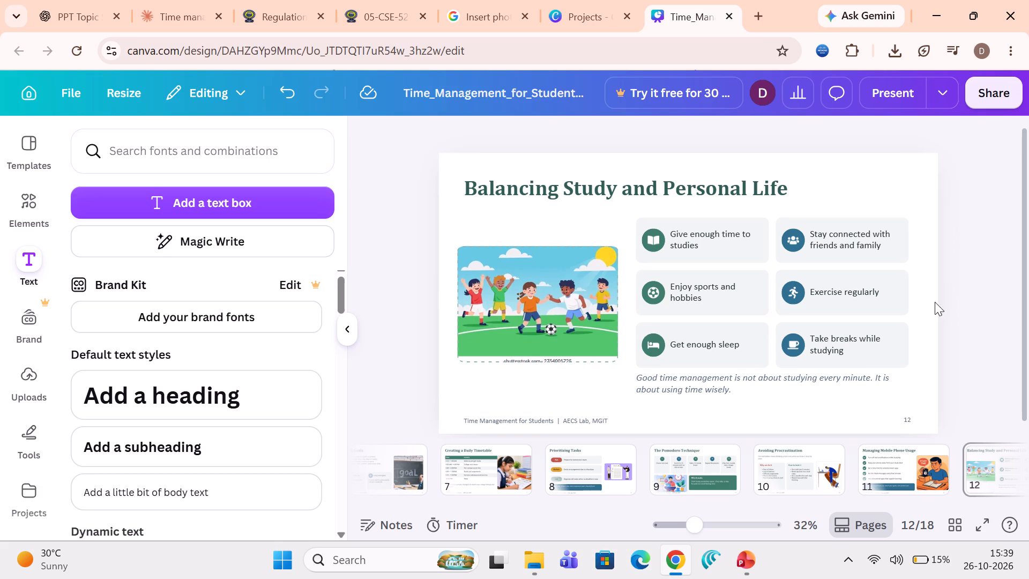
pyautogui.click(349, 326)
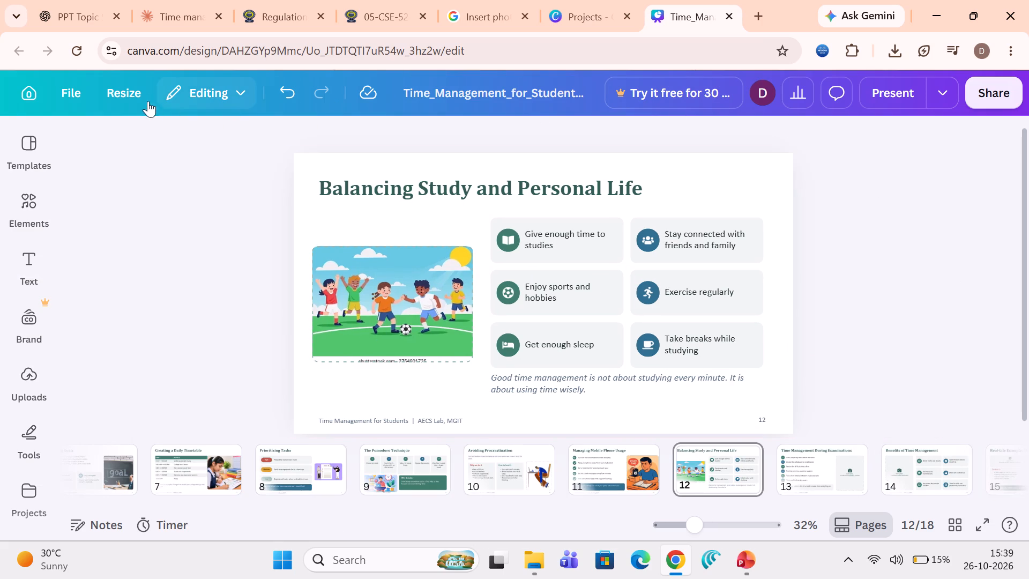
# Download all pages of the presentation as a digital PDF.
pyautogui.click(947, 82)
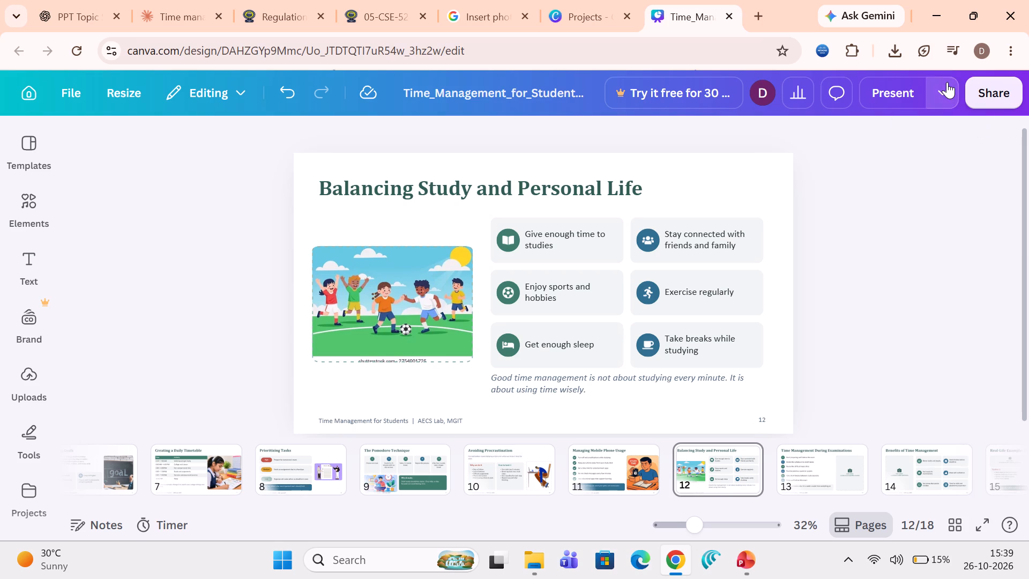
pyautogui.click(947, 82)
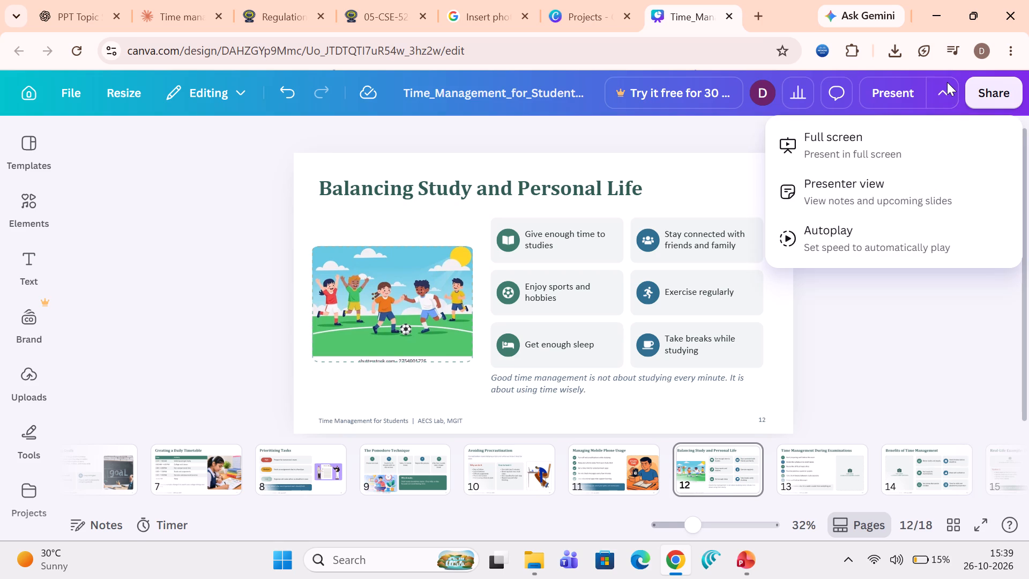
pyautogui.click(1000, 99)
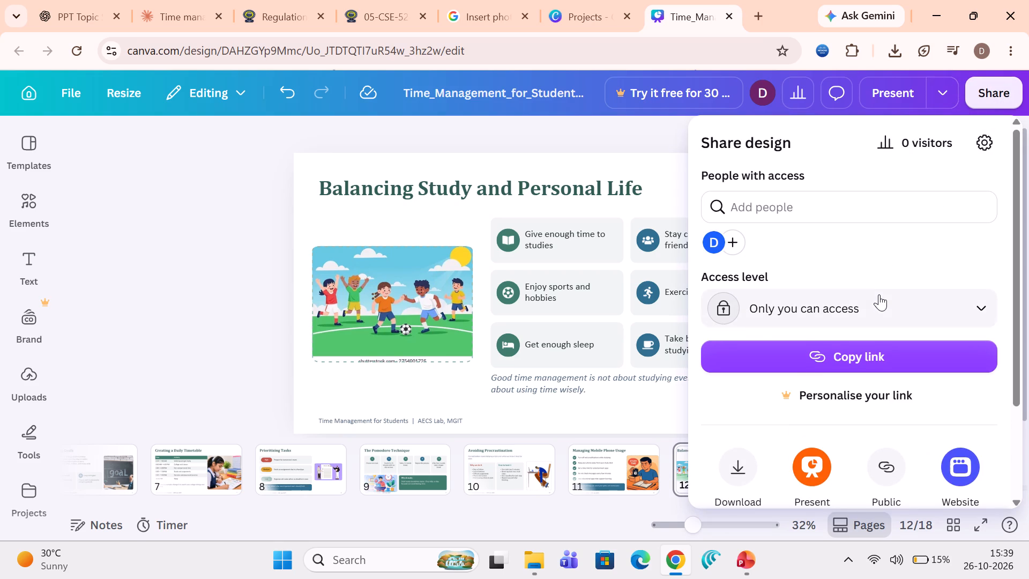
pyautogui.click(749, 476)
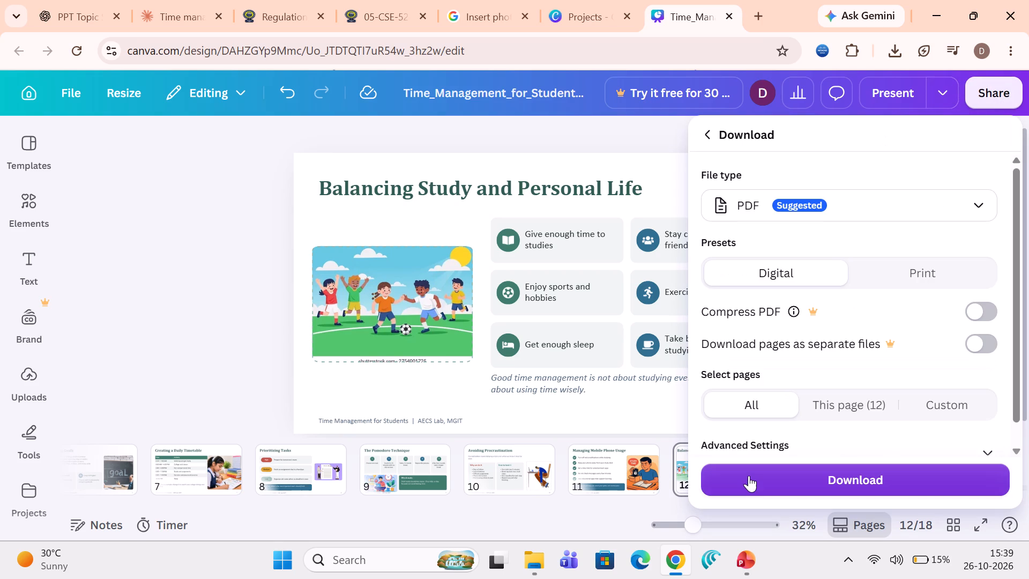
pyautogui.click(749, 476)
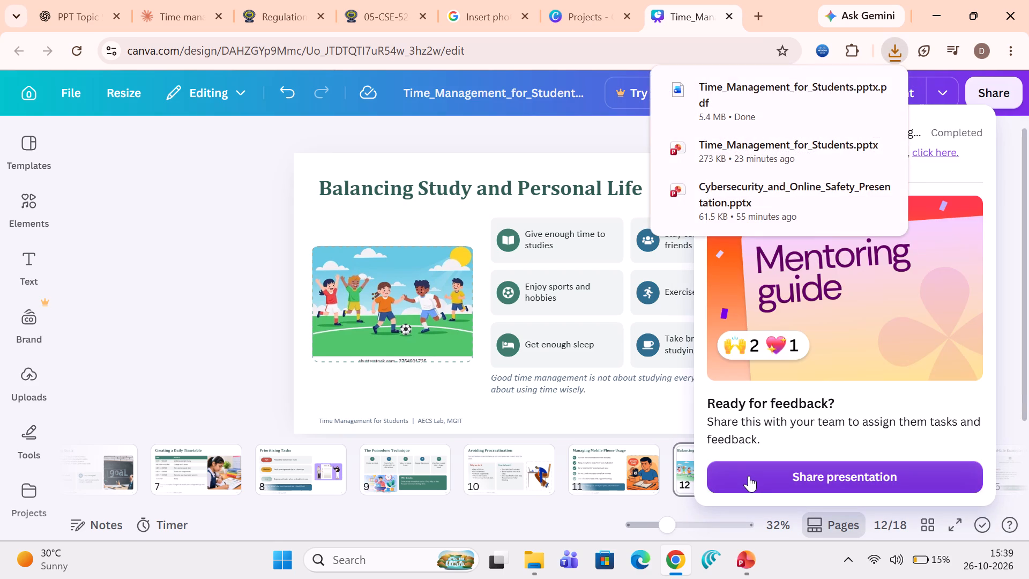
# Open the downloaded Time_Management_for_Students PDF and review the exported title slide and slides 3 and 4.
pyautogui.click(763, 88)
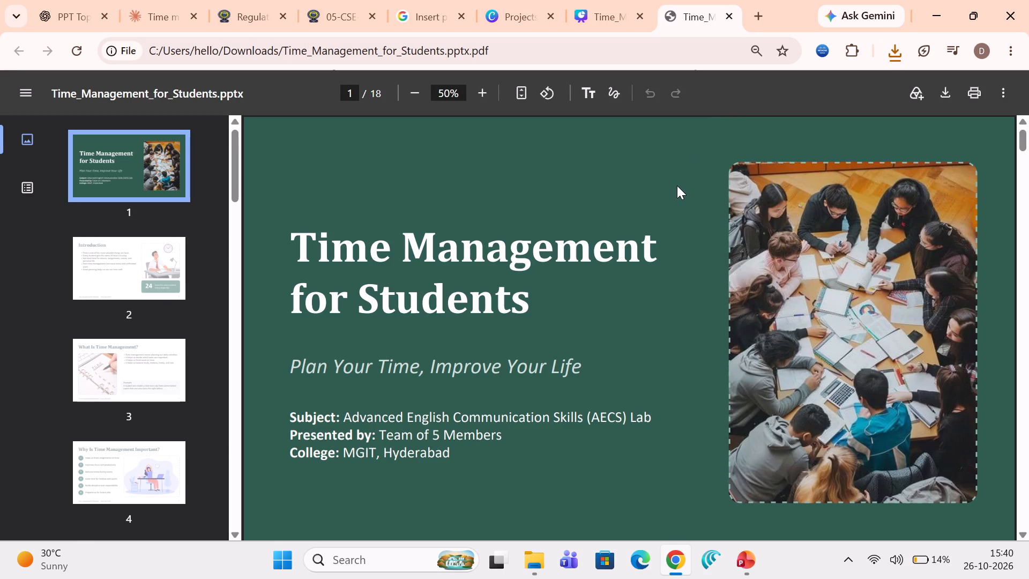
pyautogui.press('Down')
pyautogui.press('Down')
pyautogui.press('Down')
pyautogui.press('Down')
pyautogui.press('Down')
pyautogui.click(159, 268)
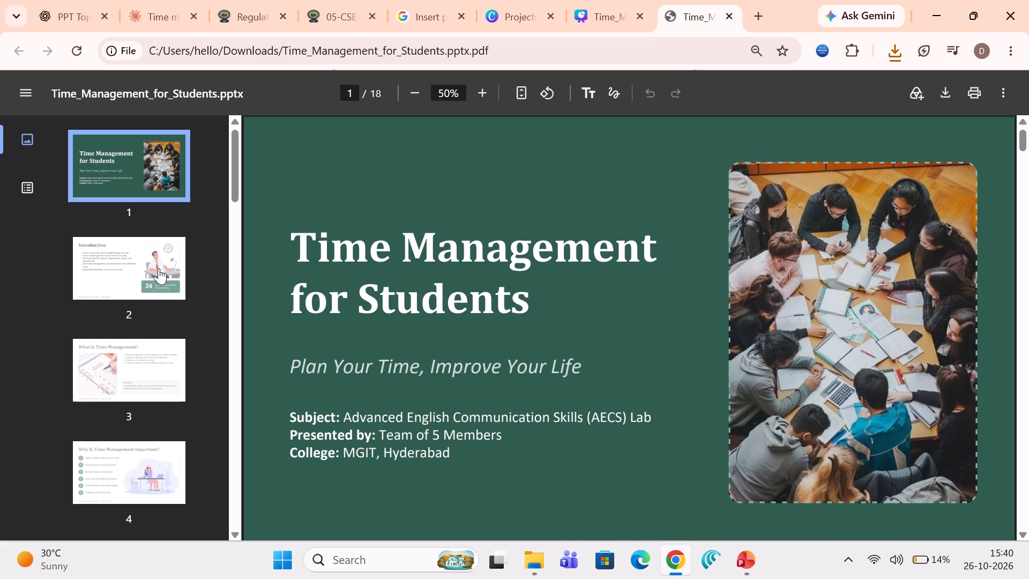
pyautogui.click(163, 365)
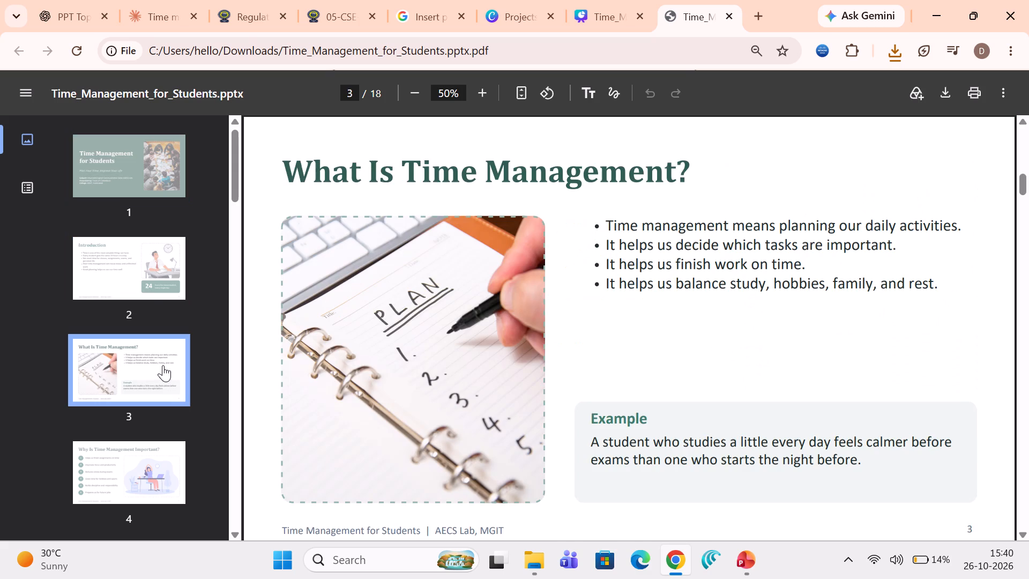
pyautogui.click(140, 459)
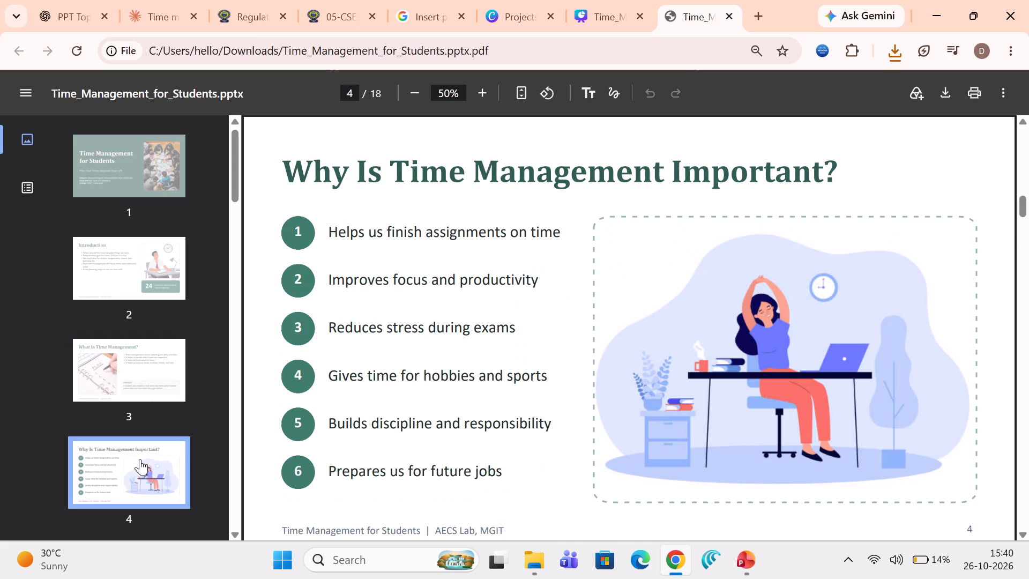
# Close the browser window and close the Time_Management_for_Students presentation in PowerPoint.
pyautogui.click(1006, 11)
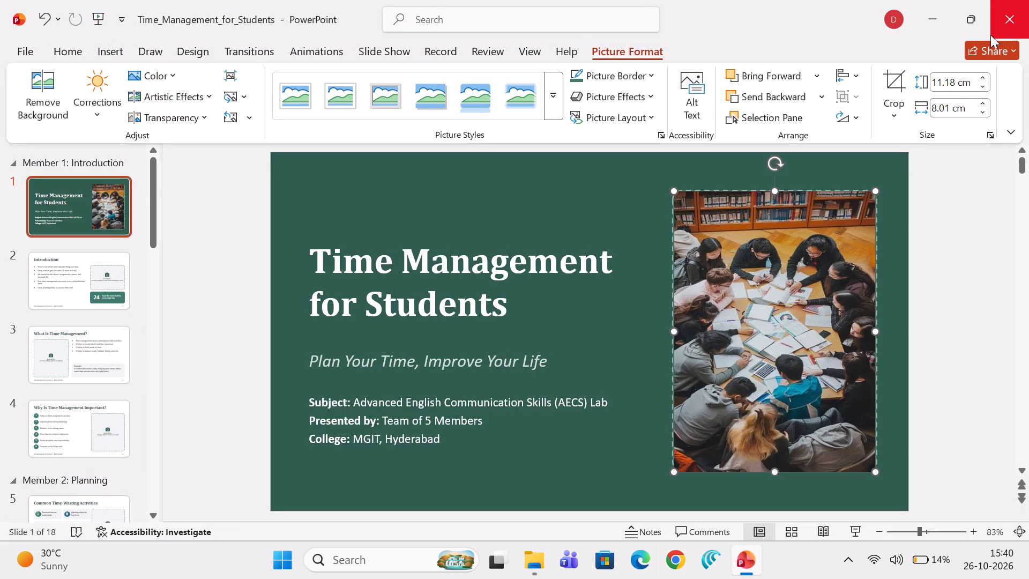
pyautogui.click(992, 35)
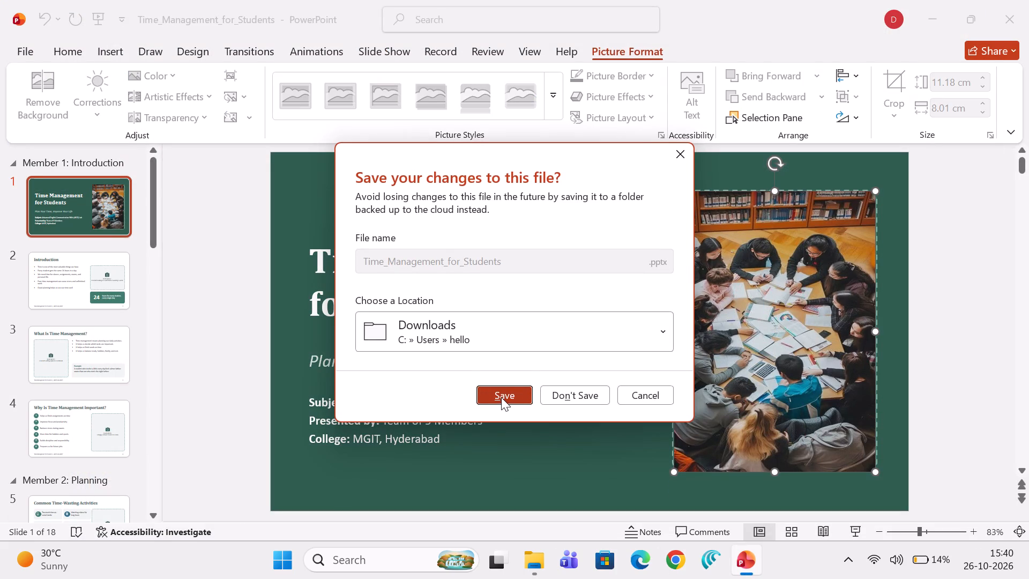
# Close the Time_Management_for_Students presentation without saving its changes.
pyautogui.click(562, 395)
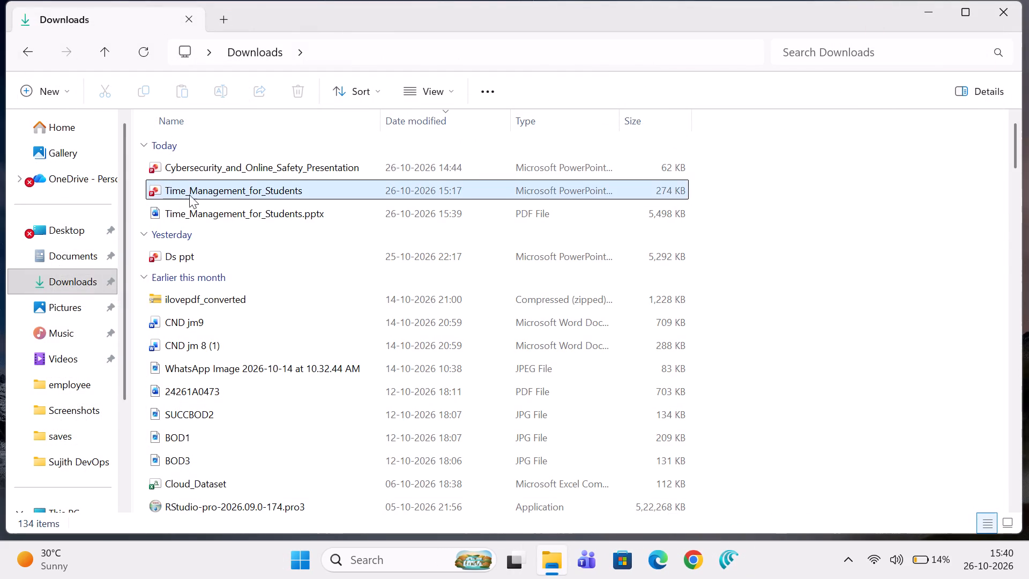
# Copy the exported Time_Management_for_Students.pptx PDF file from the Downloads folder in File Explorer.
pyautogui.rightClick(200, 210)
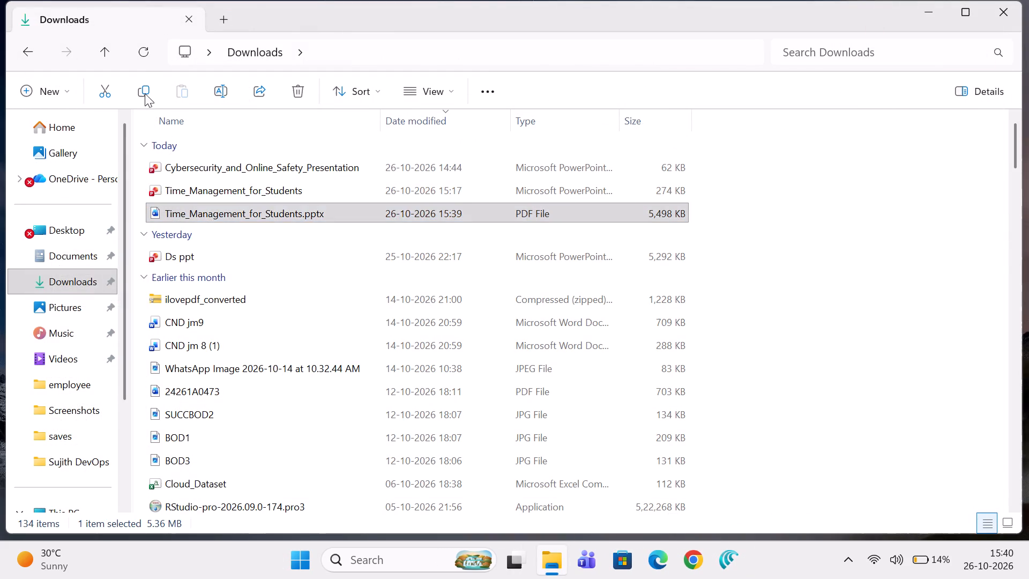